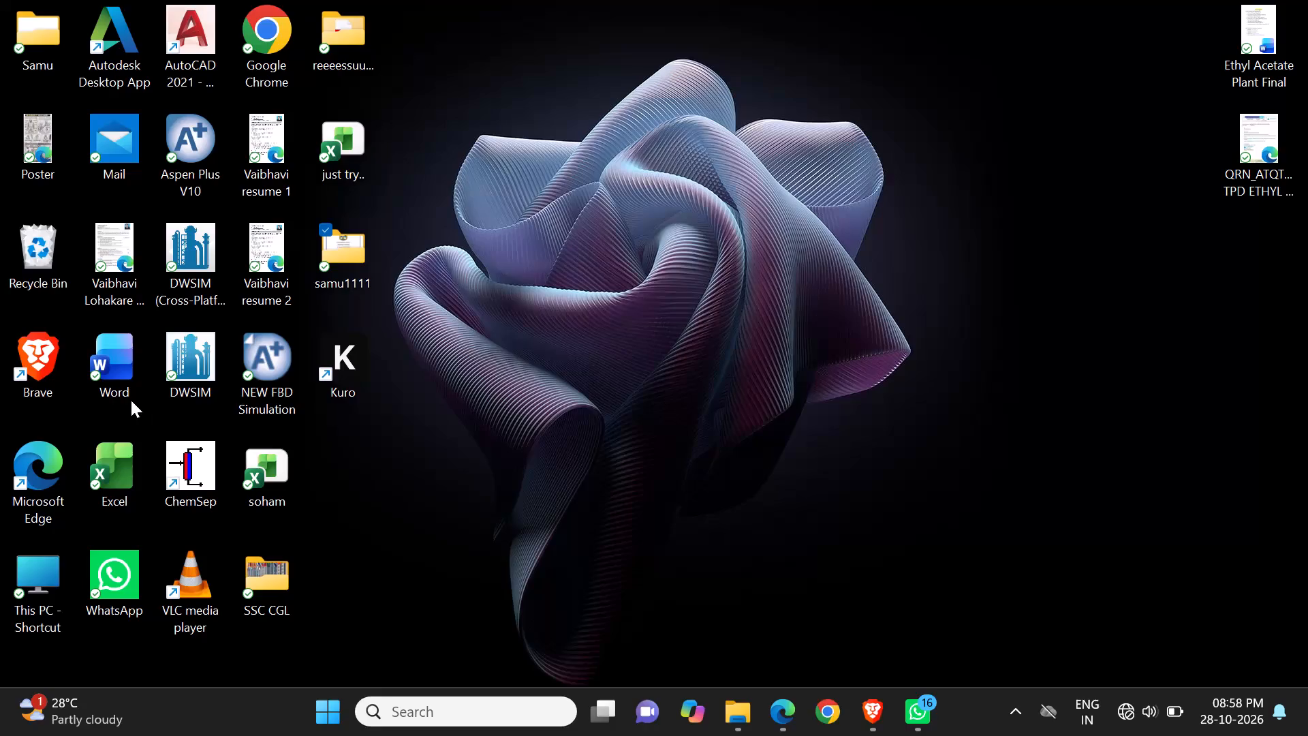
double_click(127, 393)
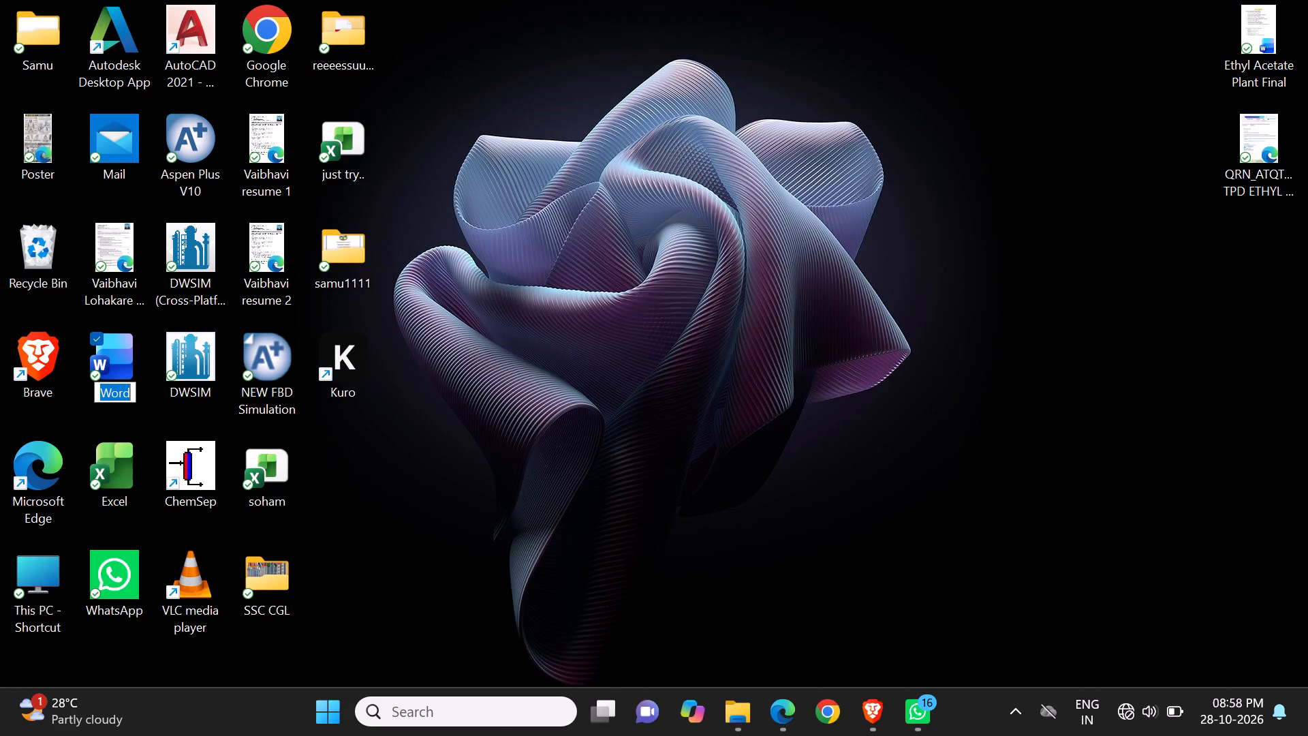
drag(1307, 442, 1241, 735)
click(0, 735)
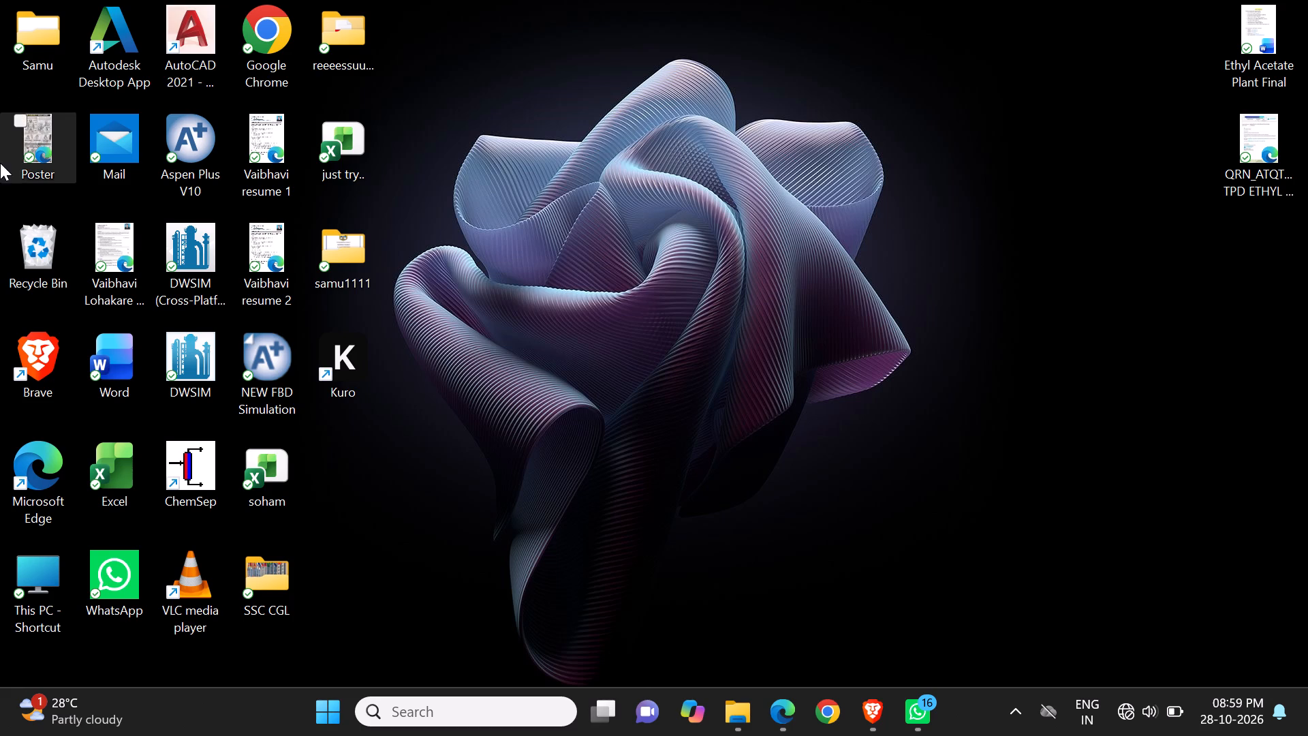
Open Word in a maximized window and load the recent document "m calabura review 1101".
double_click(105, 373)
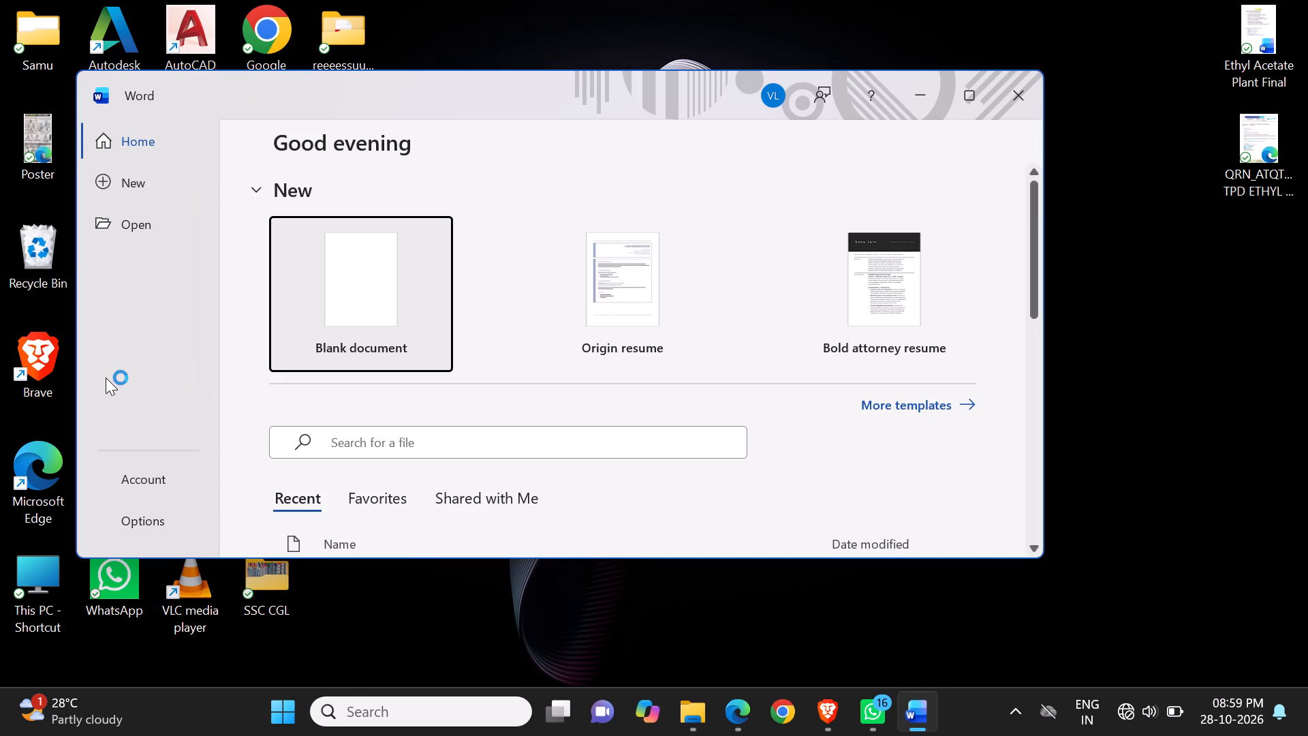
click(970, 81)
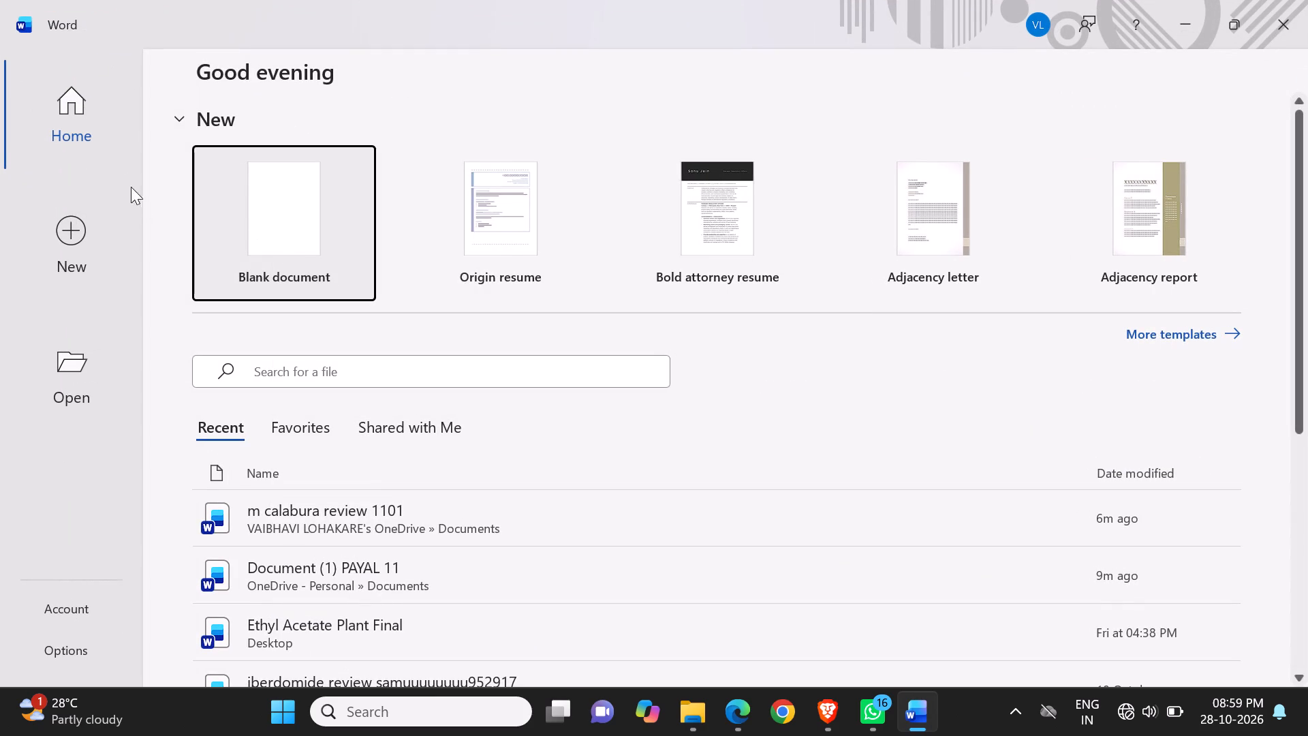
click(397, 515)
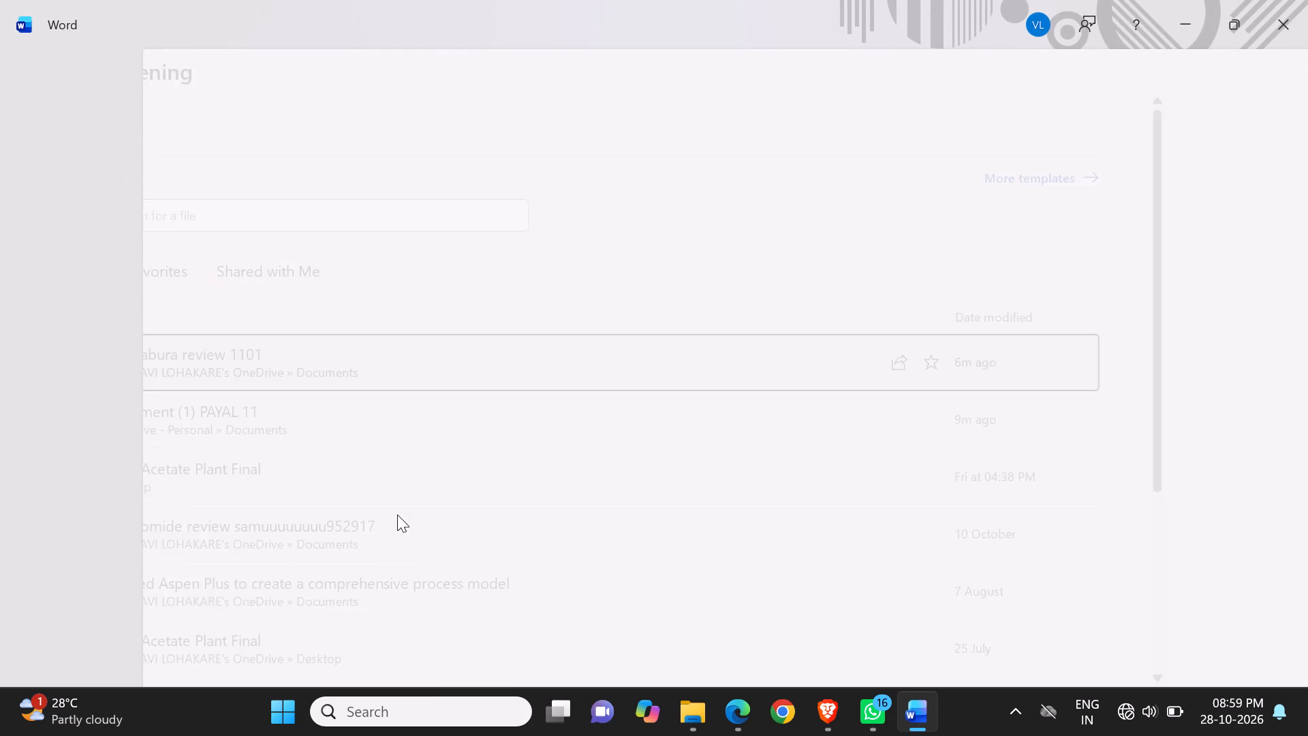
Look through the start of the review up to the Abstract, adjusting the zoom for comfortable reading.
scroll(420, 395, down, 9)
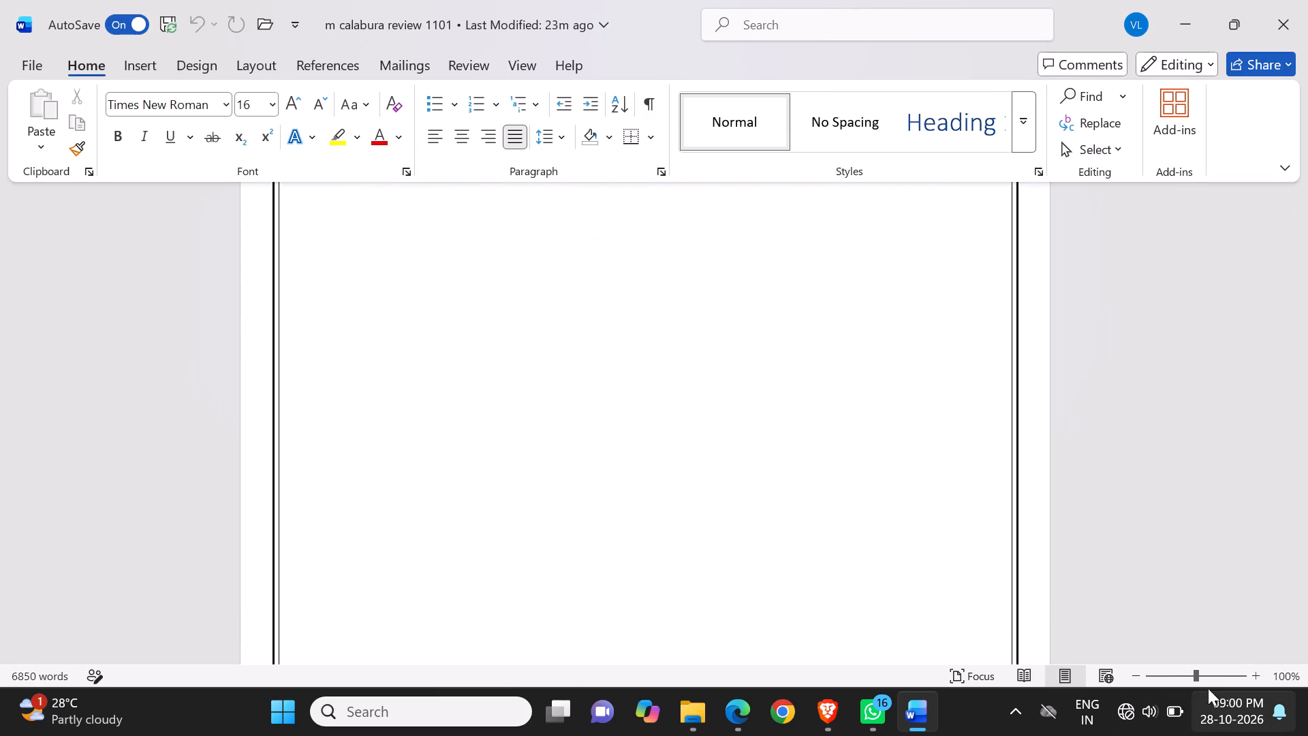
click(1206, 673)
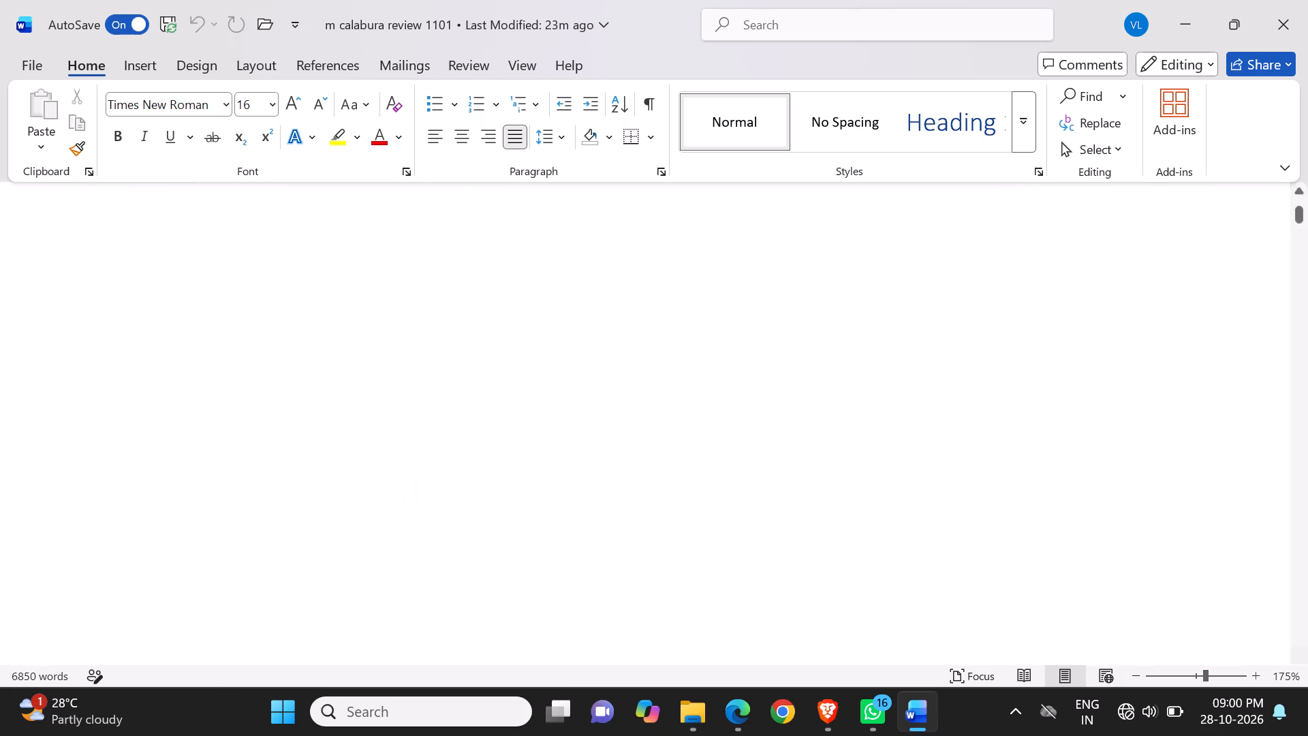
scroll(1060, 525, down, 12)
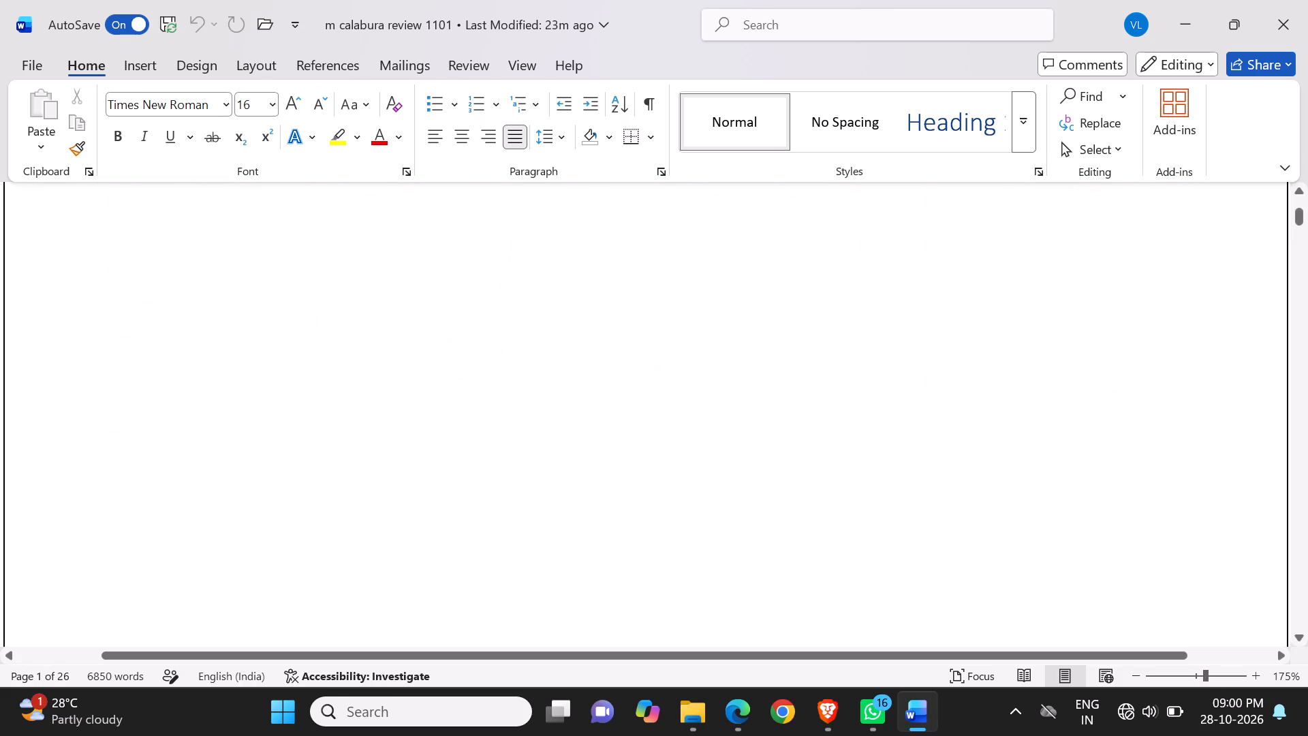
scroll(1060, 525, down, 13)
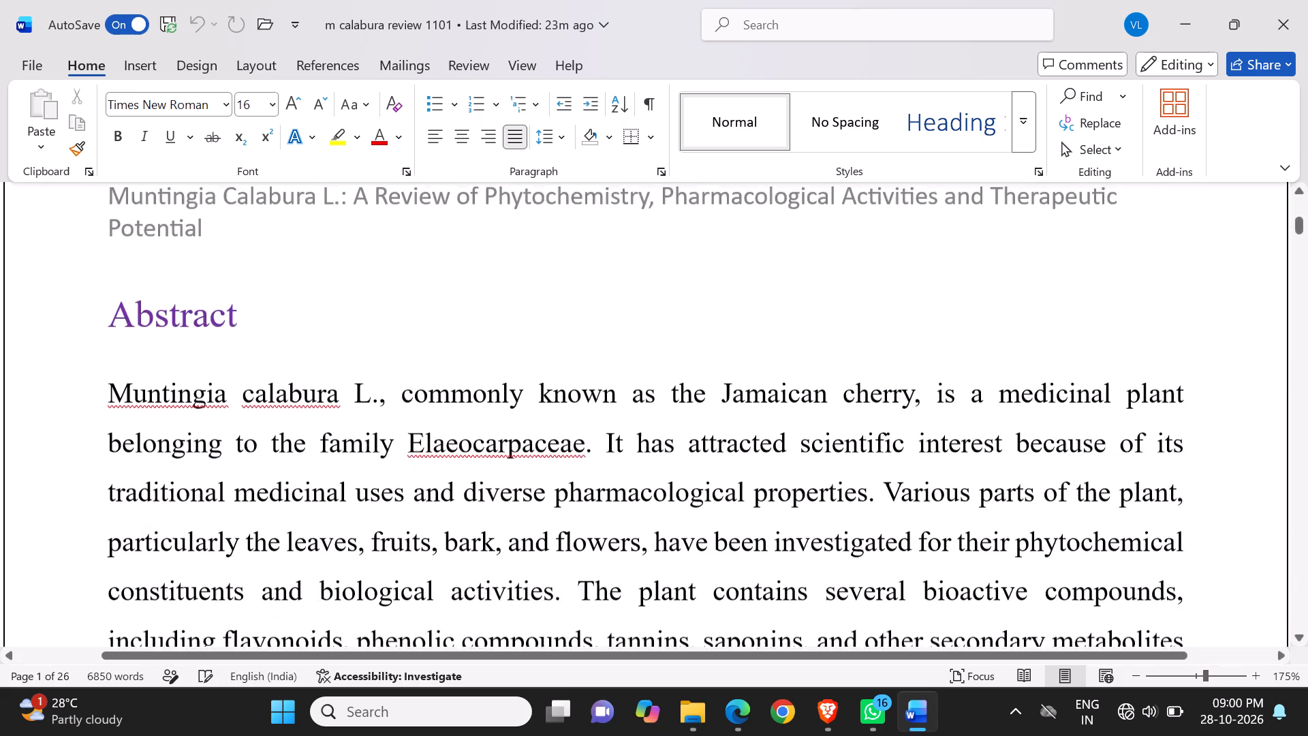
scroll(1059, 525, down, 3)
scroll(1057, 525, up, 1)
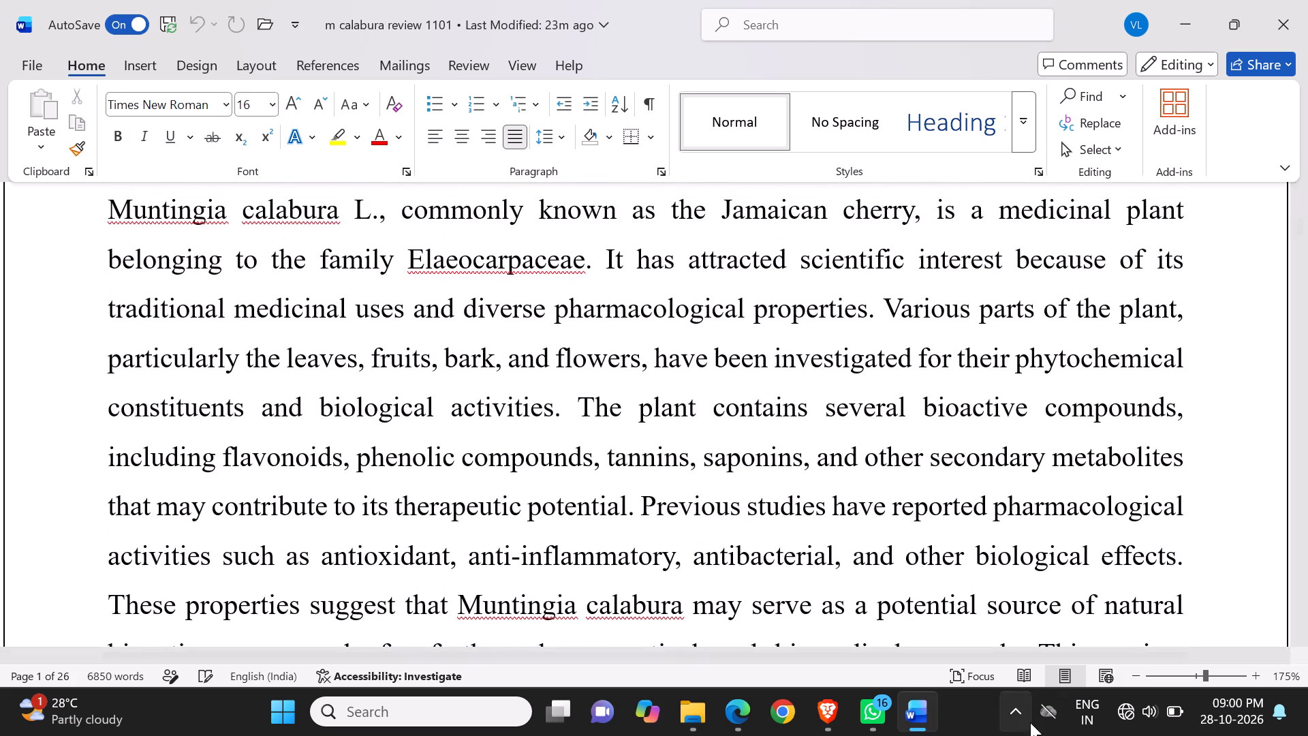
scroll(1026, 698, up, 3)
scroll(935, 418, up, 2)
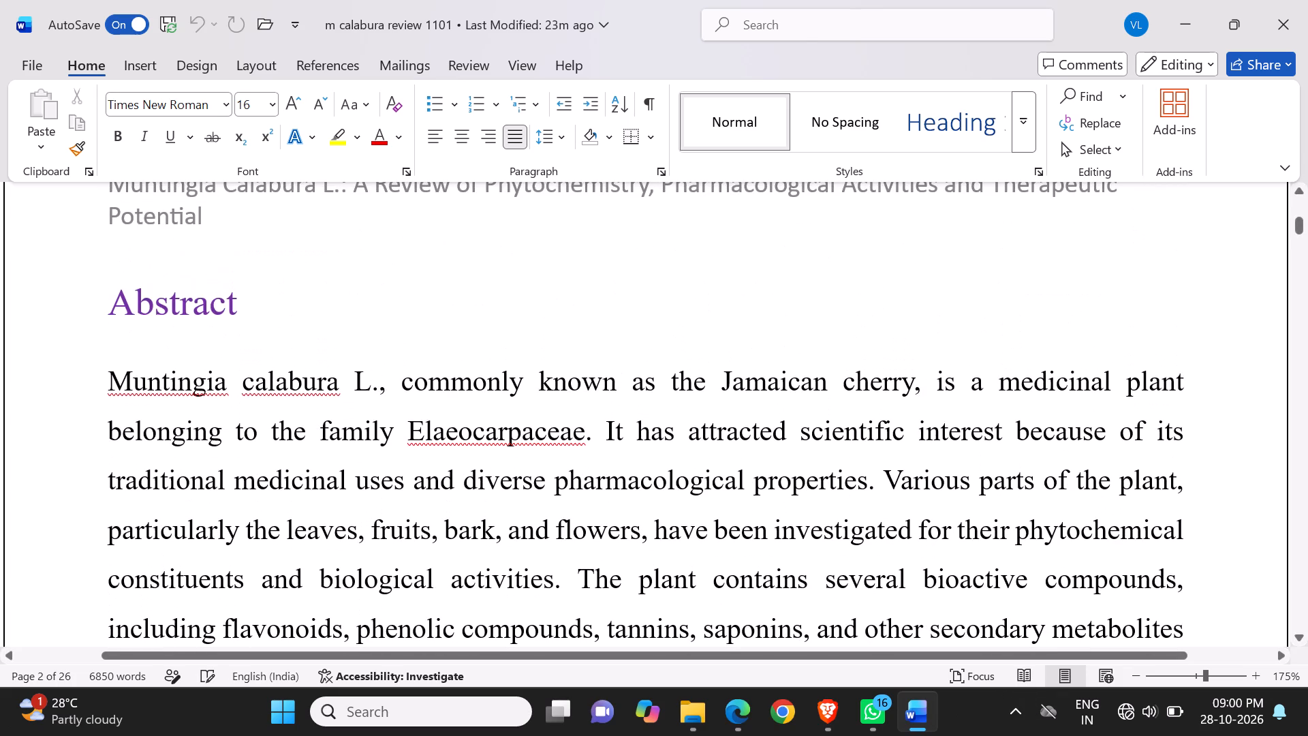
click(1196, 670)
scroll(1092, 542, down, 2)
scroll(965, 435, down, 1)
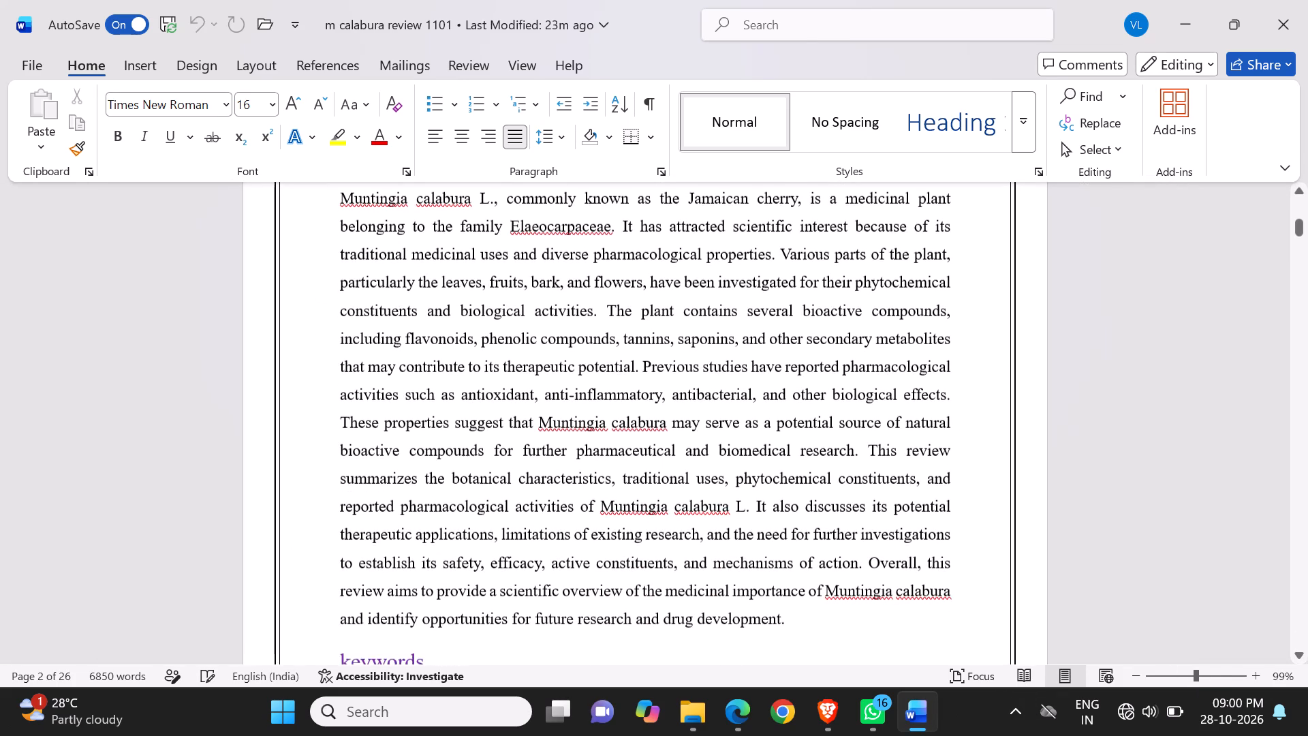
scroll(399, 264, up, 1)
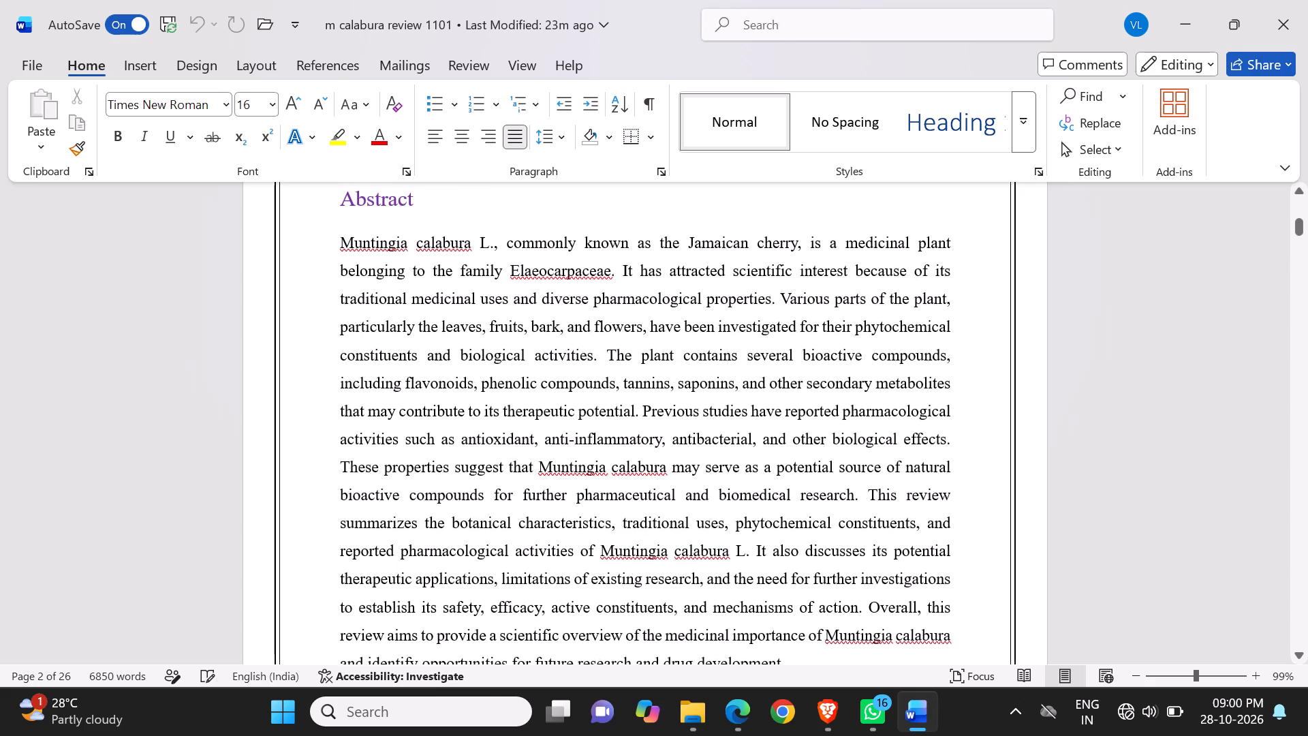
Highlight the whole Abstract paragraph to read it through to its last sentence, and clear the selection.
drag(339, 241, 614, 615)
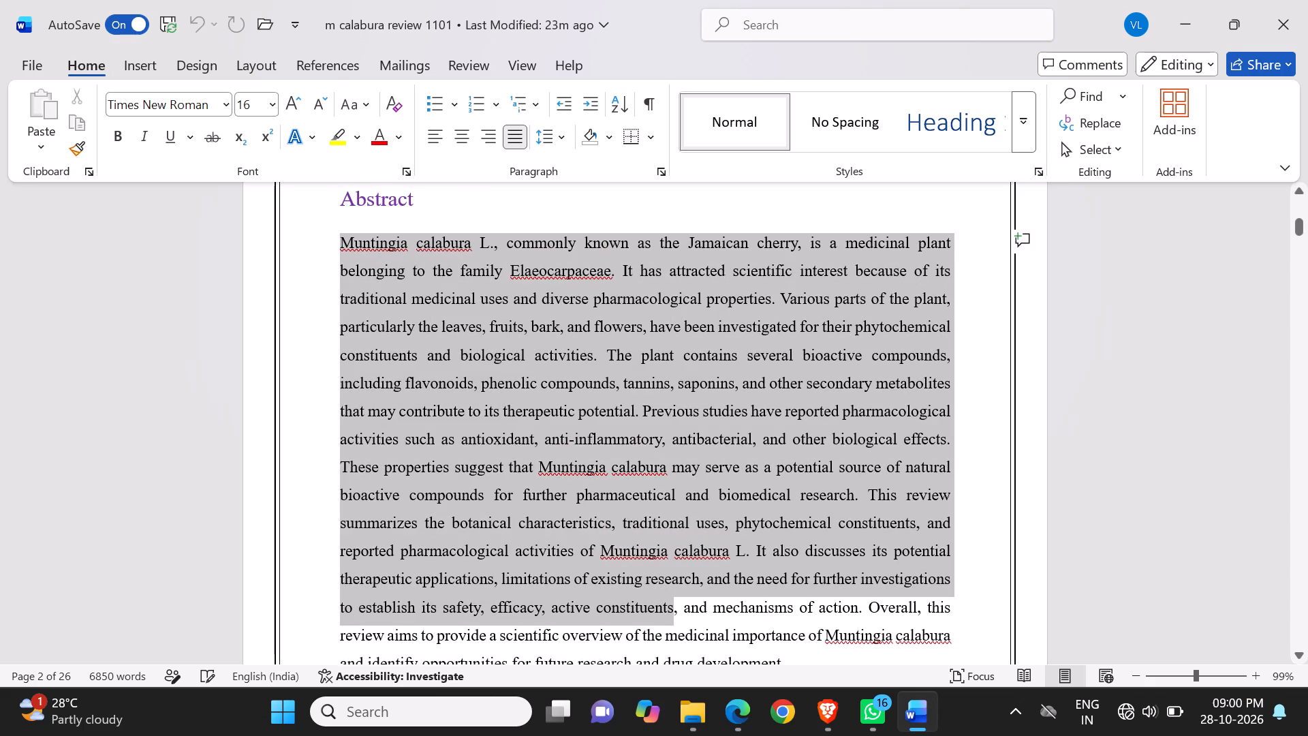
drag(614, 615, 678, 656)
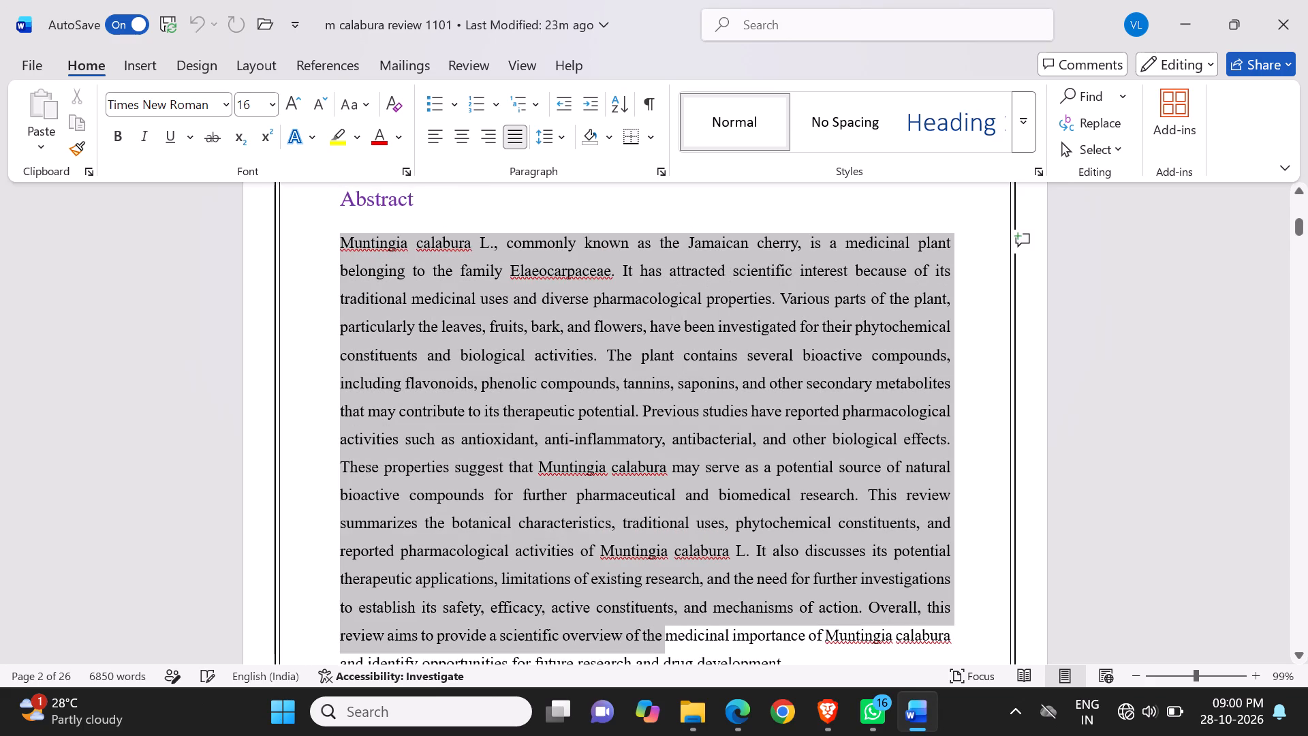
drag(678, 656, 798, 352)
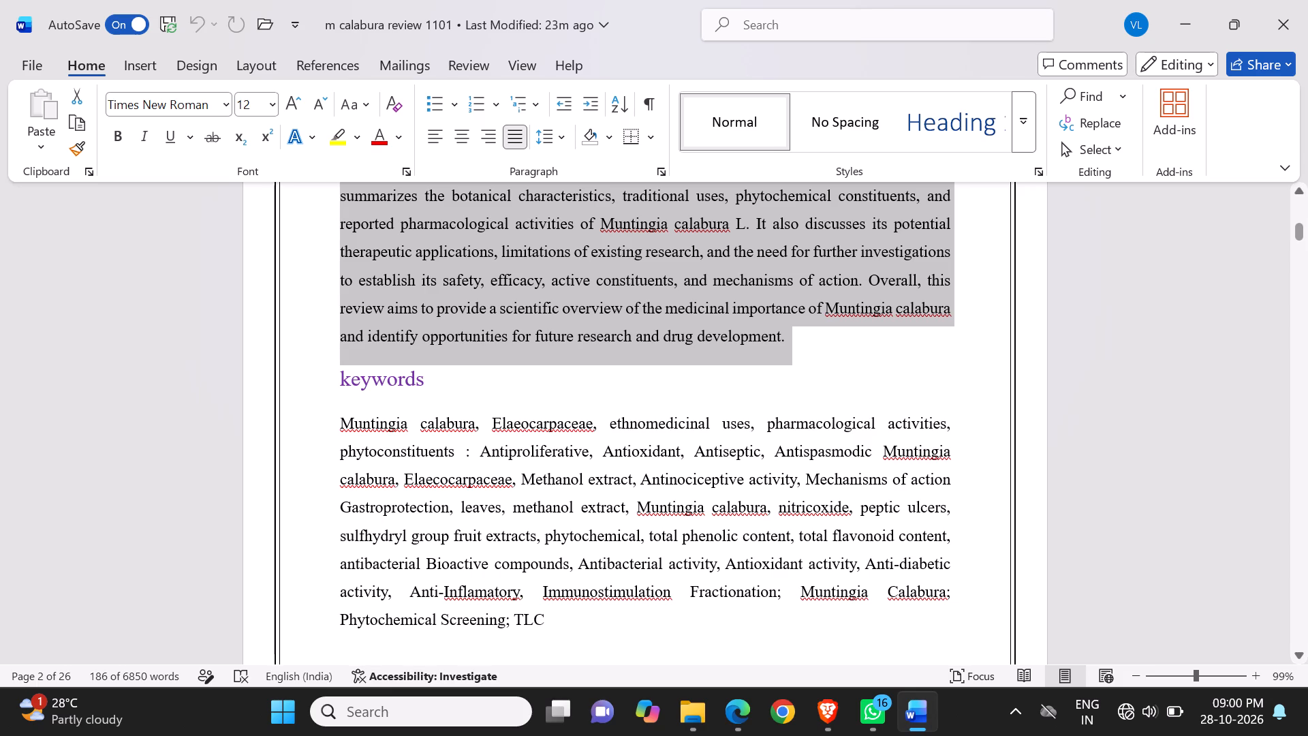
click(540, 345)
Cut the misspelled duplicate "Elaecocarpaceae," from the keywords paragraph.
scroll(540, 343, up, 1)
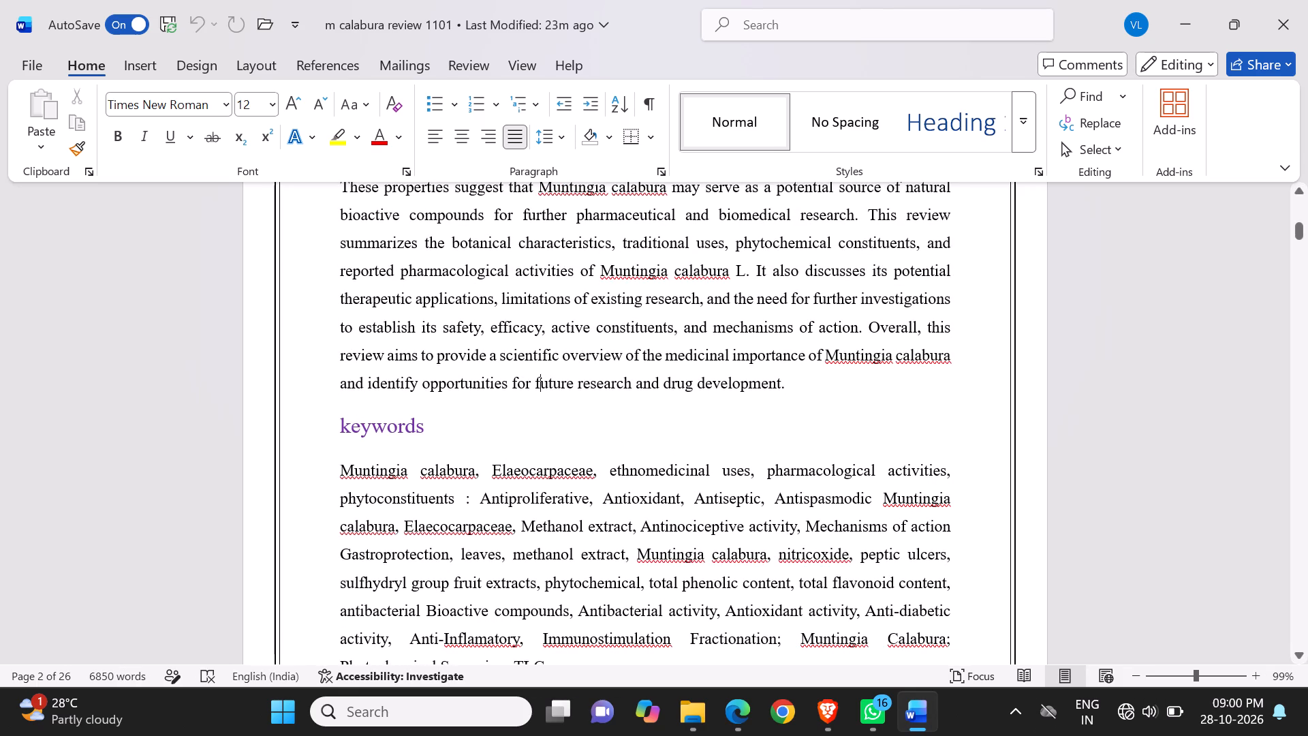
ctrl+scroll(1187, 395, up, 5)
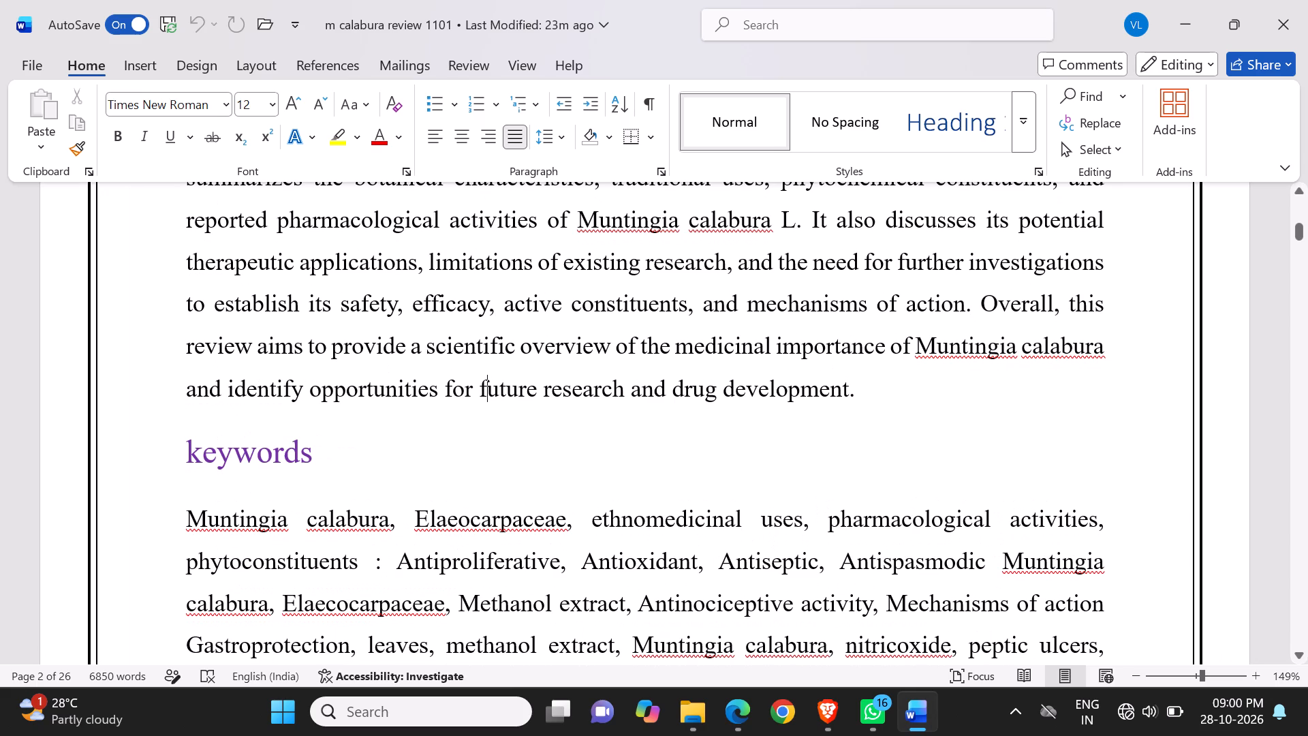
scroll(1164, 337, down, 1)
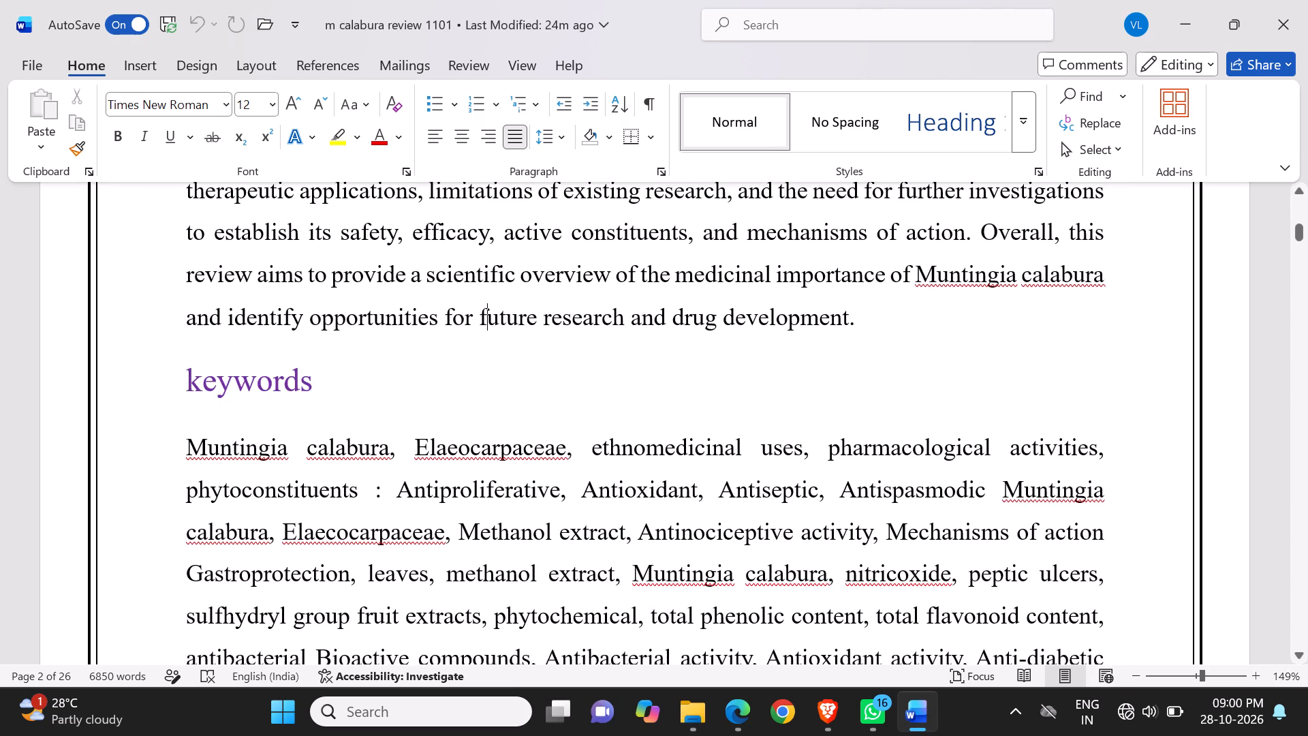
scroll(1164, 338, down, 2)
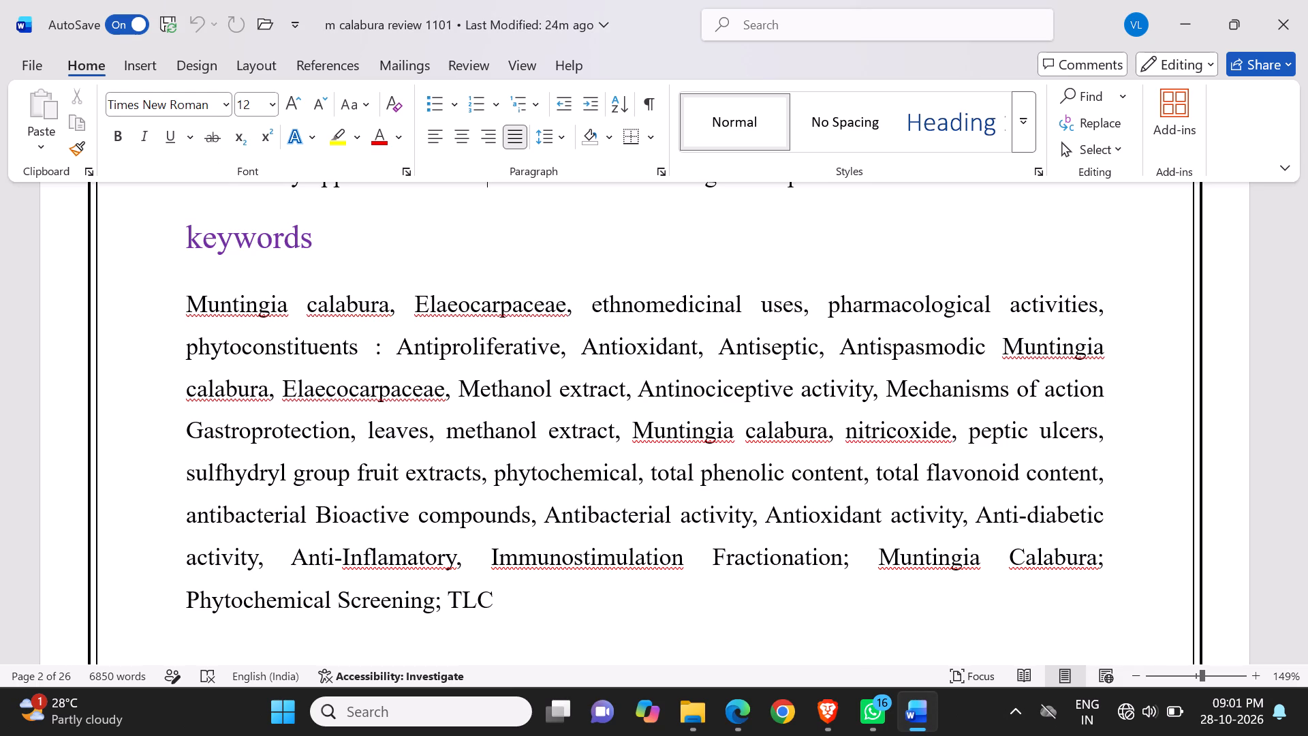
drag(284, 380, 448, 390)
right_click(443, 392)
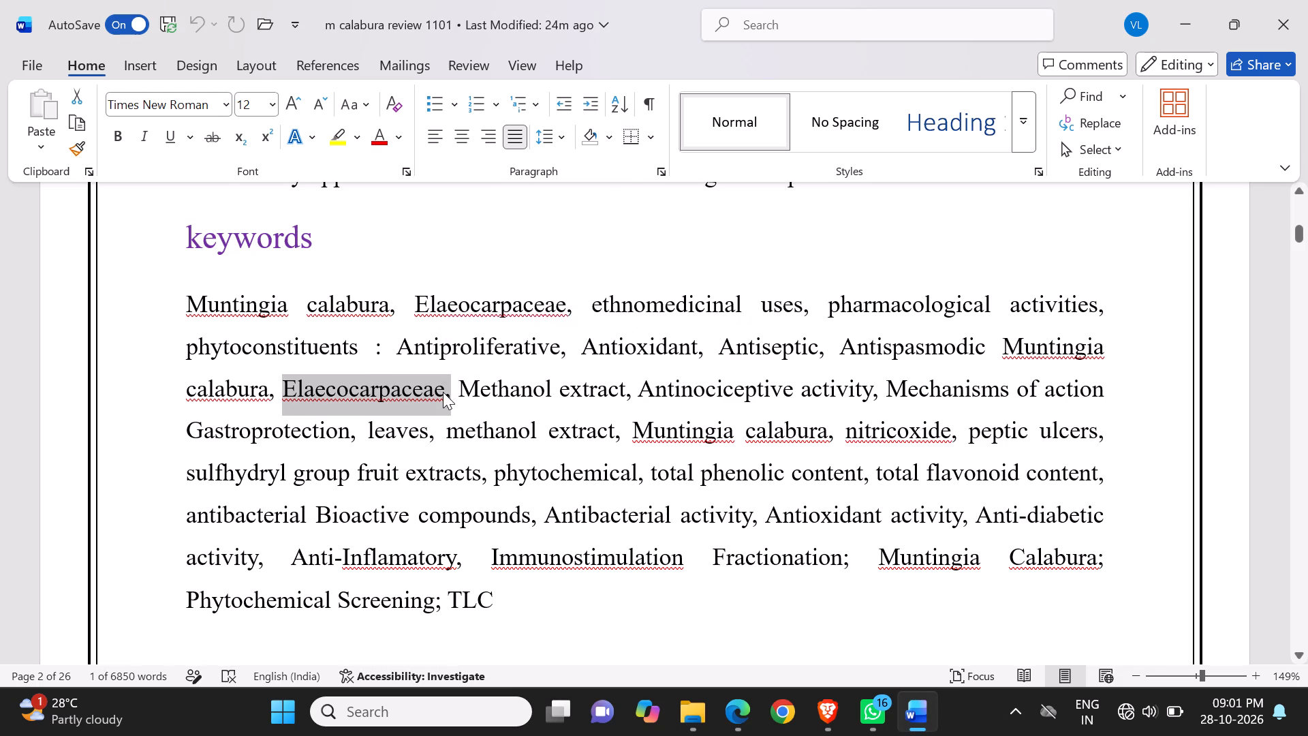
click(505, 293)
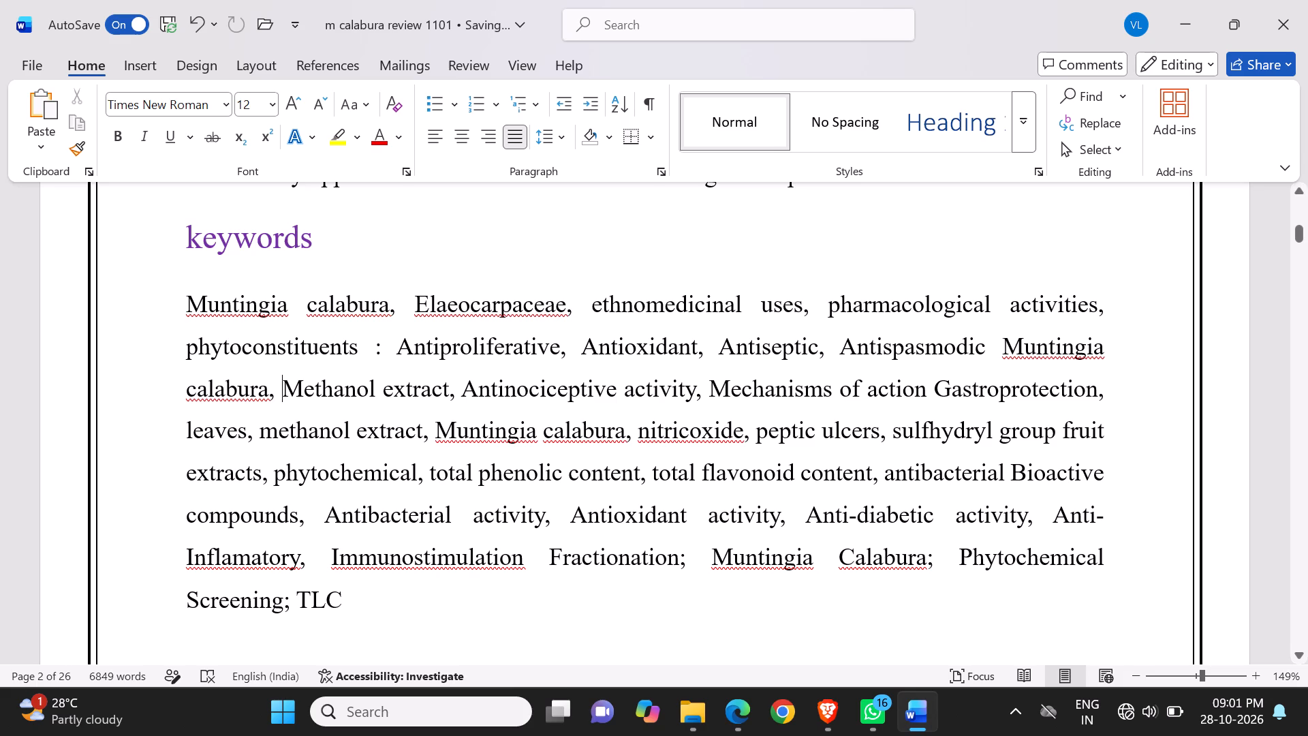
Cut the repeated "Muntingia Calabura;" before "Phytochemical Screening" in the keywords paragraph.
scroll(437, 435, down, 2)
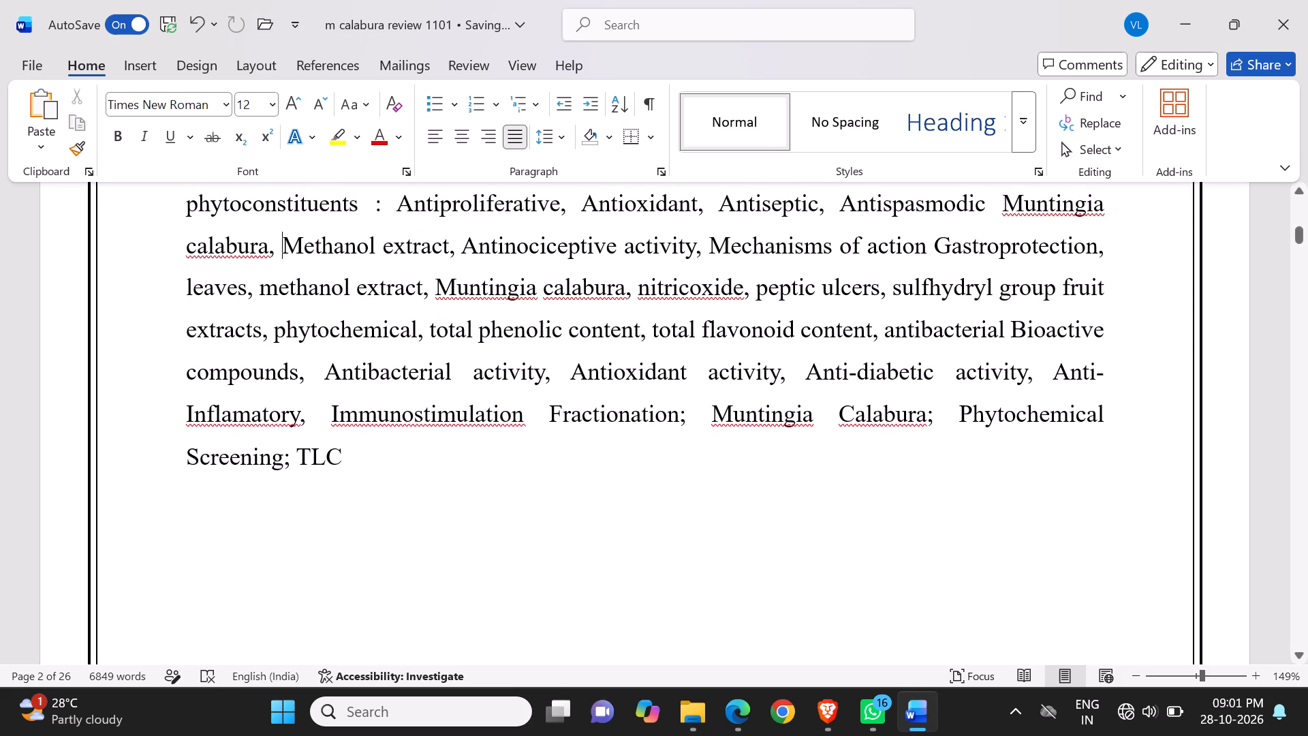
drag(704, 405, 807, 405)
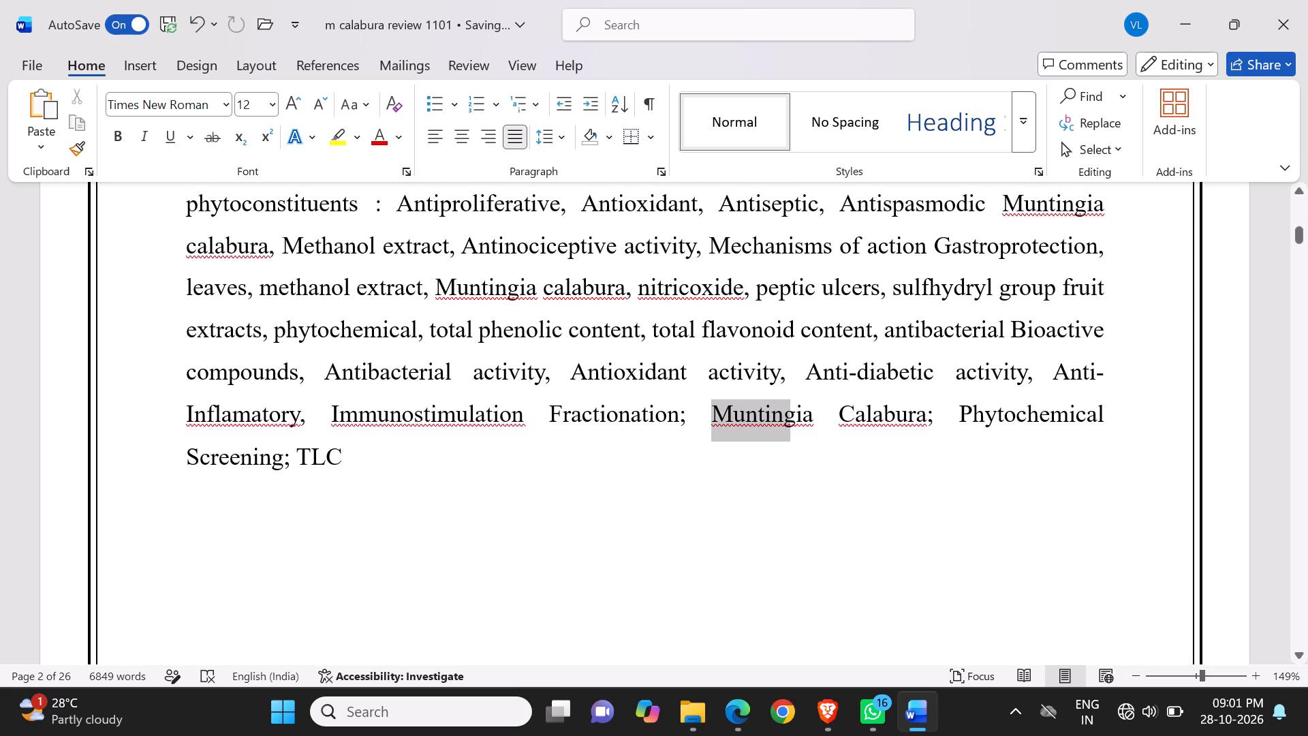
drag(807, 405, 935, 421)
right_click(935, 421)
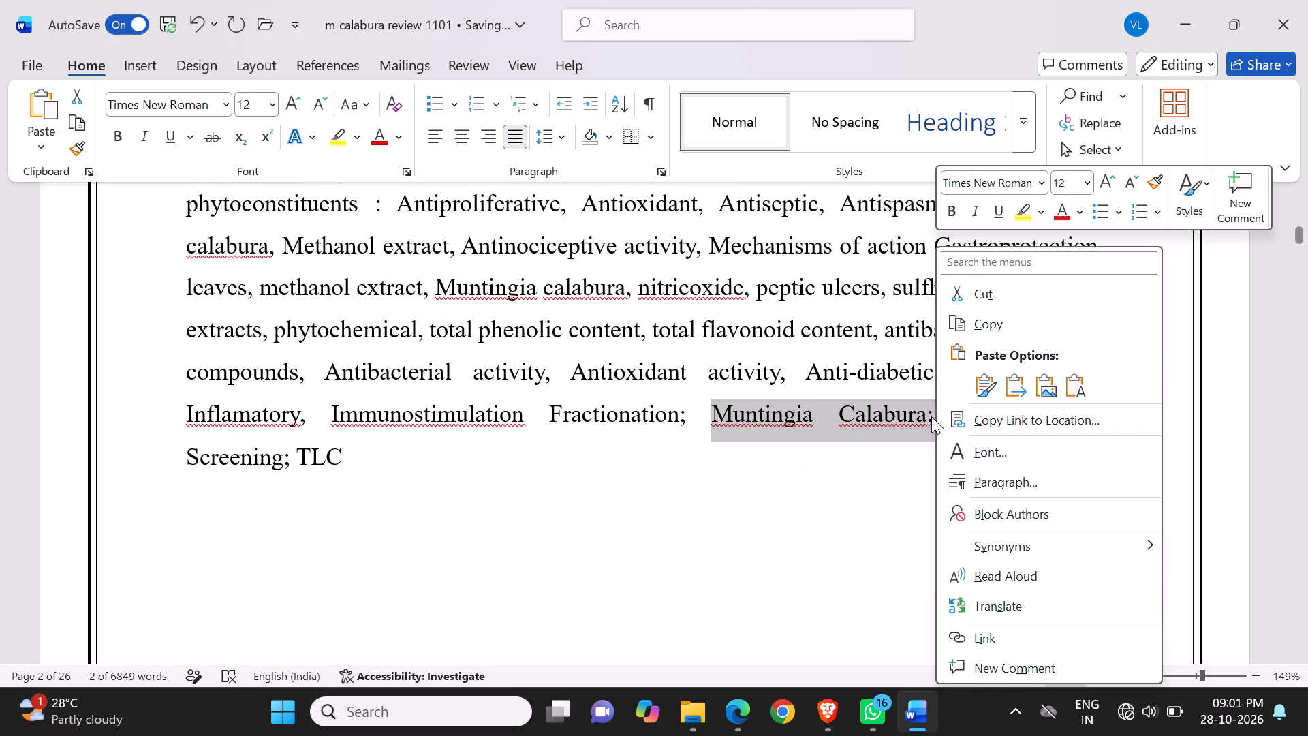
click(982, 301)
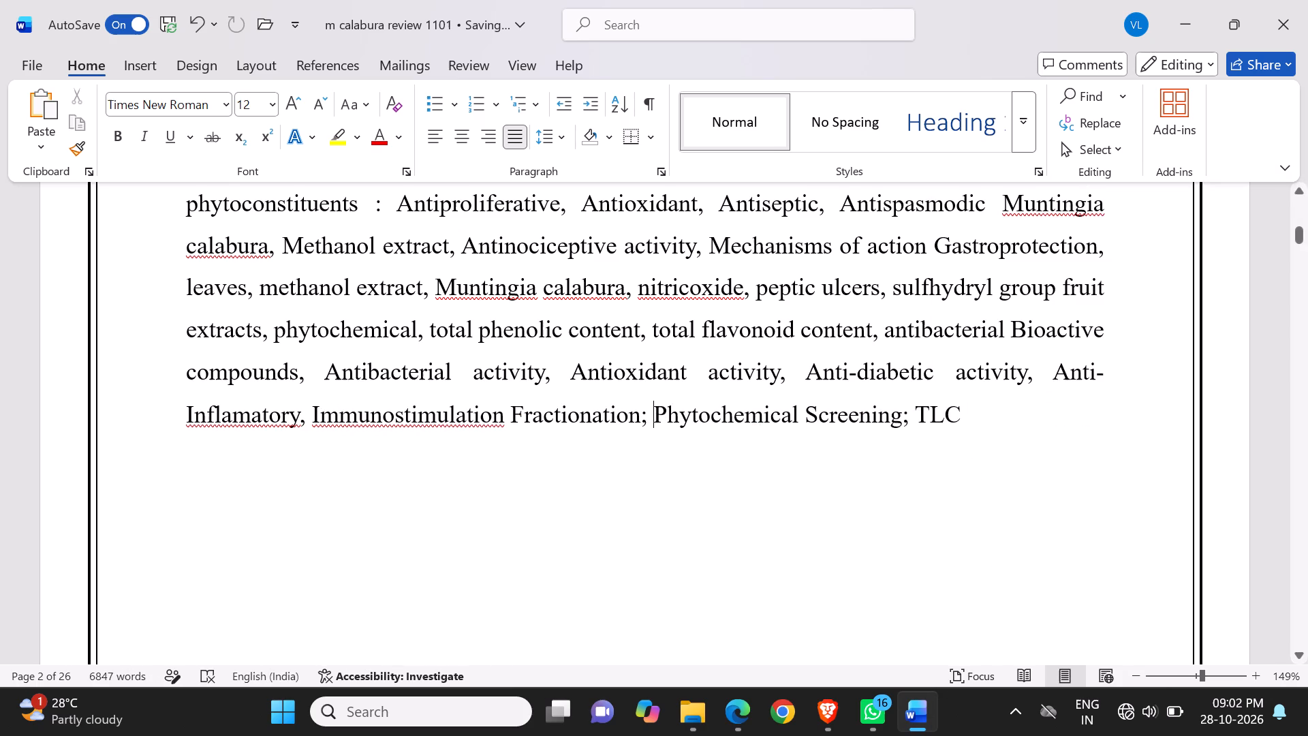
Cut "Anti-Inflamatory, Immunostimulation Fractionation;" from the end part of the keywords paragraph.
drag(1049, 366, 911, 440)
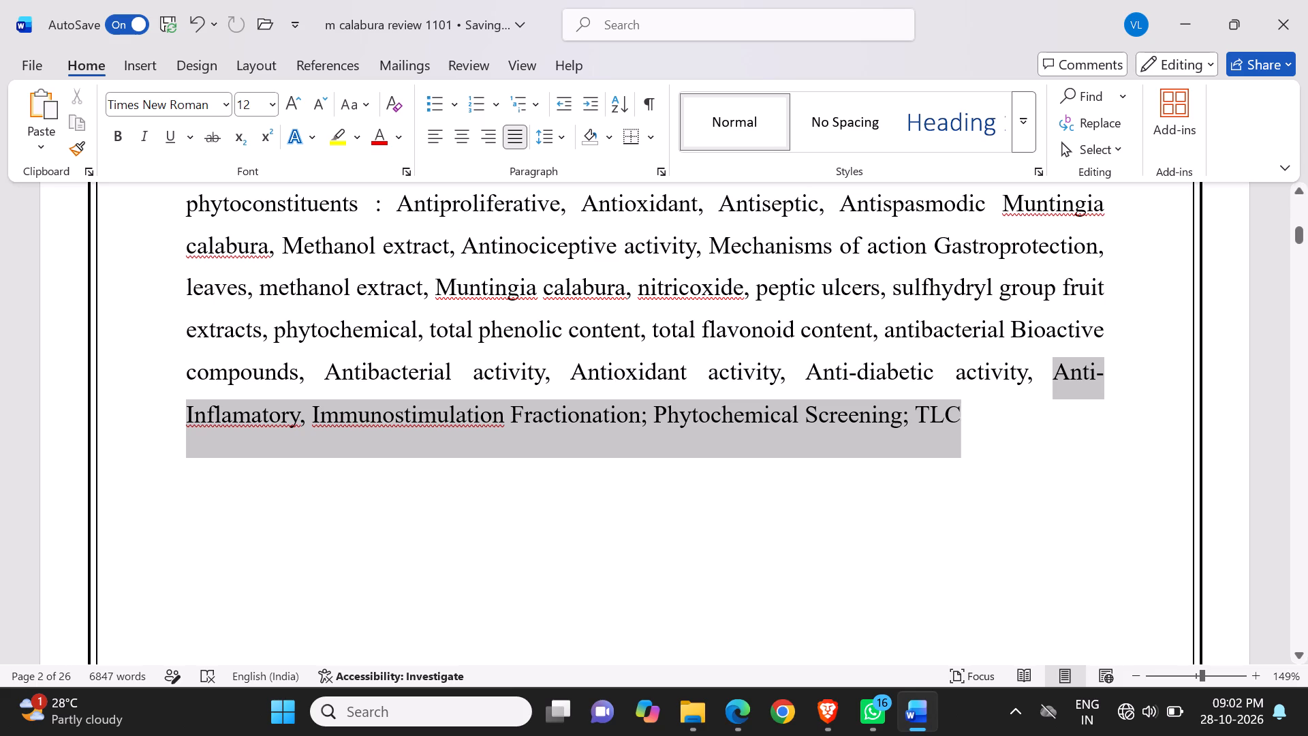
drag(911, 440, 654, 399)
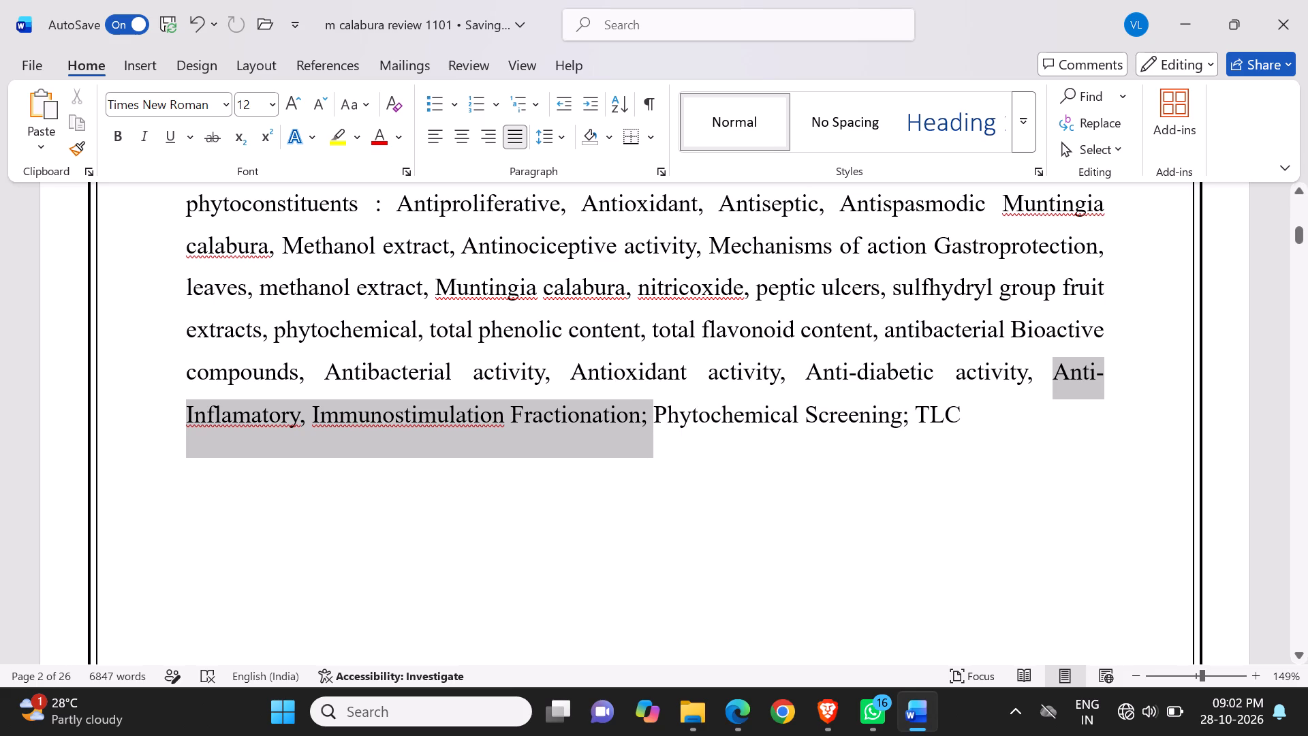
drag(654, 399, 653, 399)
right_click(599, 454)
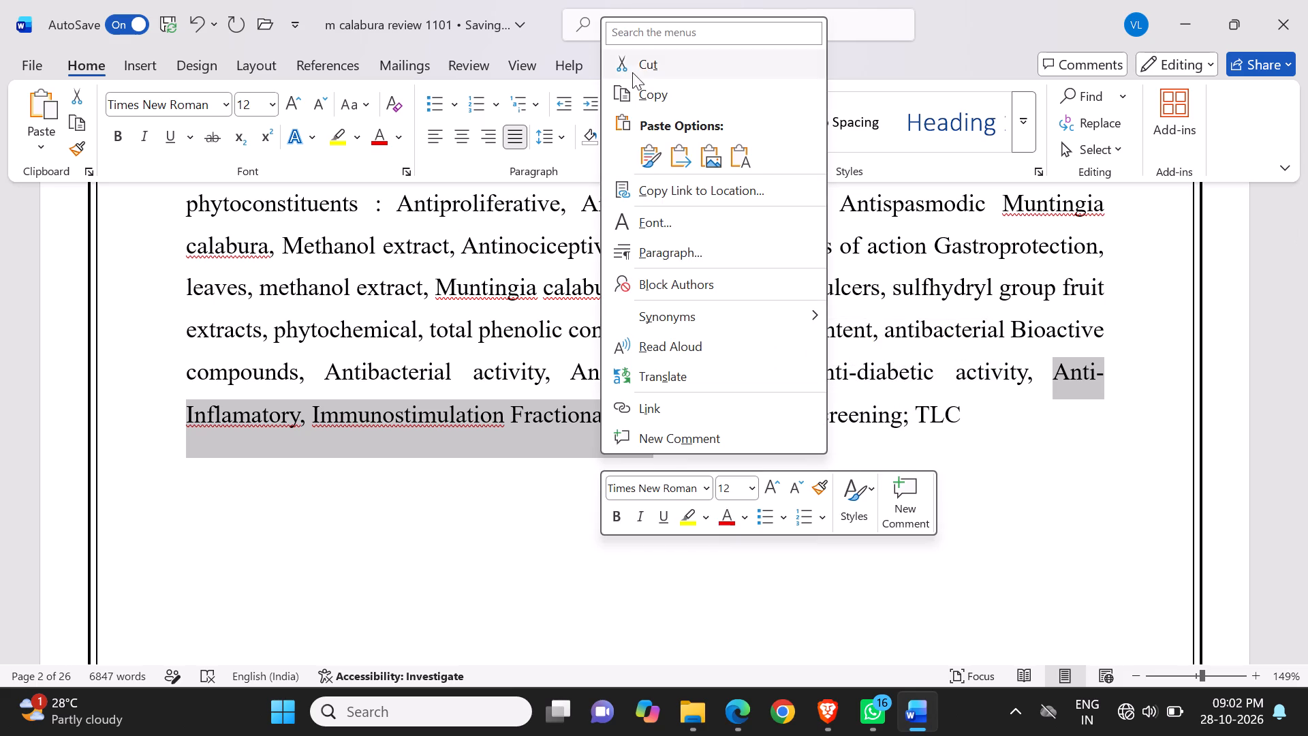
click(632, 71)
Cut "ethnomedicinal uses," from the first line of the keywords paragraph.
scroll(606, 260, up, 1)
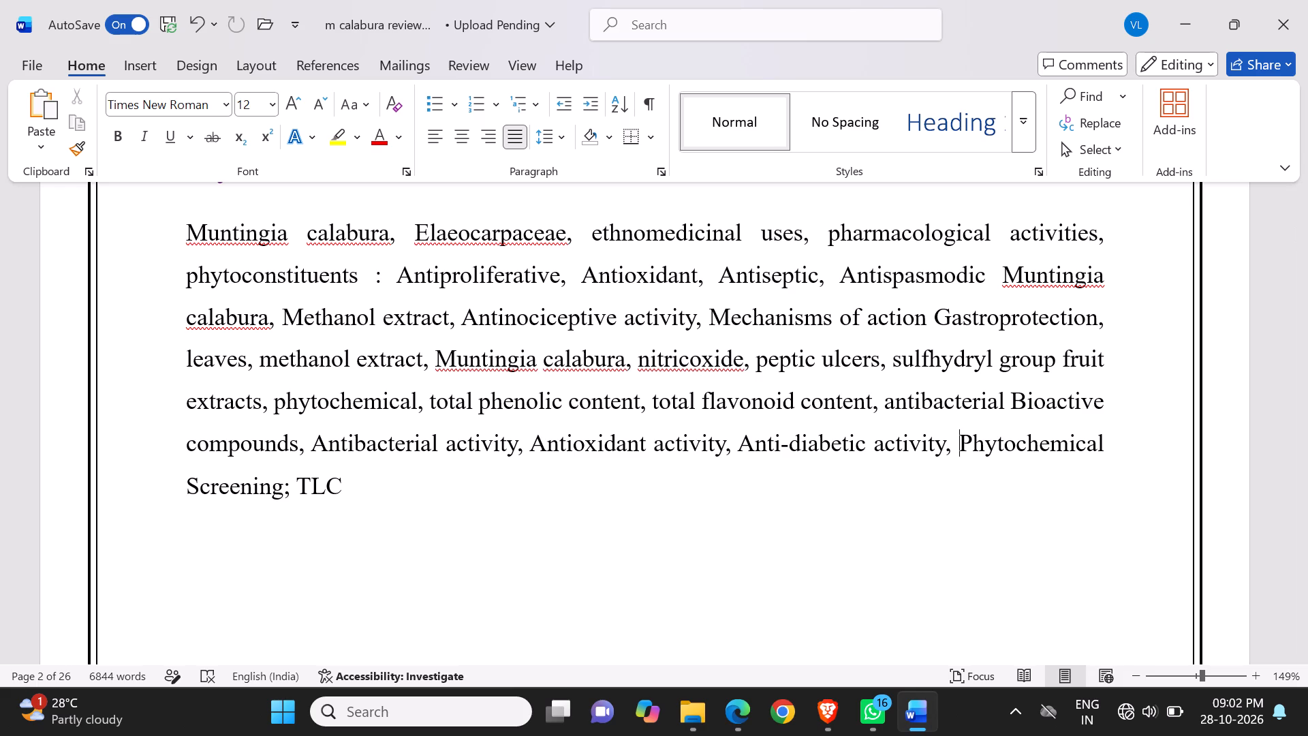
scroll(608, 264, up, 1)
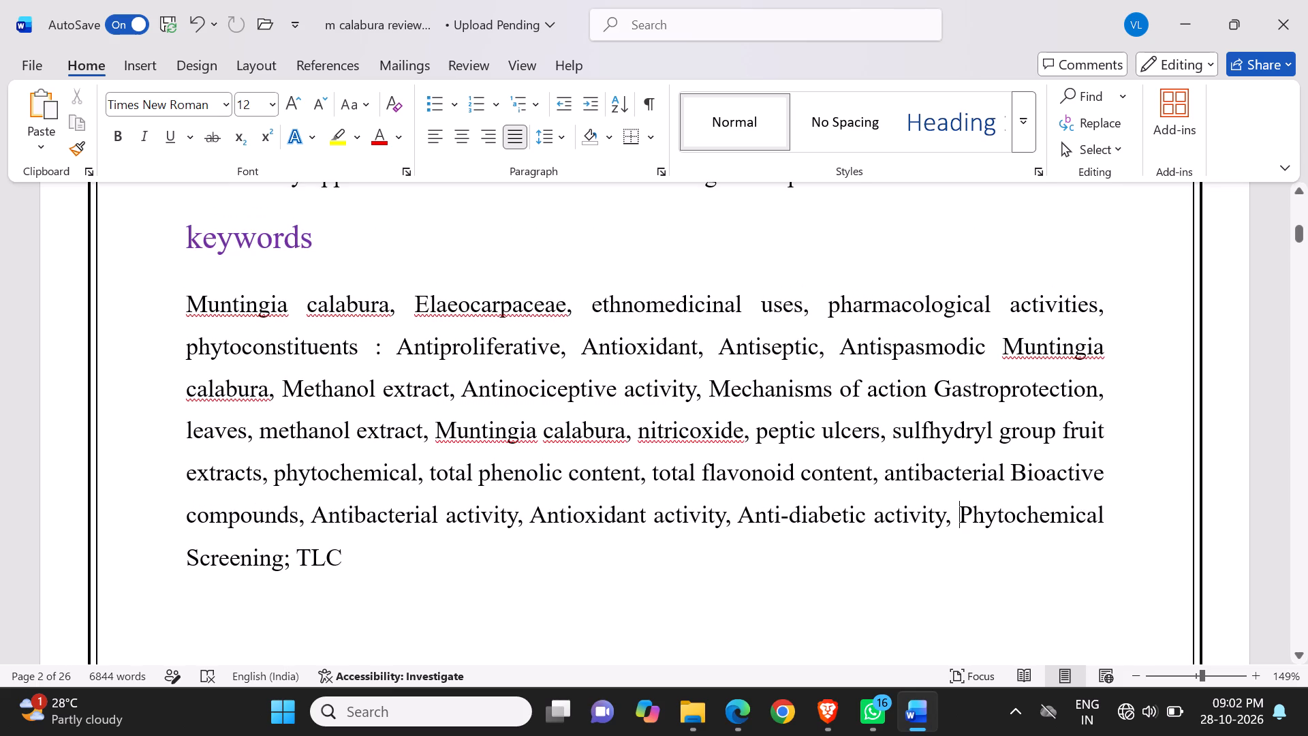
drag(613, 303, 632, 303)
drag(632, 303, 718, 305)
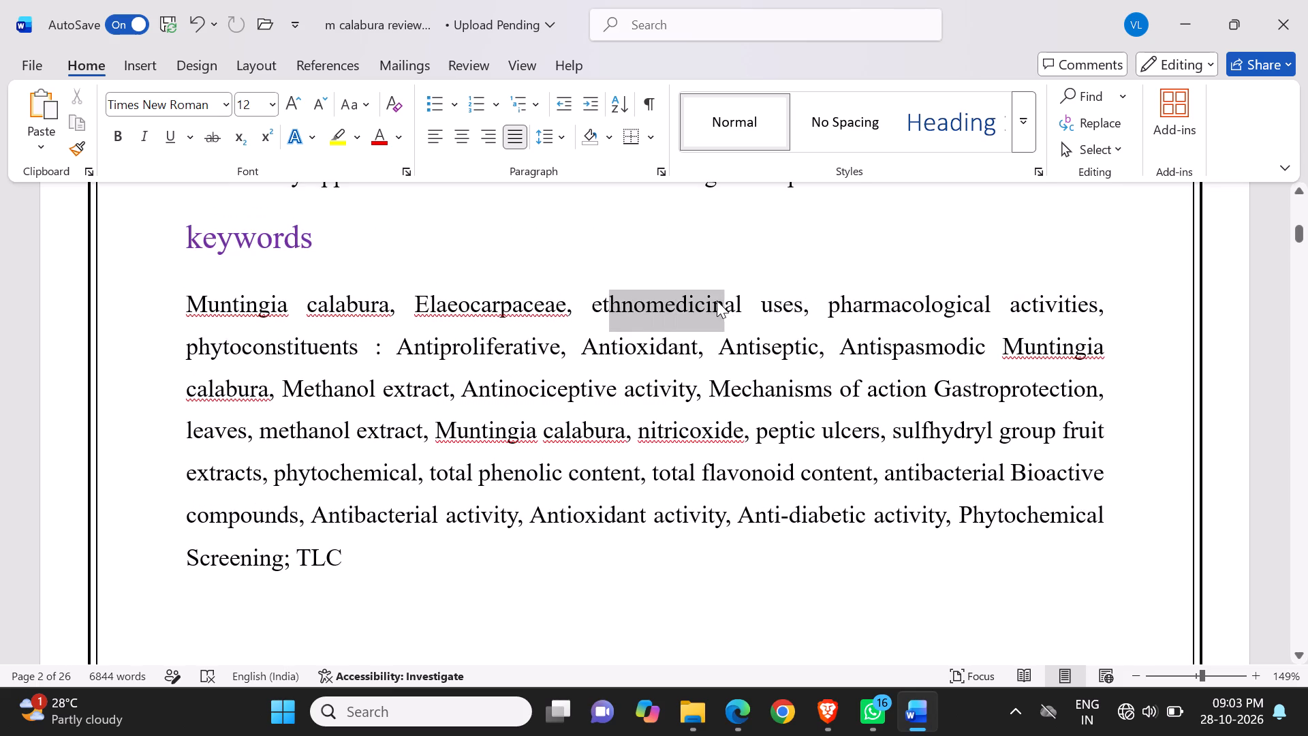
click(698, 305)
drag(581, 305, 642, 308)
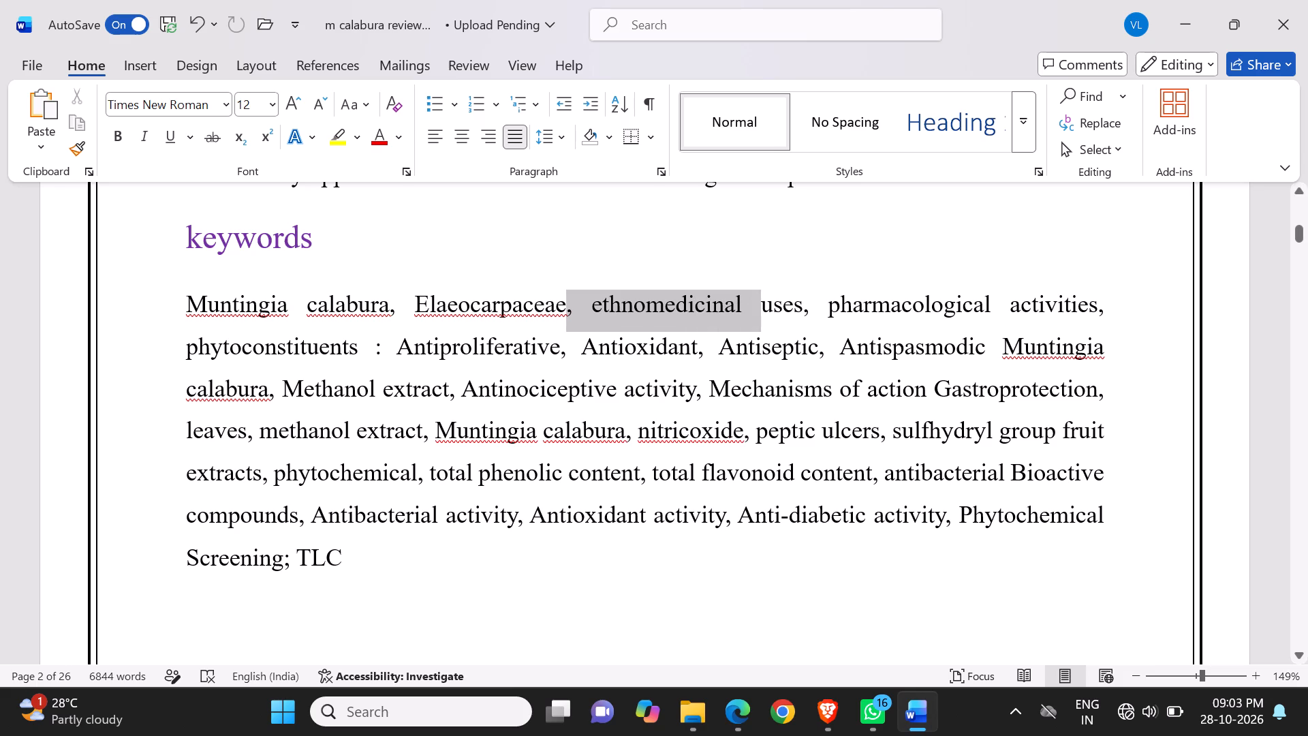
drag(642, 308, 672, 308)
click(672, 308)
drag(595, 301, 642, 301)
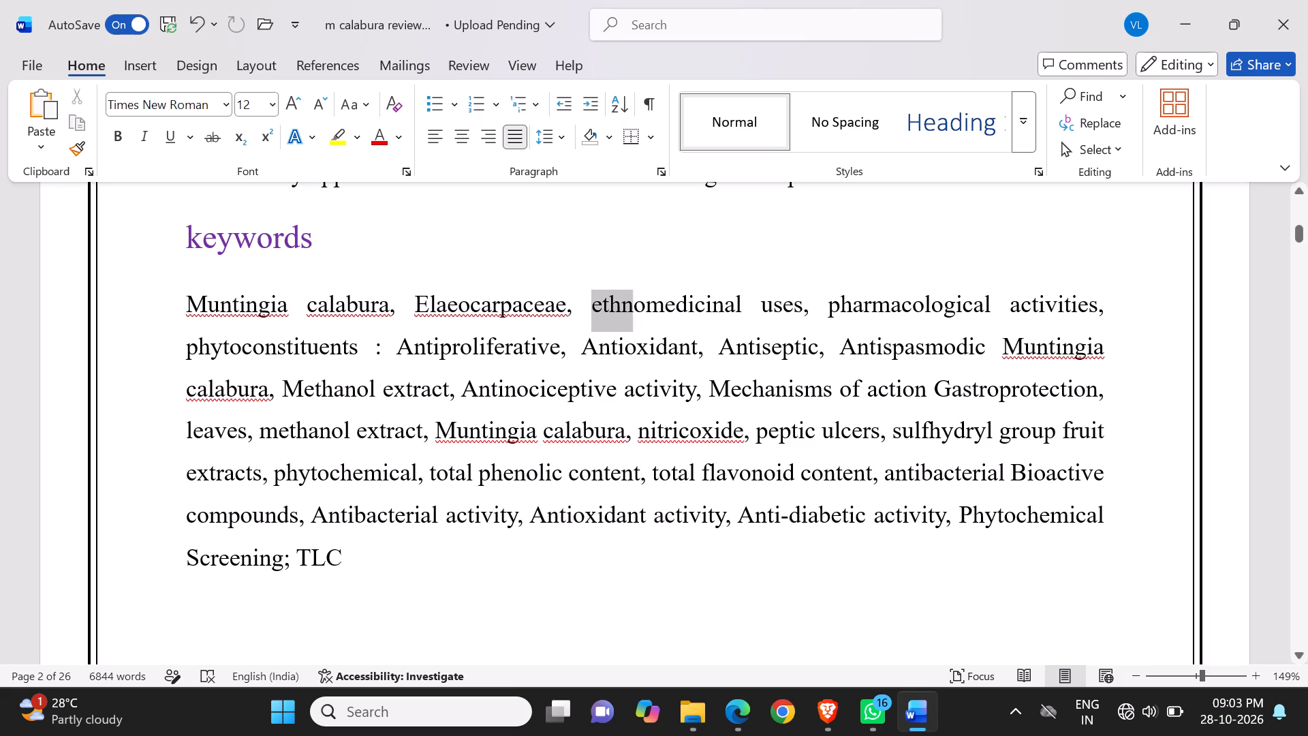
drag(642, 301, 803, 323)
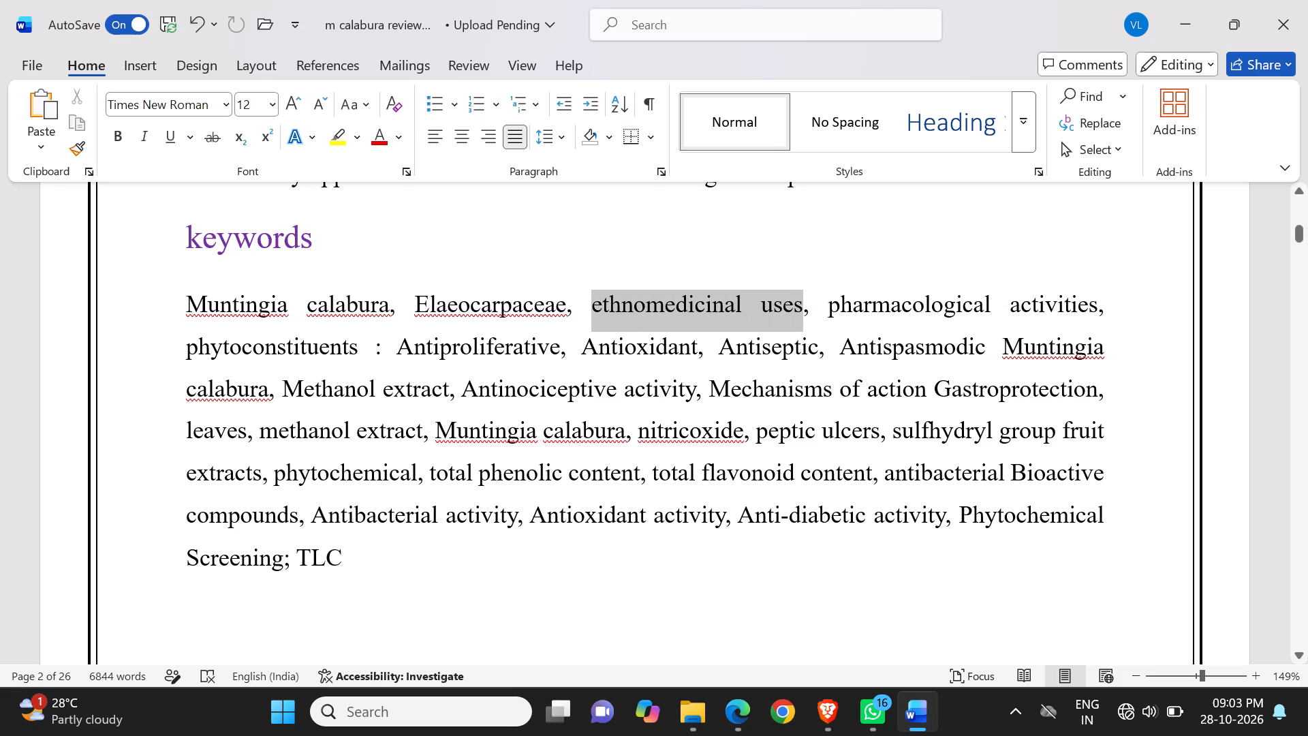
drag(803, 323, 809, 324)
right_click(788, 322)
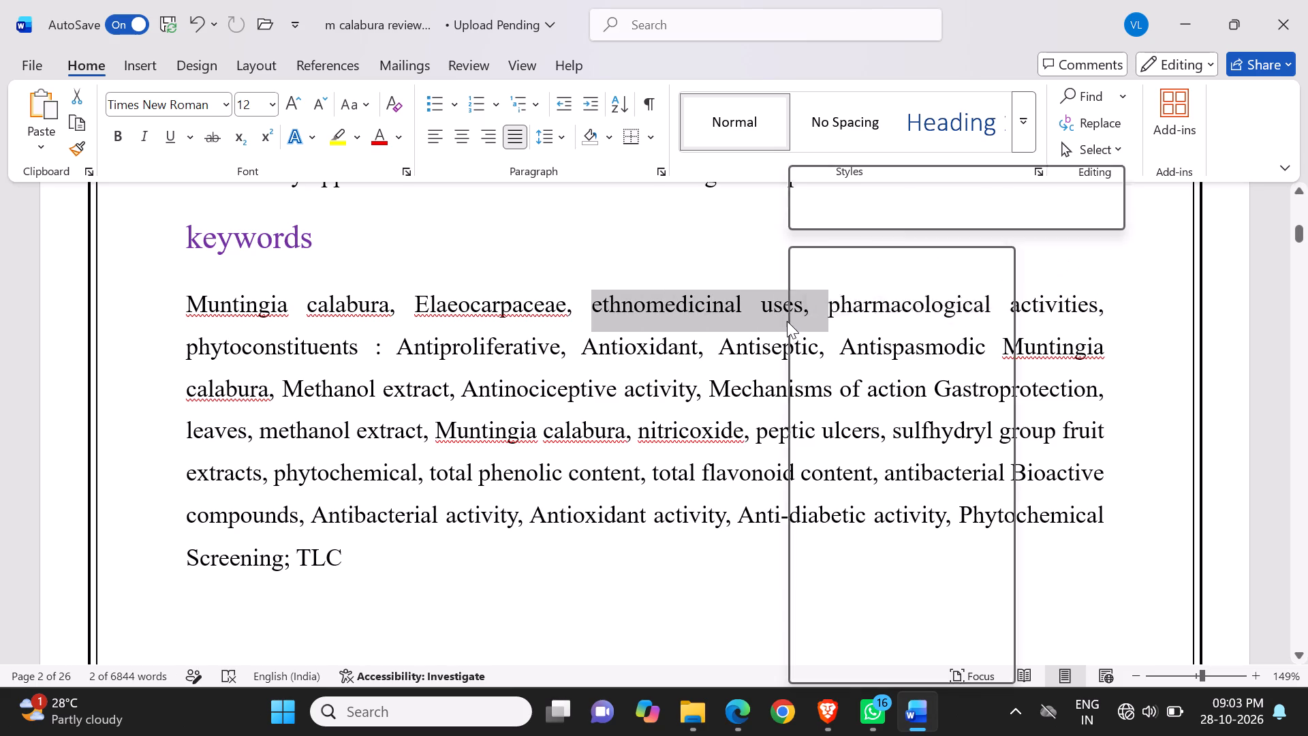
click(812, 301)
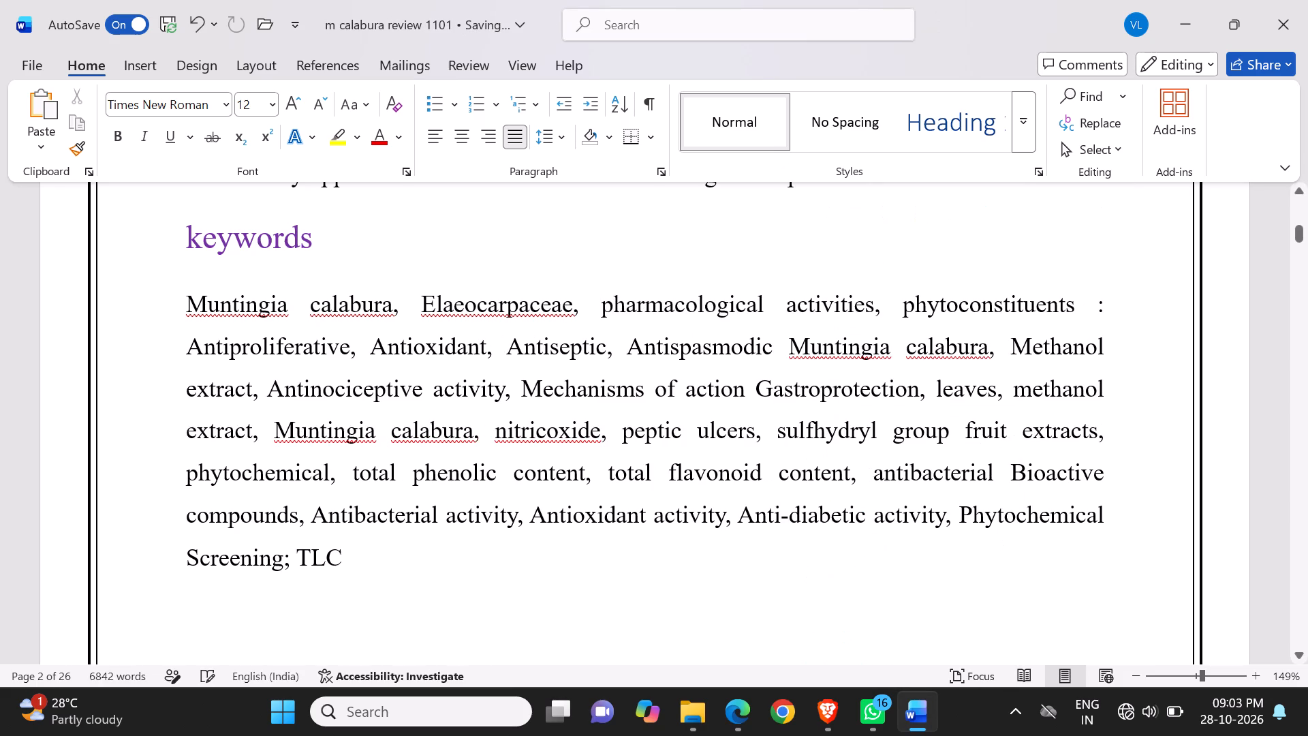
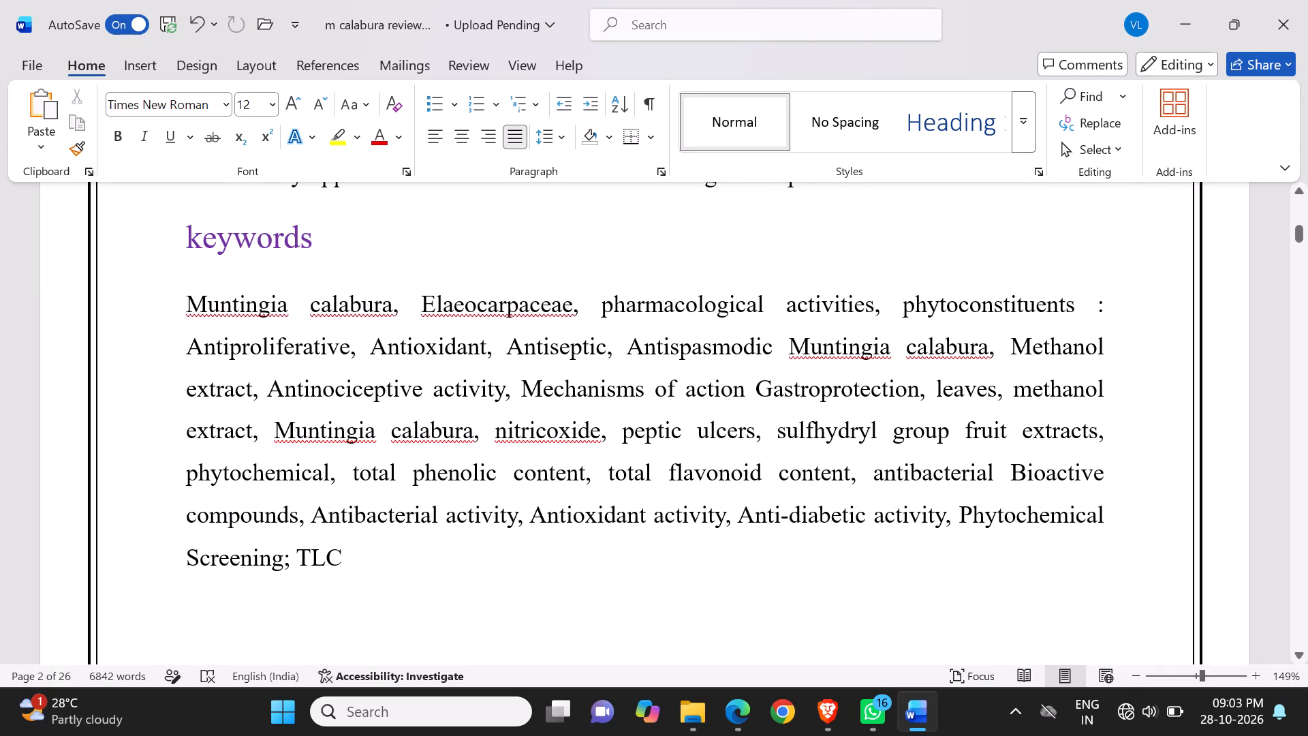
Cut "Antiproliferative," from the start of the keywords paragraph's second line.
drag(185, 351, 360, 354)
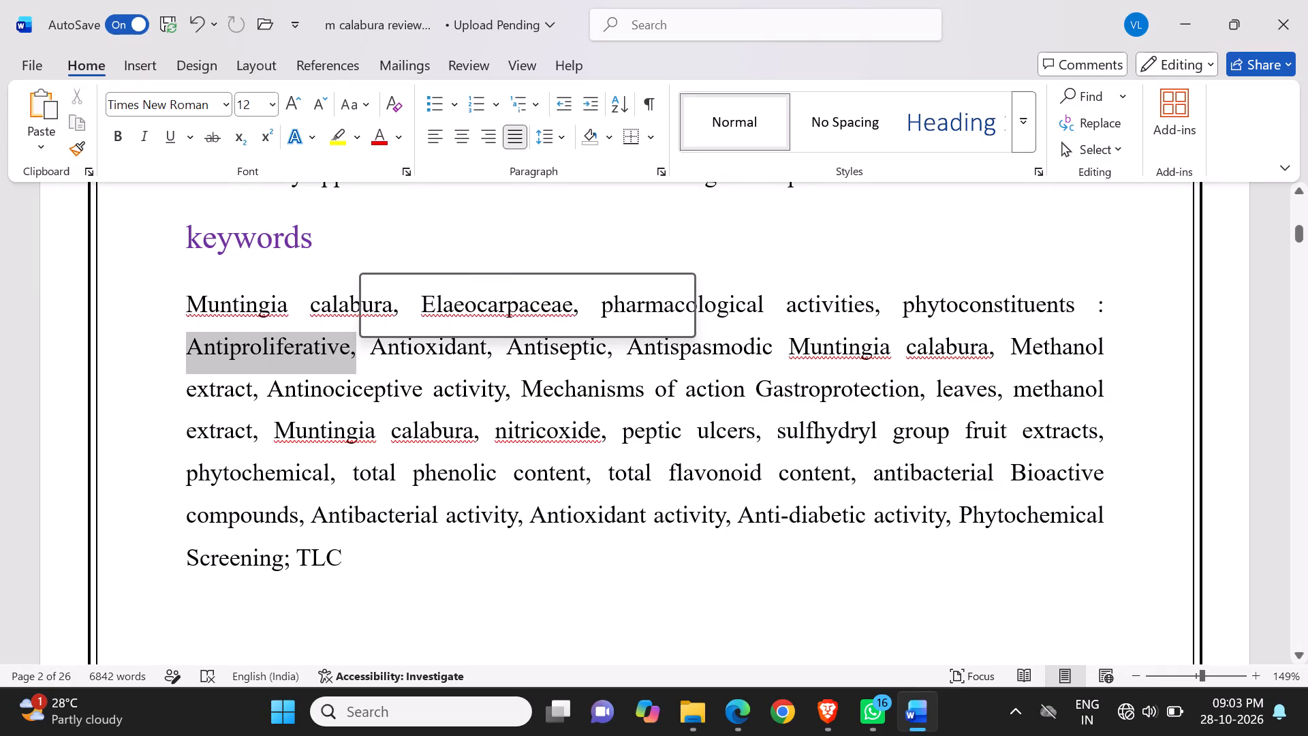
right_click(322, 340)
click(354, 280)
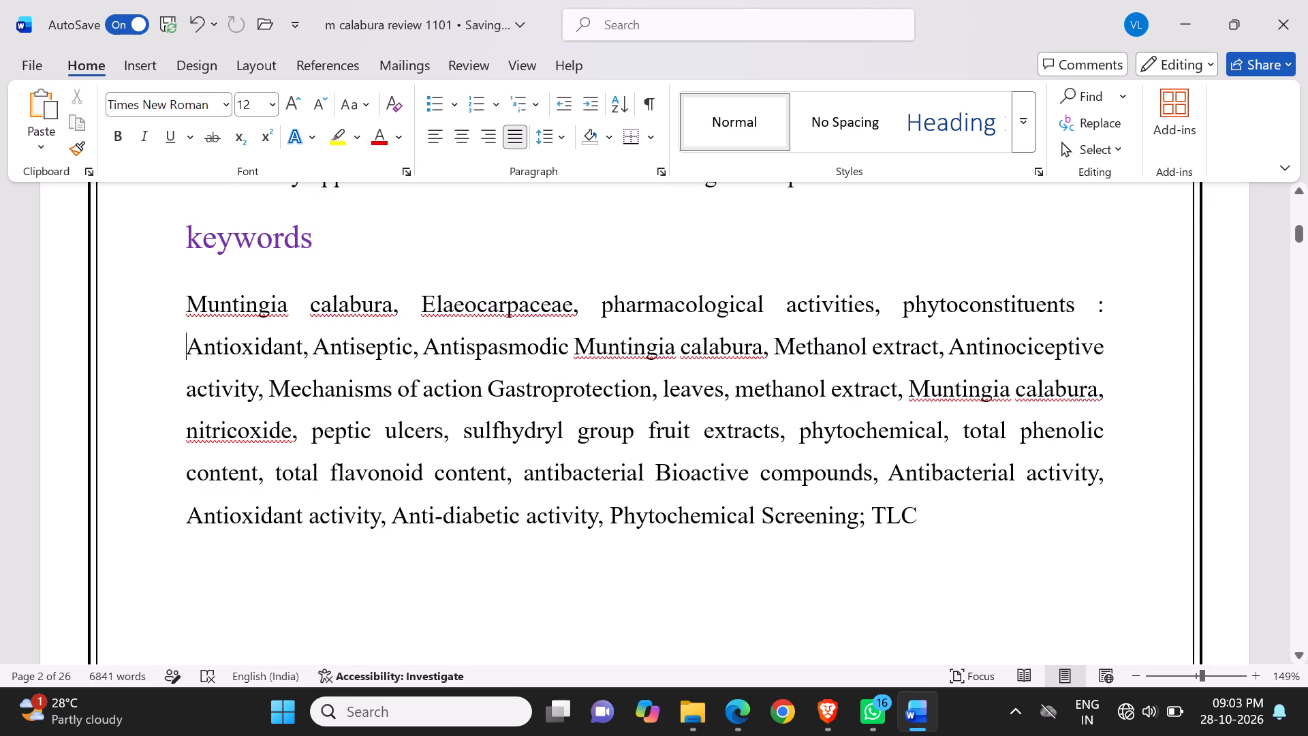
Cut "Antispasmodic Muntingia calabura" after "Antiseptic," in the keywords paragraph and delete the leftover extra comma.
drag(424, 346, 604, 374)
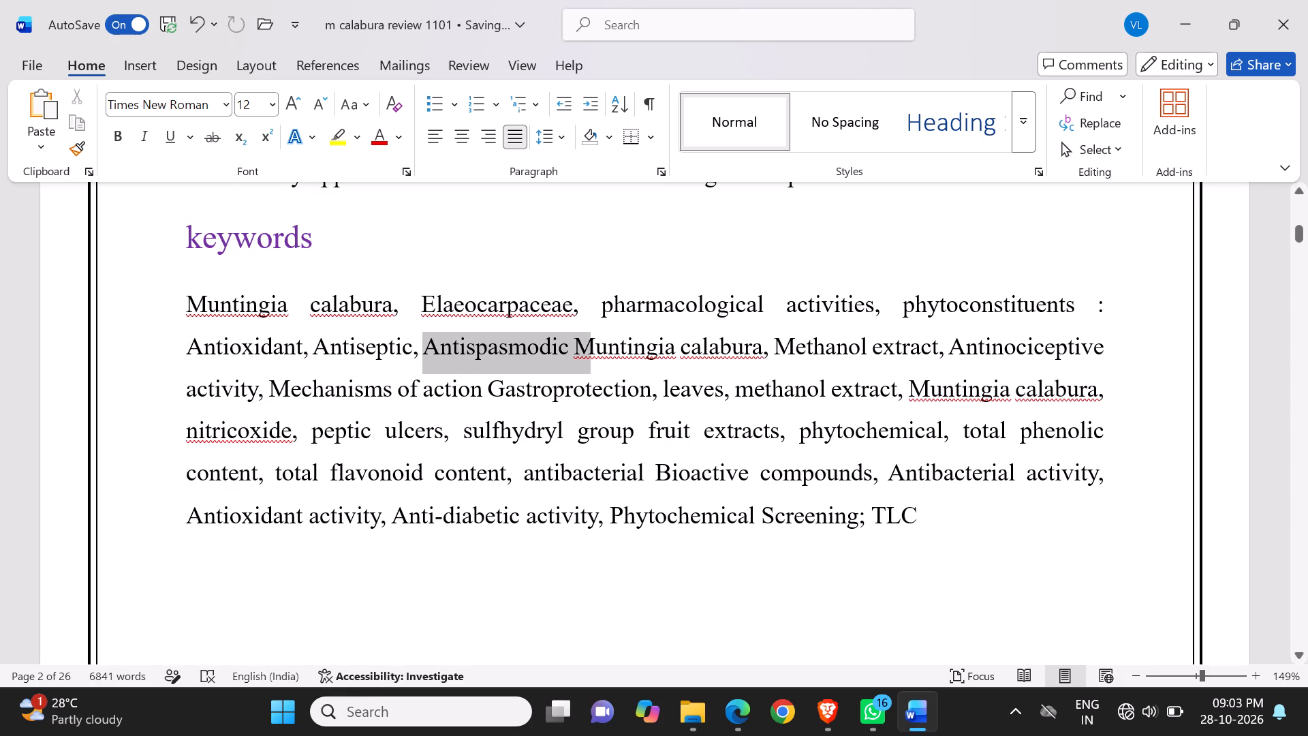
drag(604, 374, 764, 362)
right_click(730, 335)
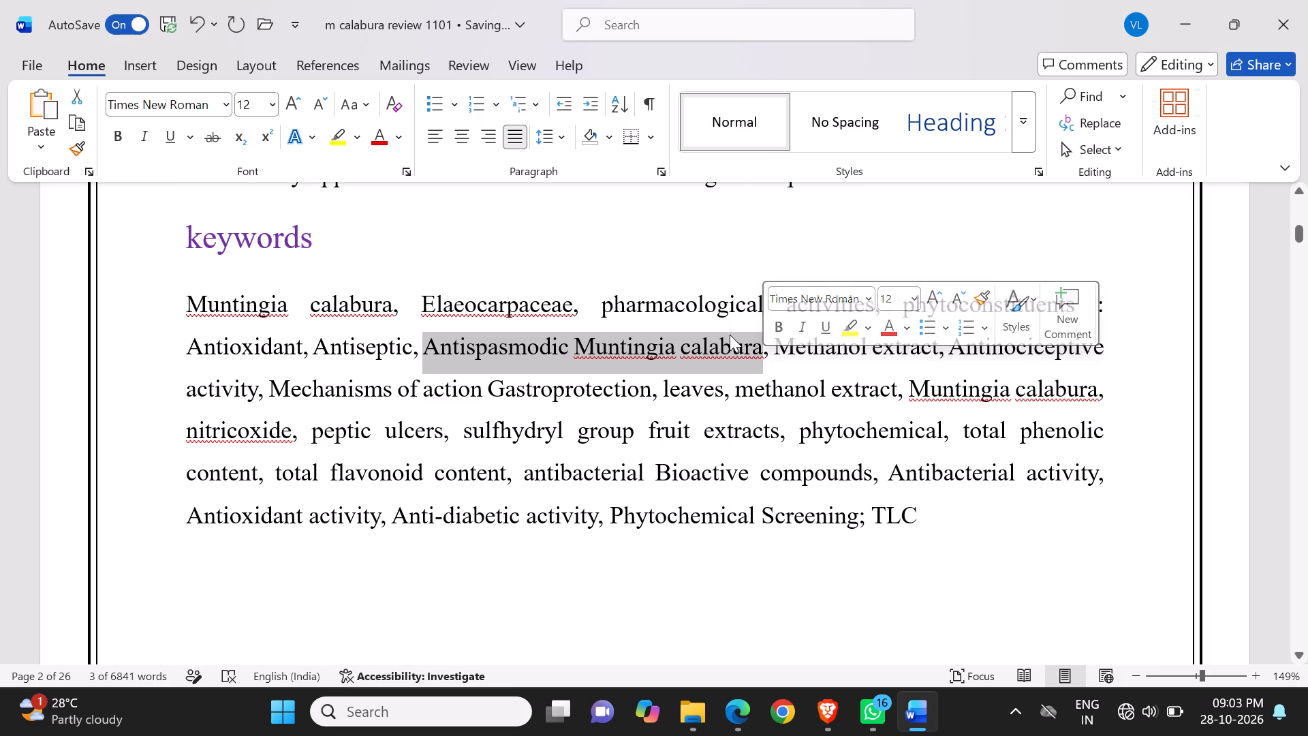
click(753, 298)
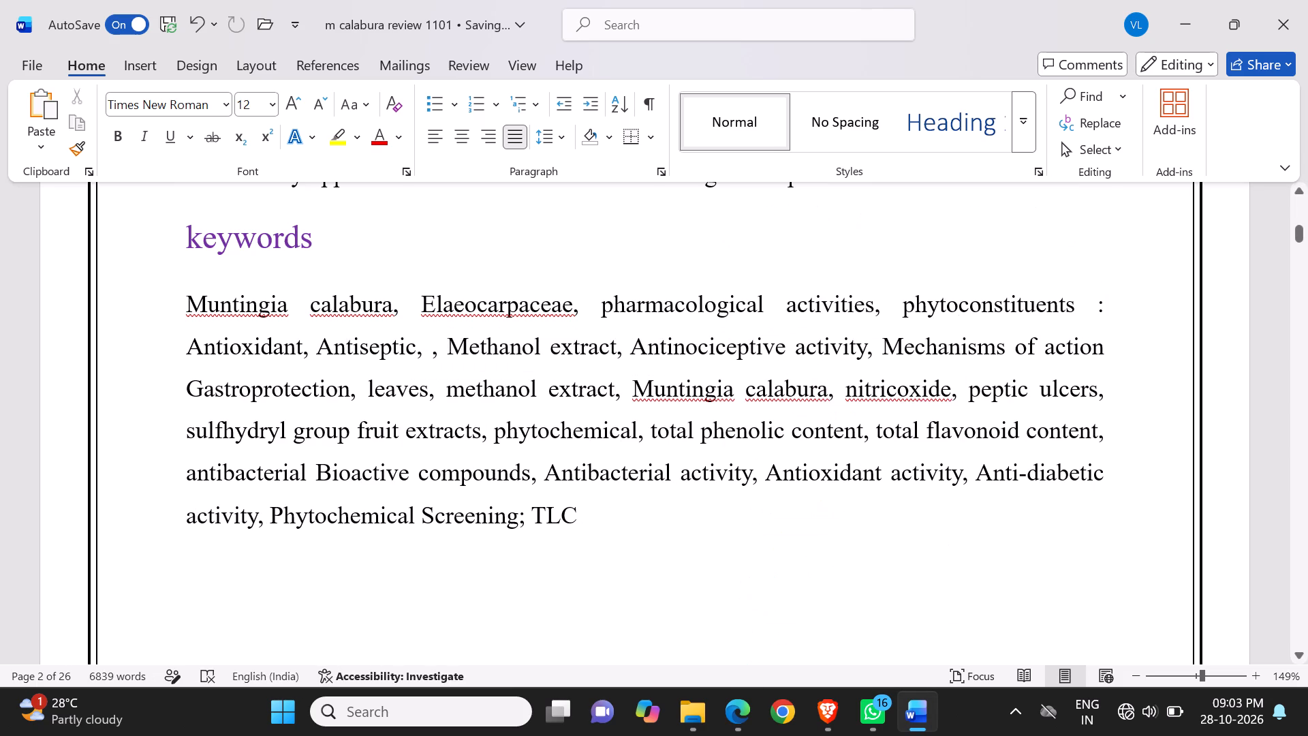
click(443, 337)
key(BackSpace)
key(BackSpace)
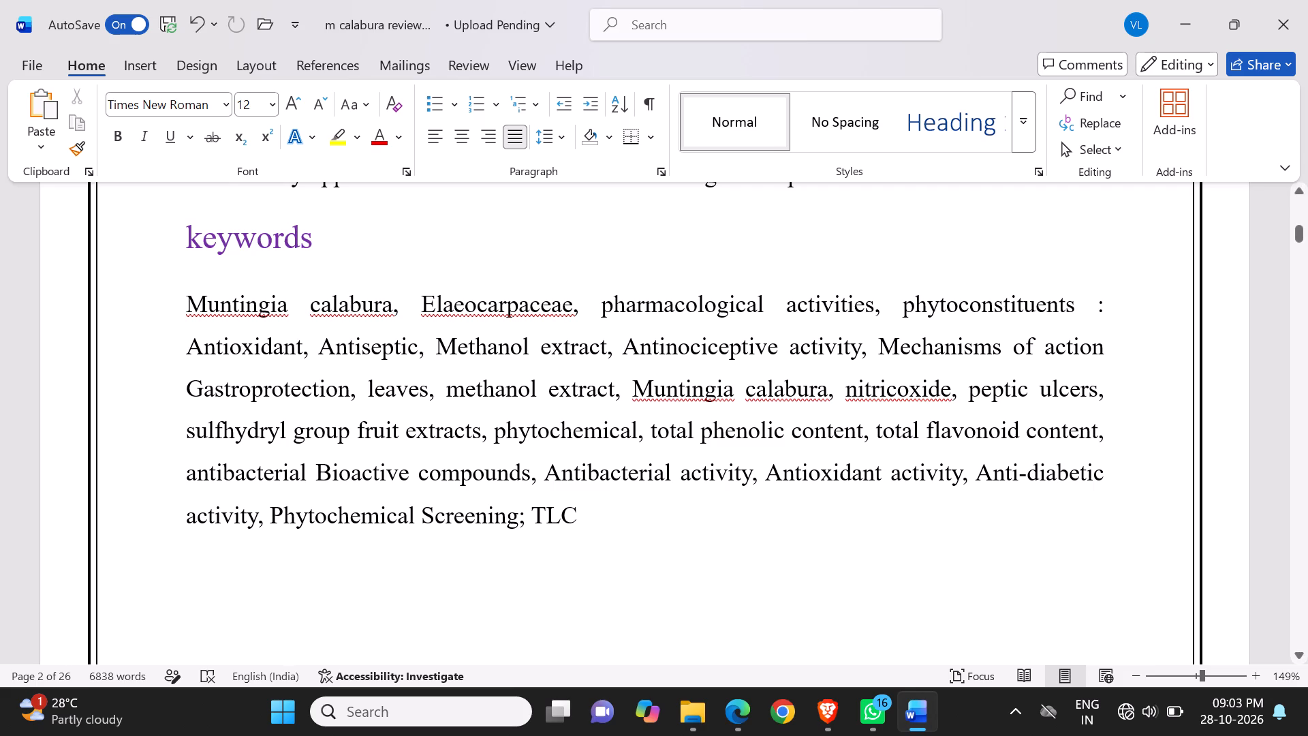
Cut "Gastroprotection" after "Mechanisms of action" in the keywords paragraph.
drag(184, 387, 348, 408)
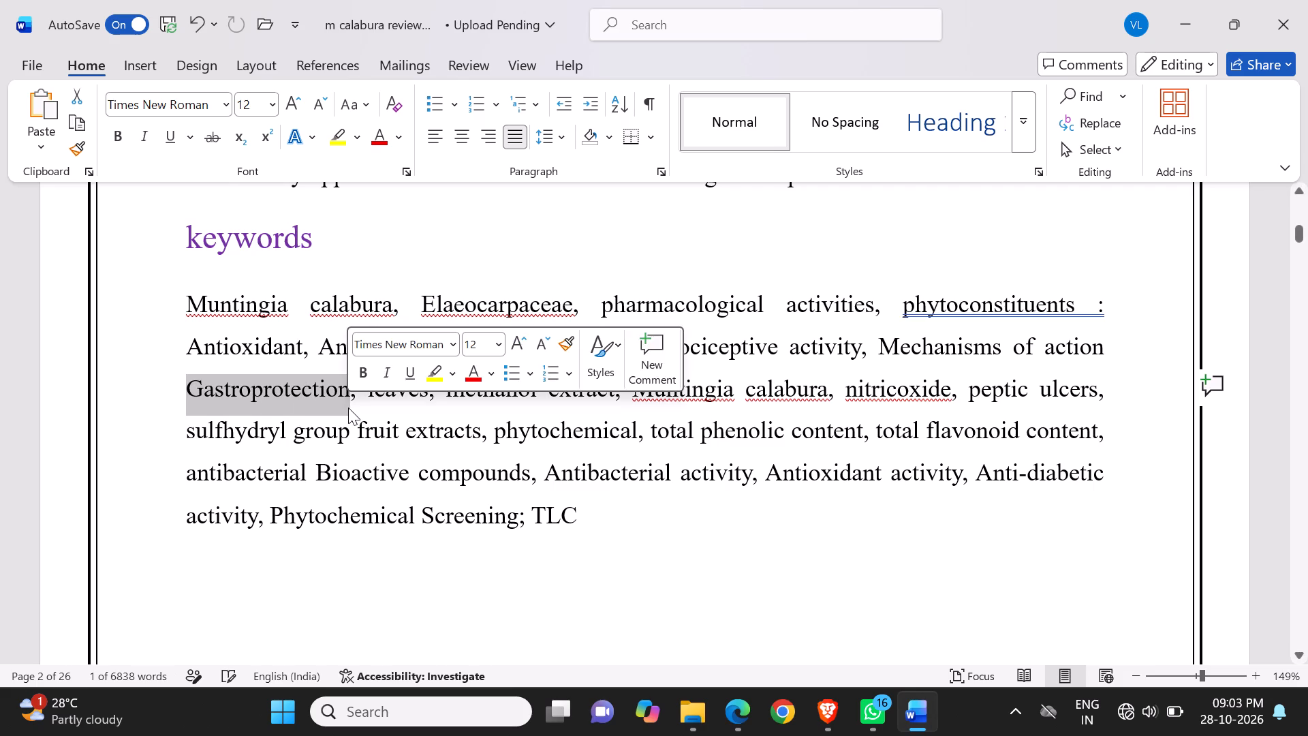
right_click(348, 408)
click(396, 295)
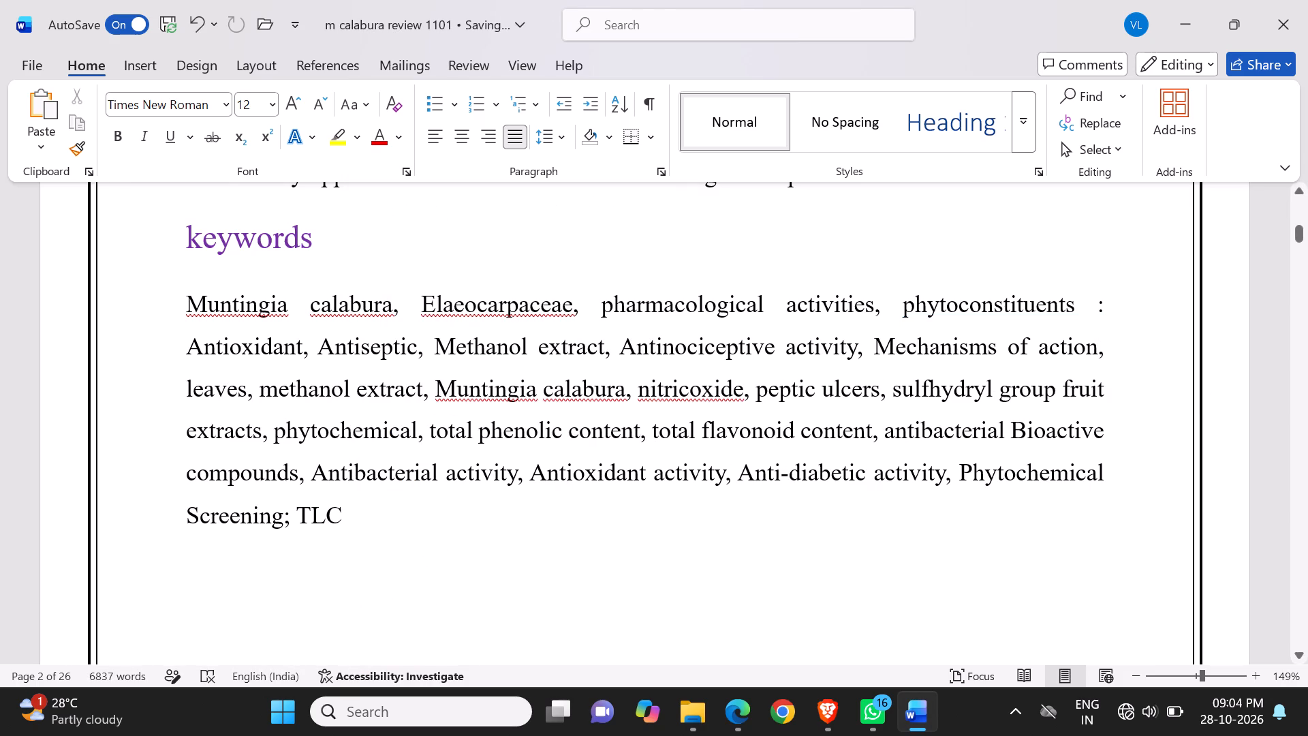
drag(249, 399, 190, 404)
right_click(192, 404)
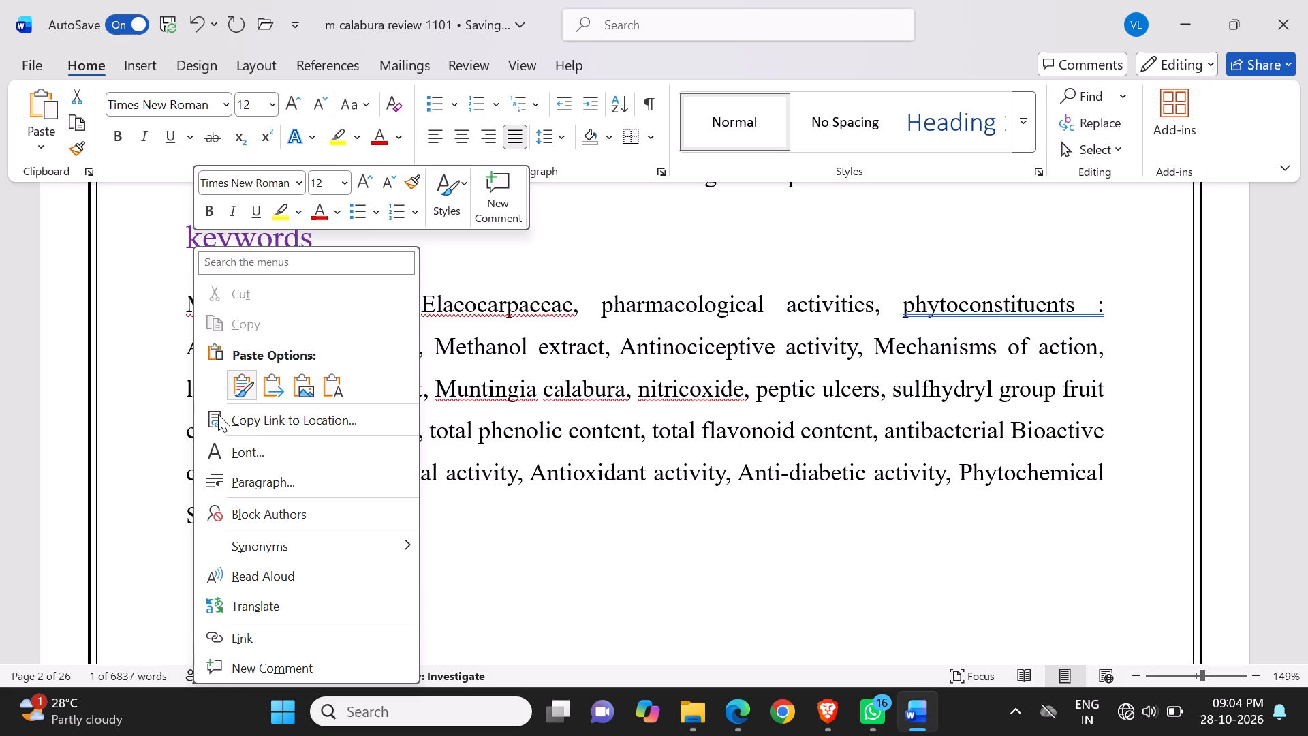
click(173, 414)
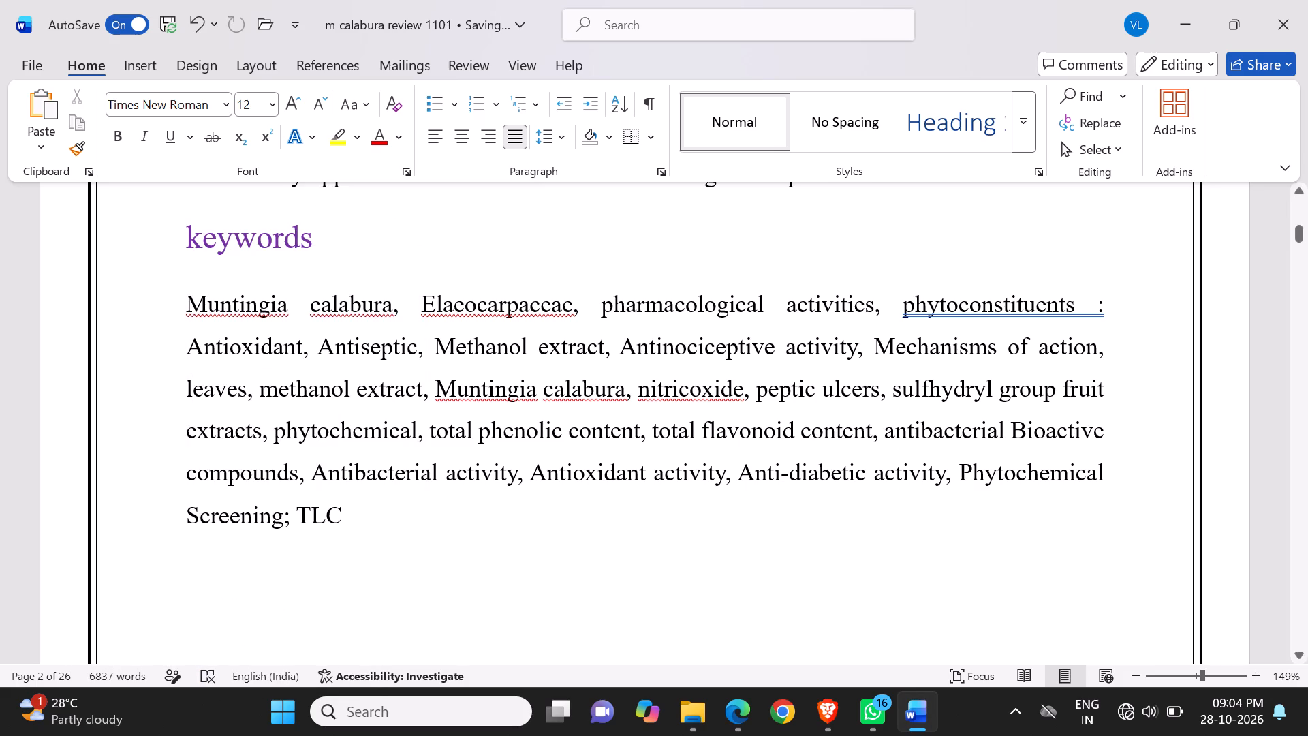
Cut "leaves," before "methanol extract" in the keywords paragraph's third line.
drag(174, 382, 253, 399)
right_click(236, 390)
click(271, 299)
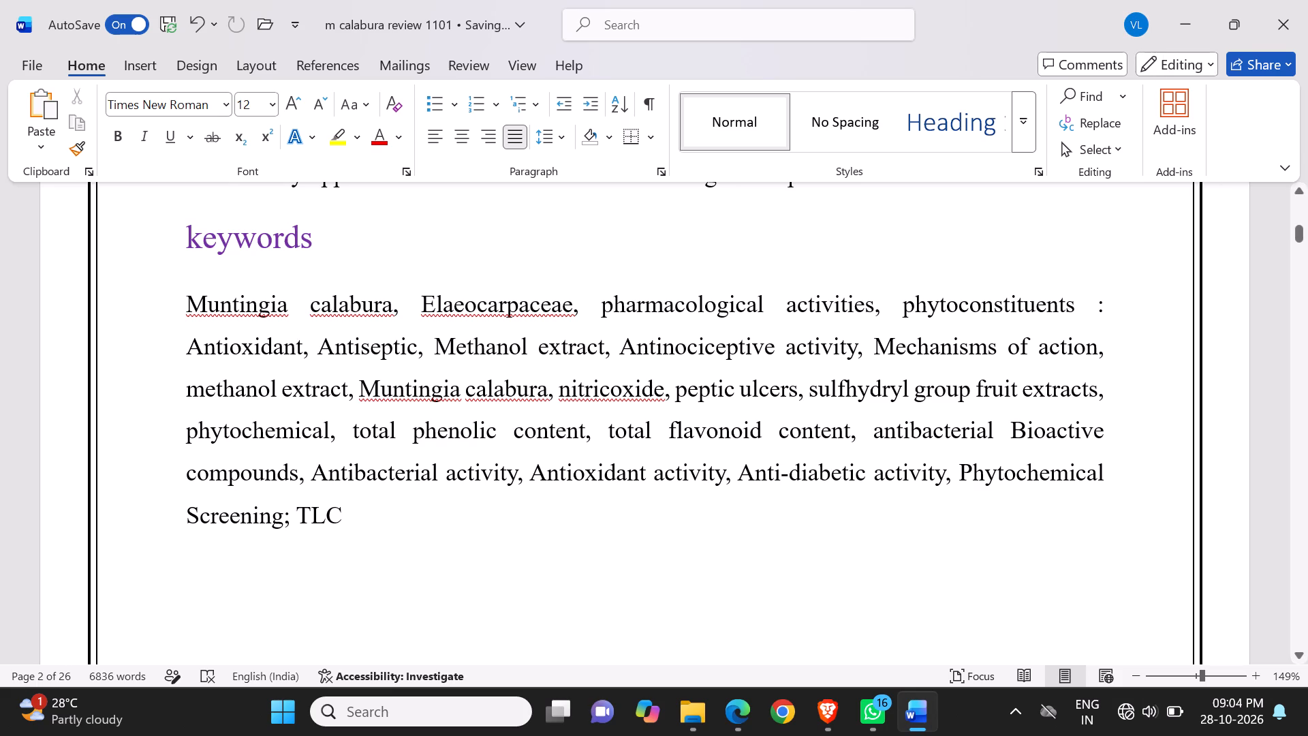
Cut the misspelled keyword "nitricoxide," before "peptic ulcers" in the keywords paragraph.
drag(557, 390, 655, 410)
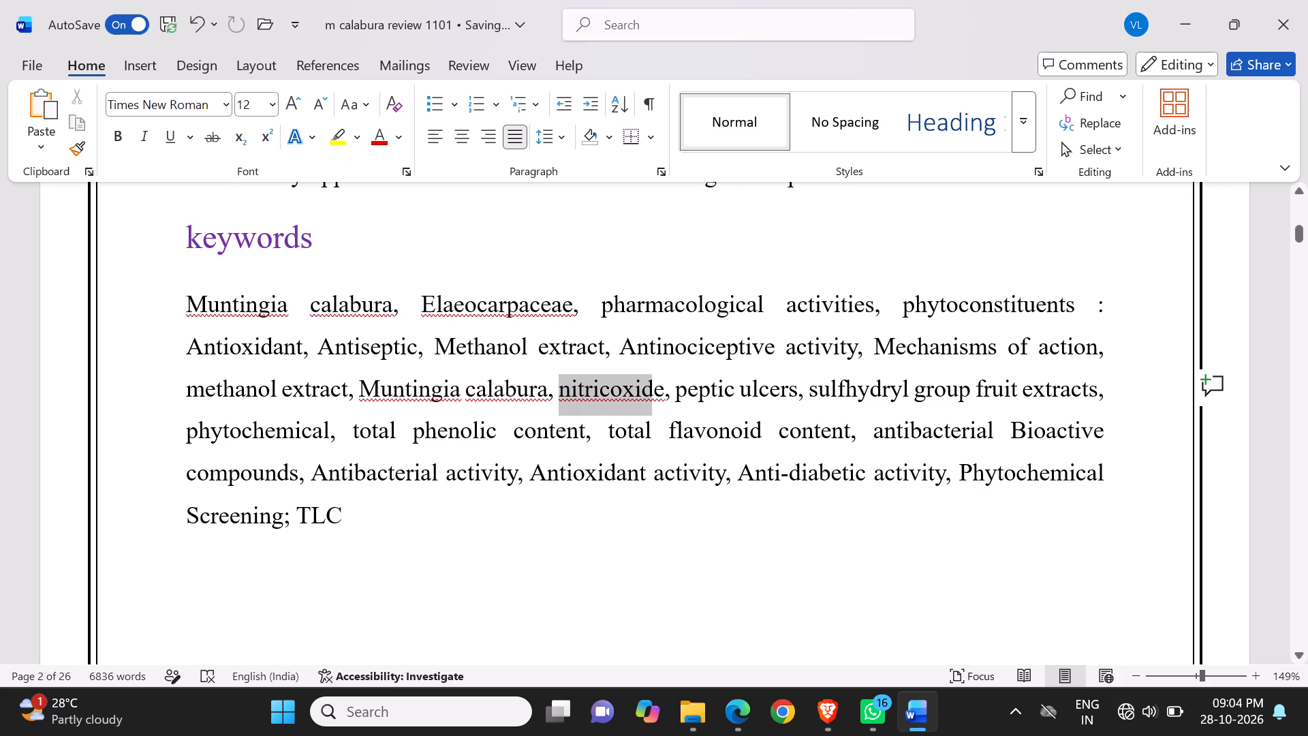
drag(655, 410, 672, 413)
right_click(662, 388)
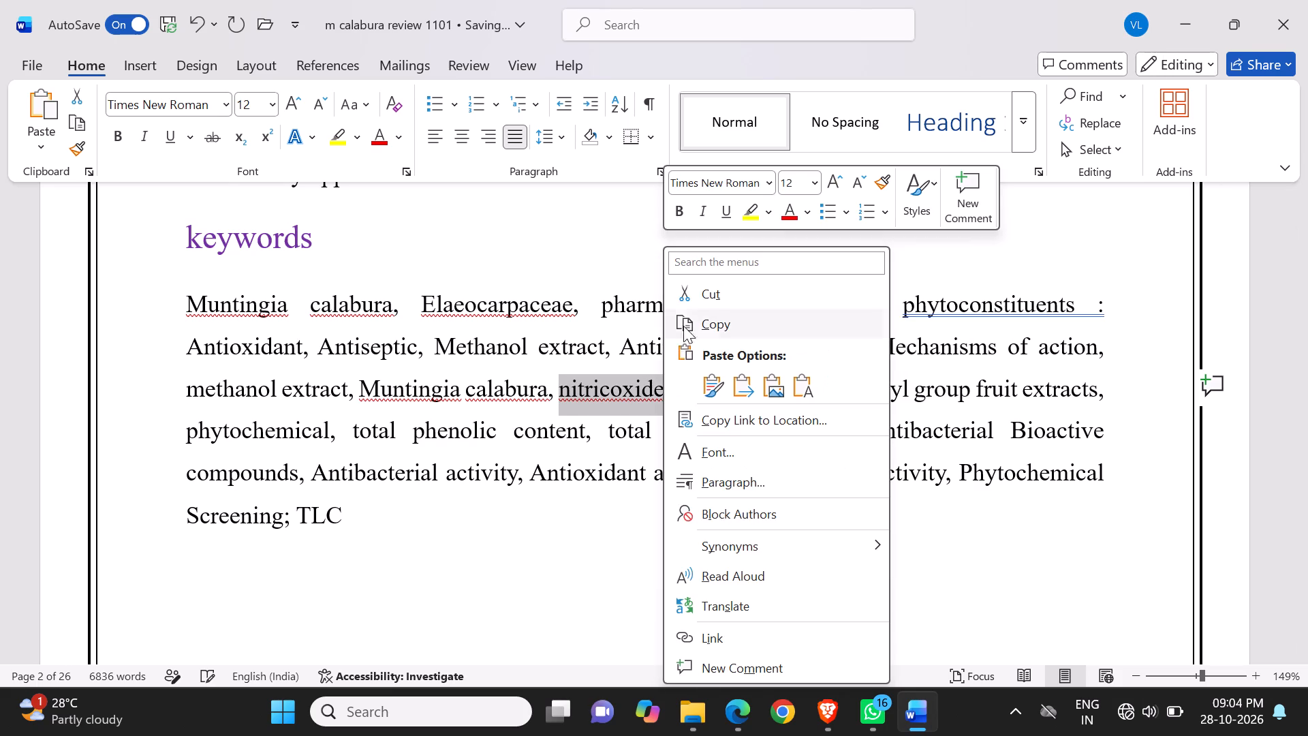
click(706, 294)
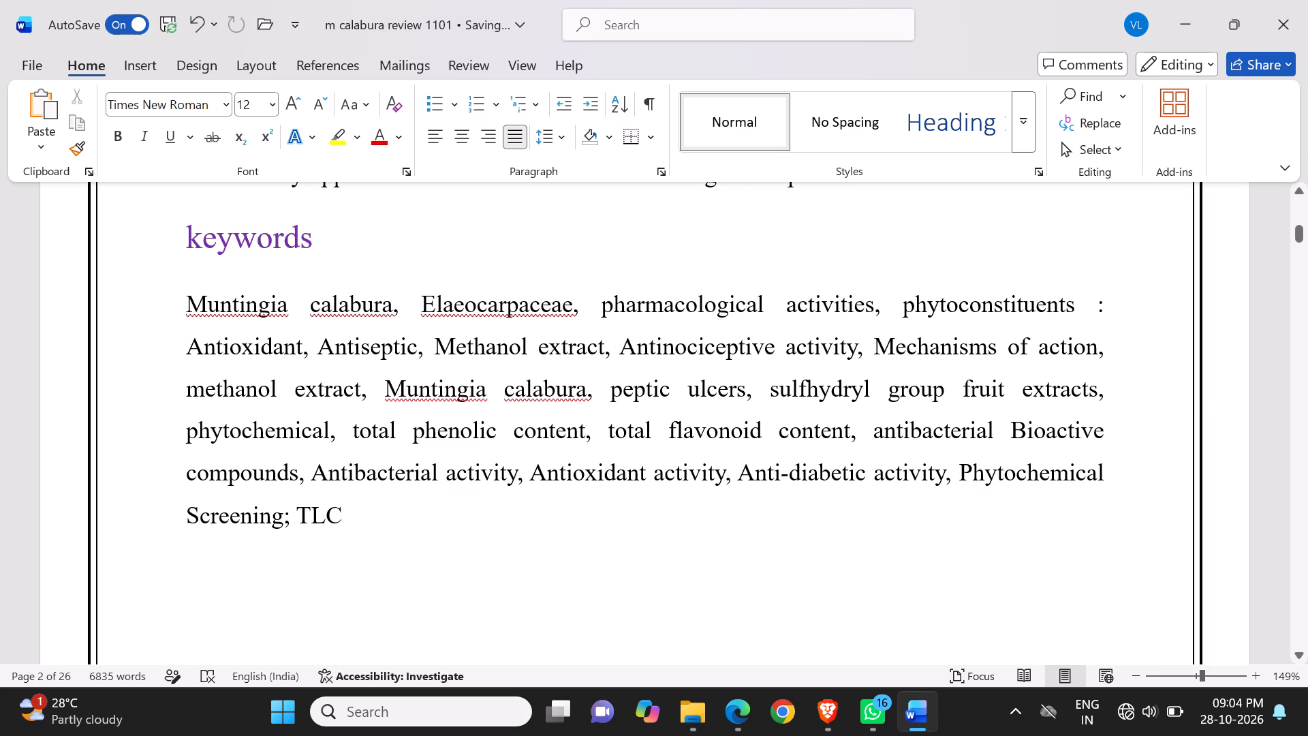
Cut ", sulfhydryl group fruit extracts," from the keywords paragraph and insert a space between "peptic ulcers" and "phytochemical".
drag(760, 396, 913, 431)
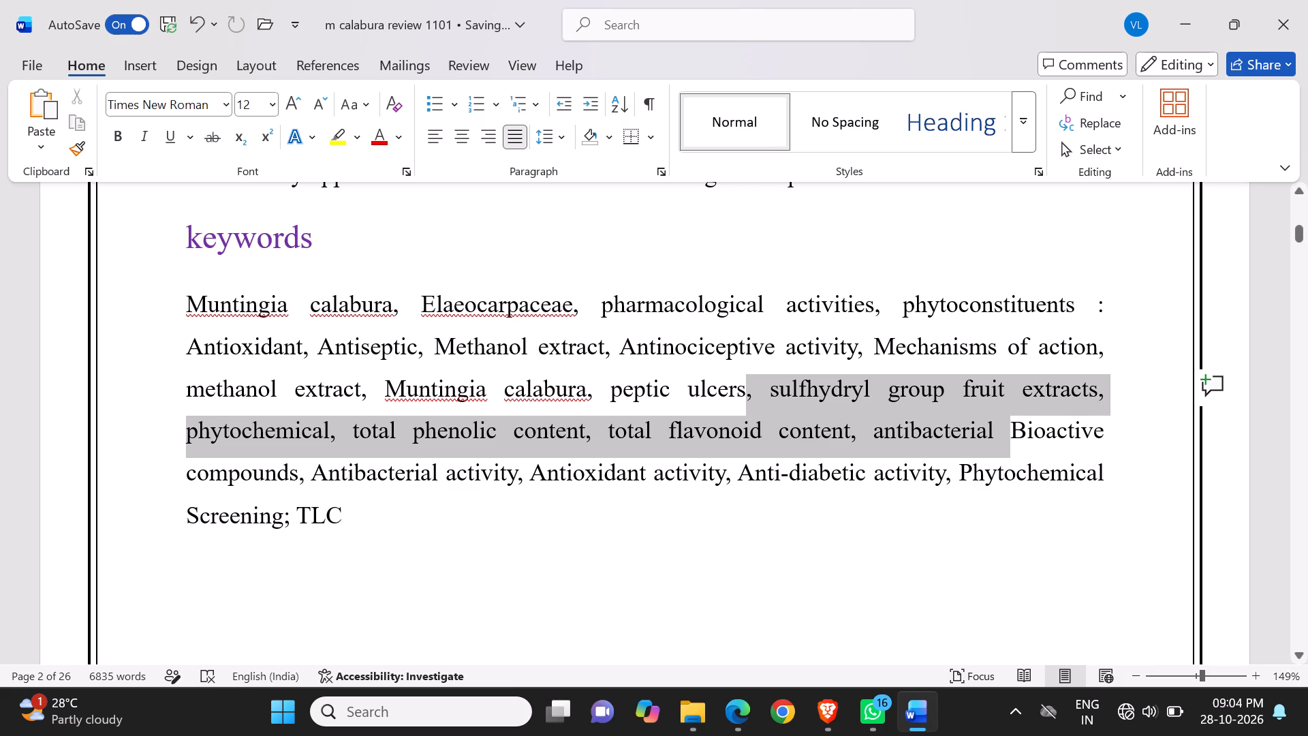
drag(913, 431, 1112, 395)
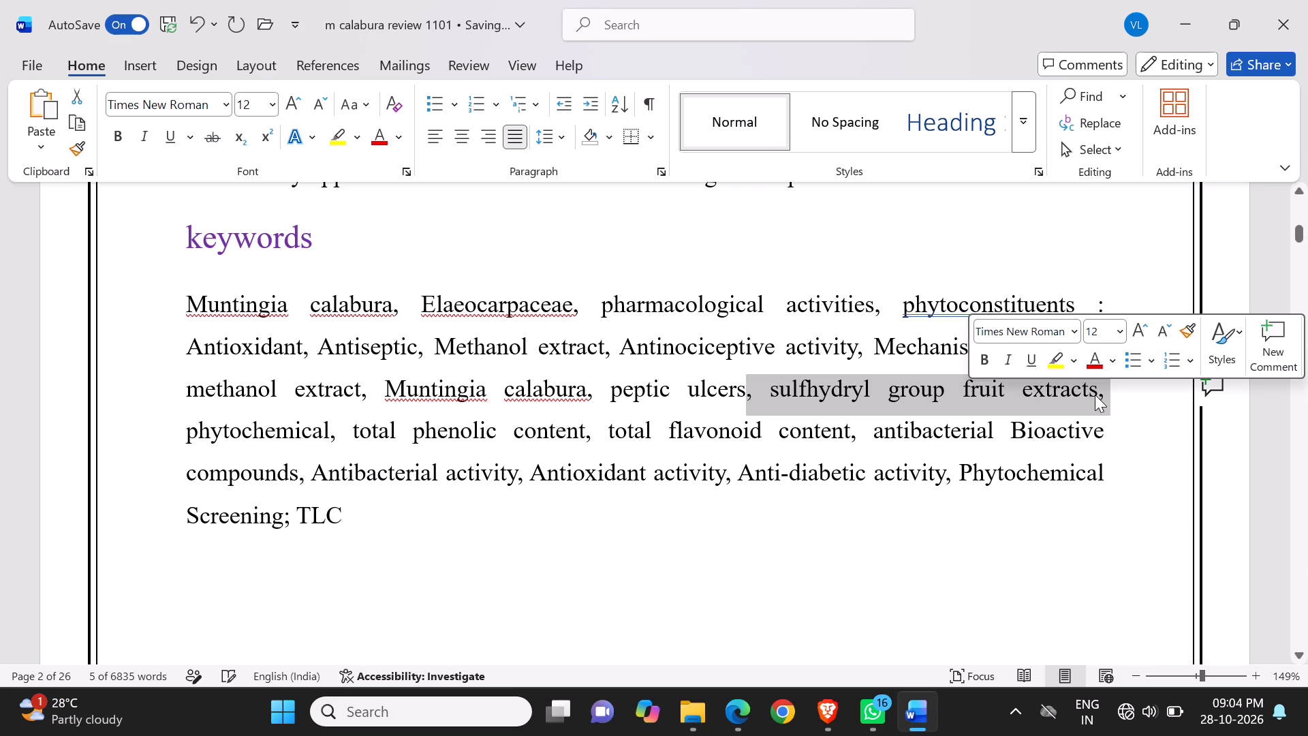
right_click(1095, 395)
click(1025, 281)
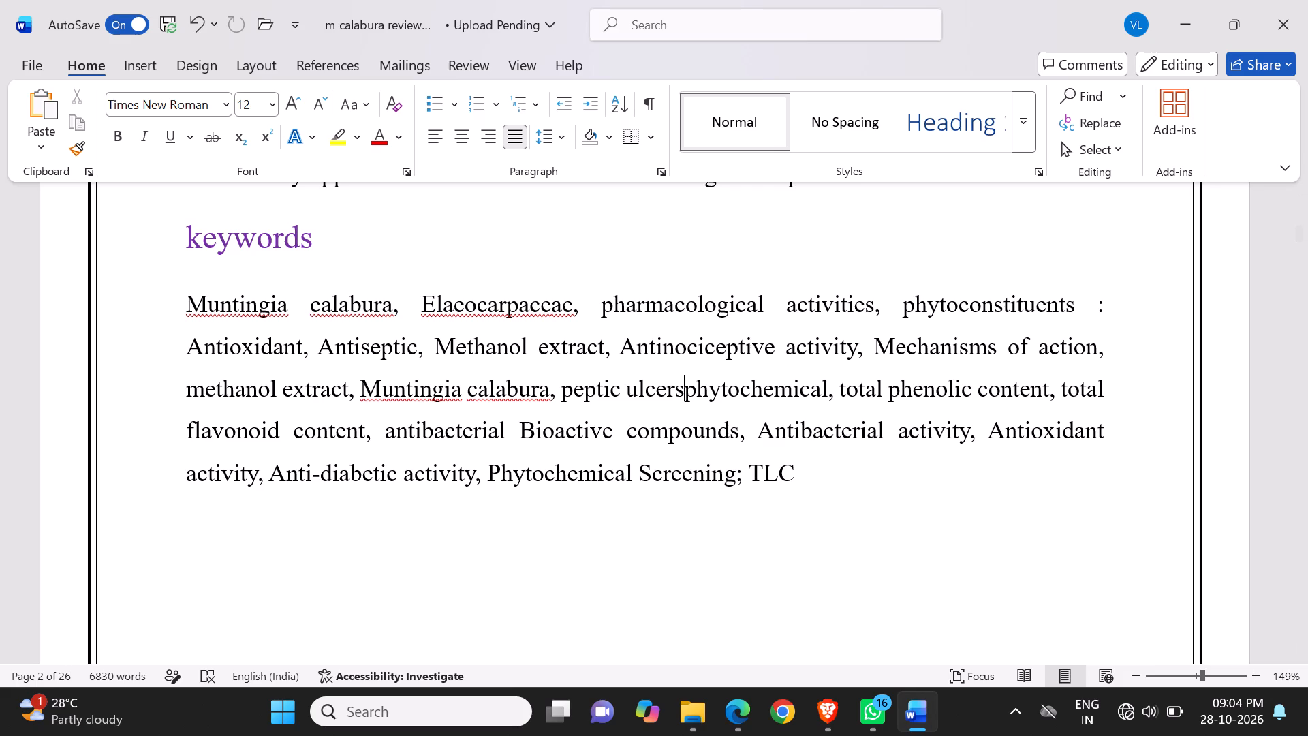
key(space)
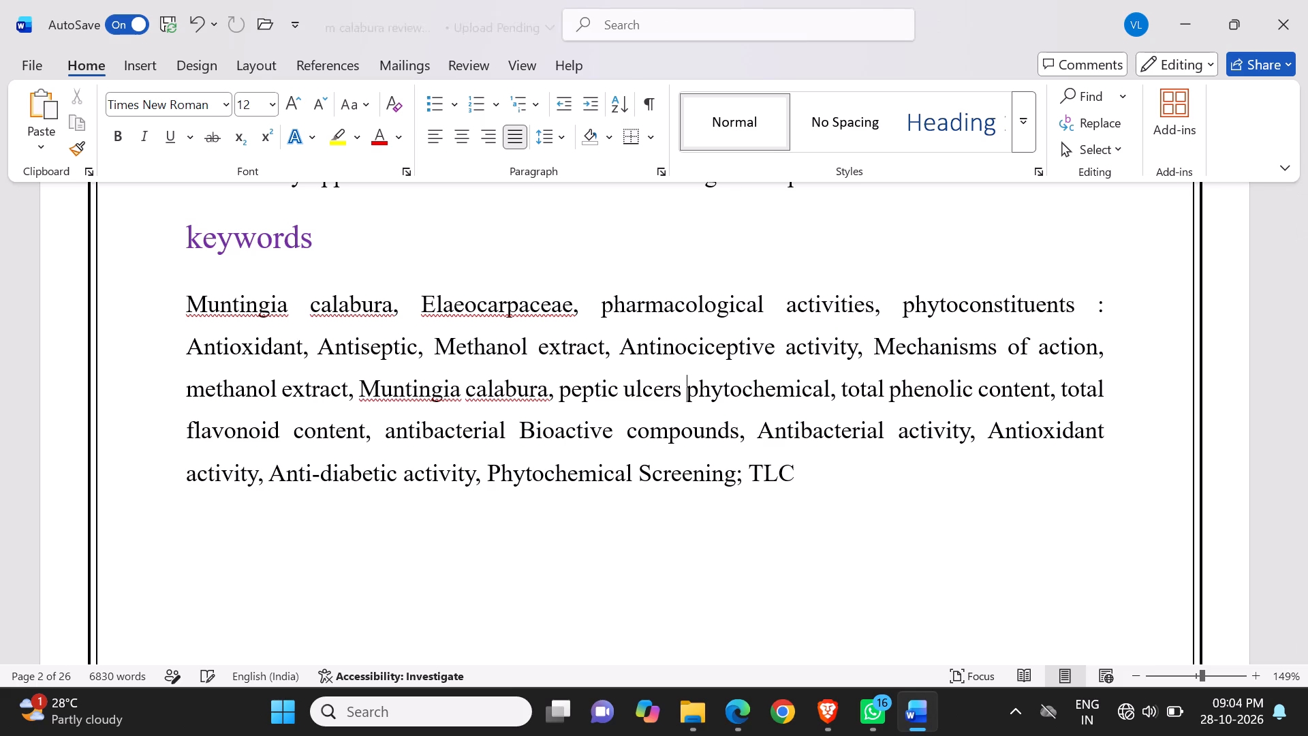
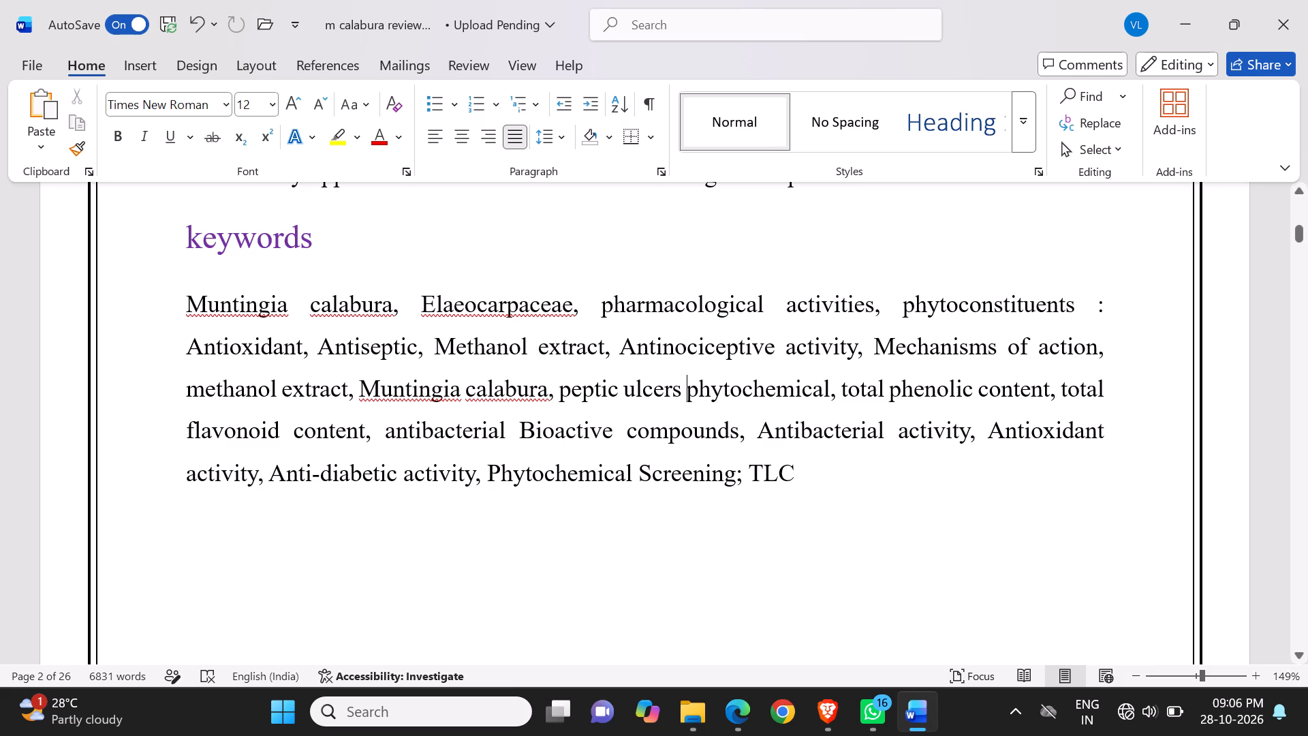
Cut the duplicate keyword "Muntingia calabura," before "peptic ulcers" in the keywords paragraph's third line.
drag(360, 383, 546, 405)
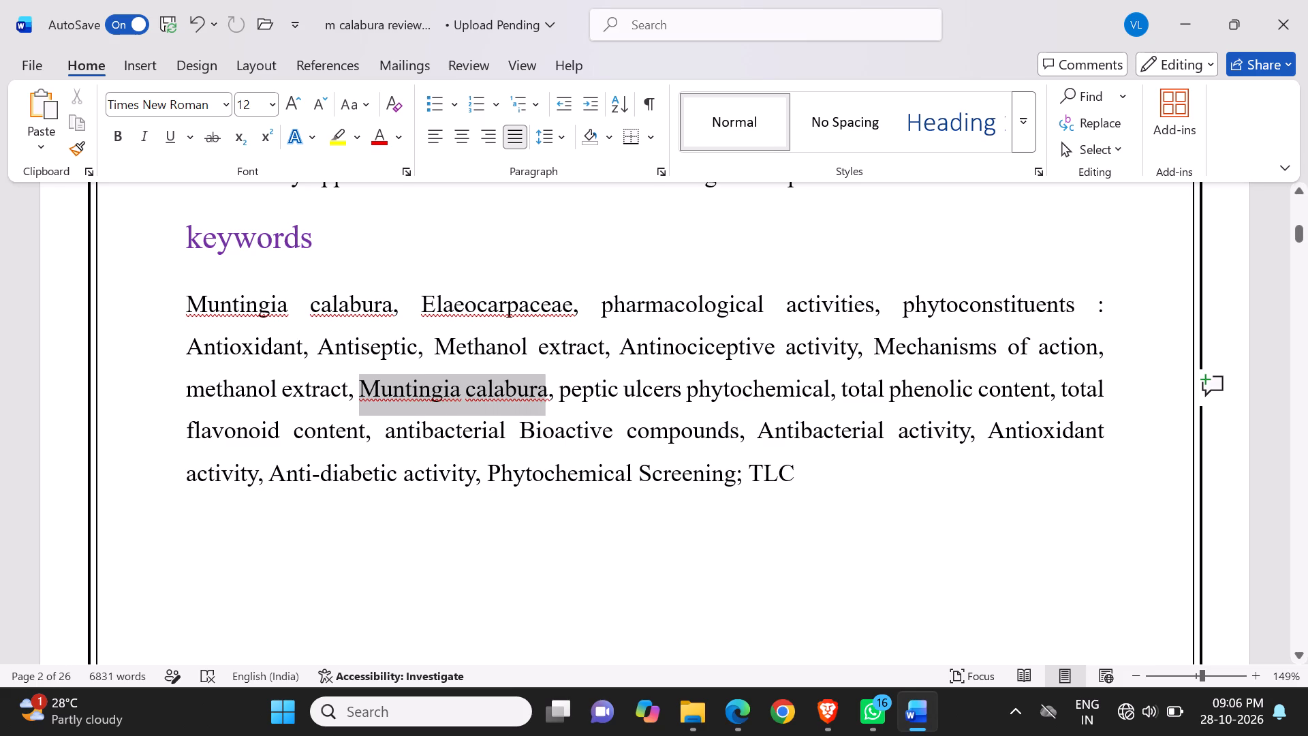
drag(546, 405, 553, 408)
right_click(548, 398)
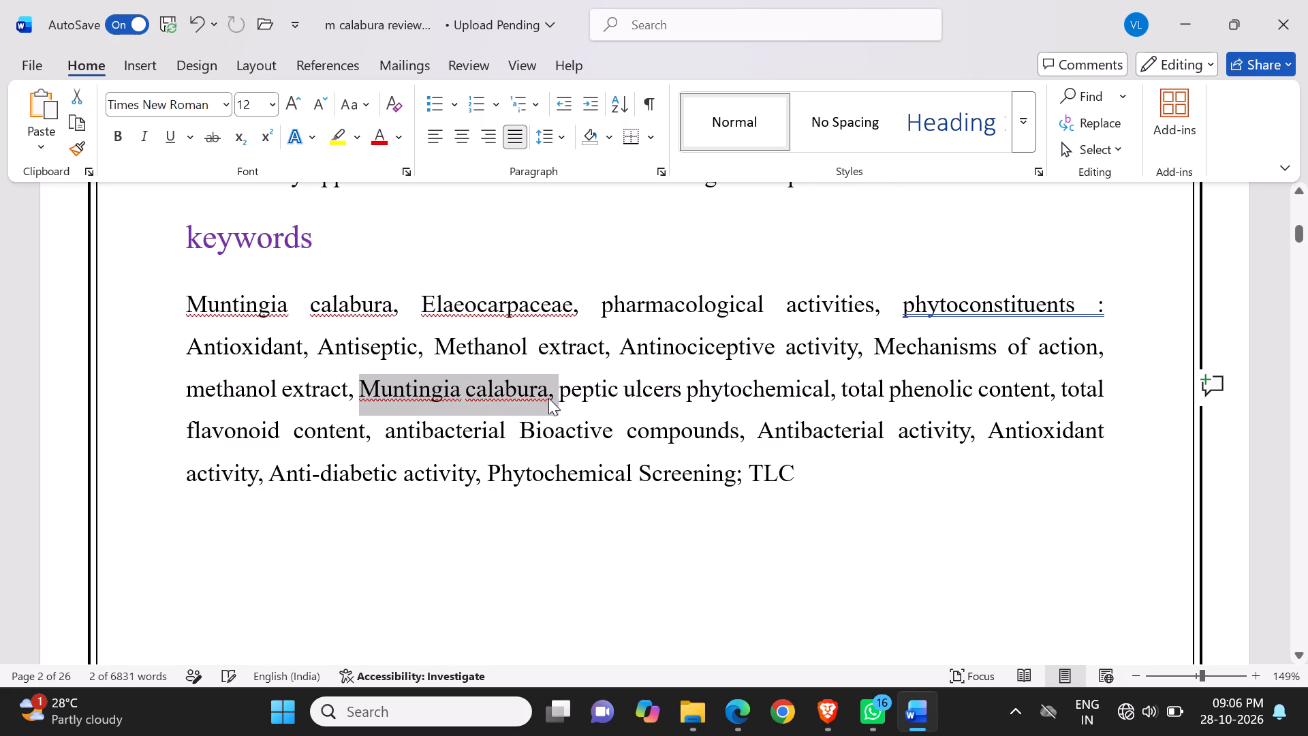
click(582, 294)
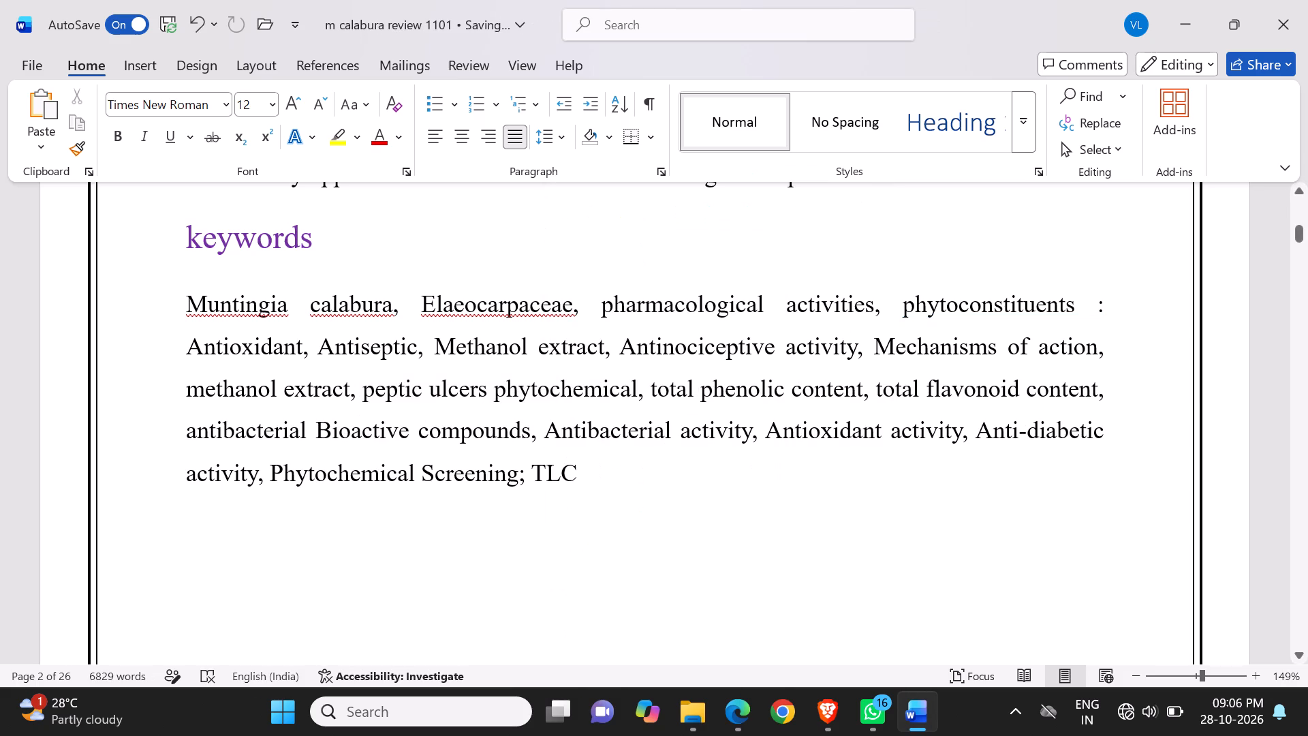
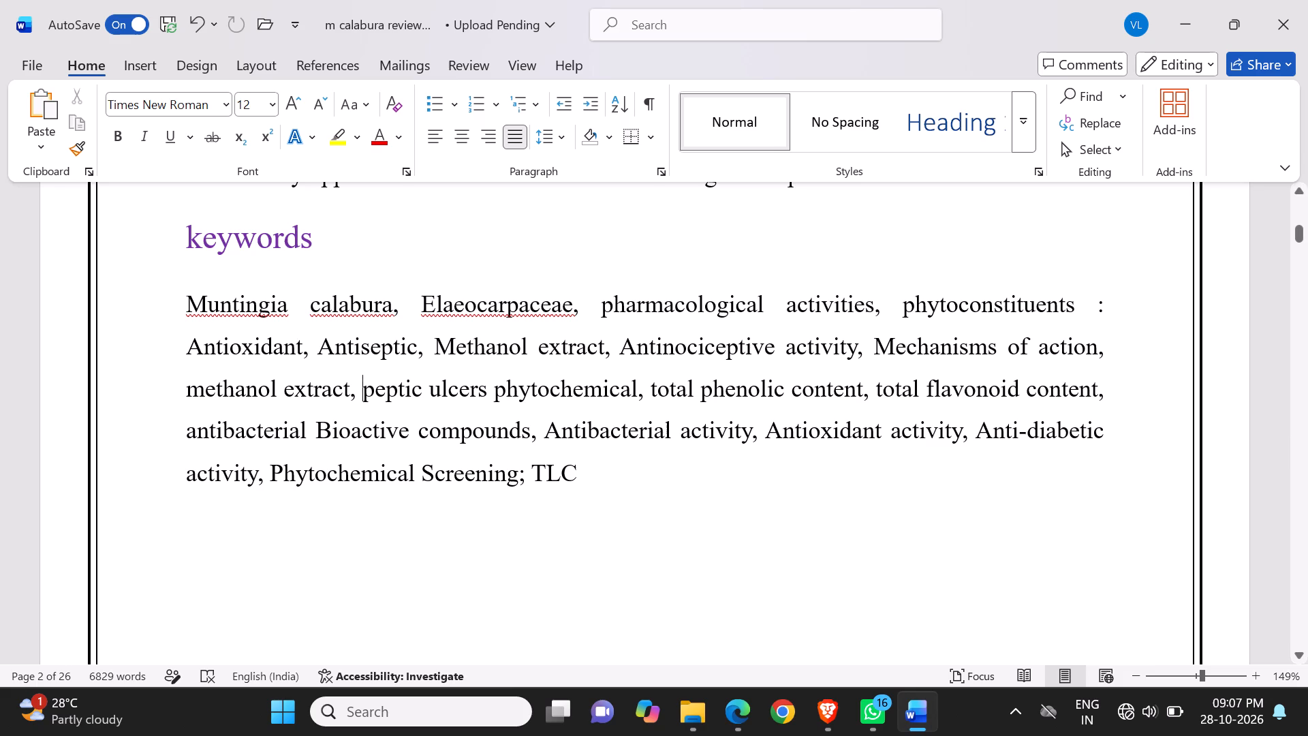
Cut the duplicate keyword "Antioxidant activity," before "Anti-diabetic activity" in the keywords paragraph.
drag(764, 437, 943, 455)
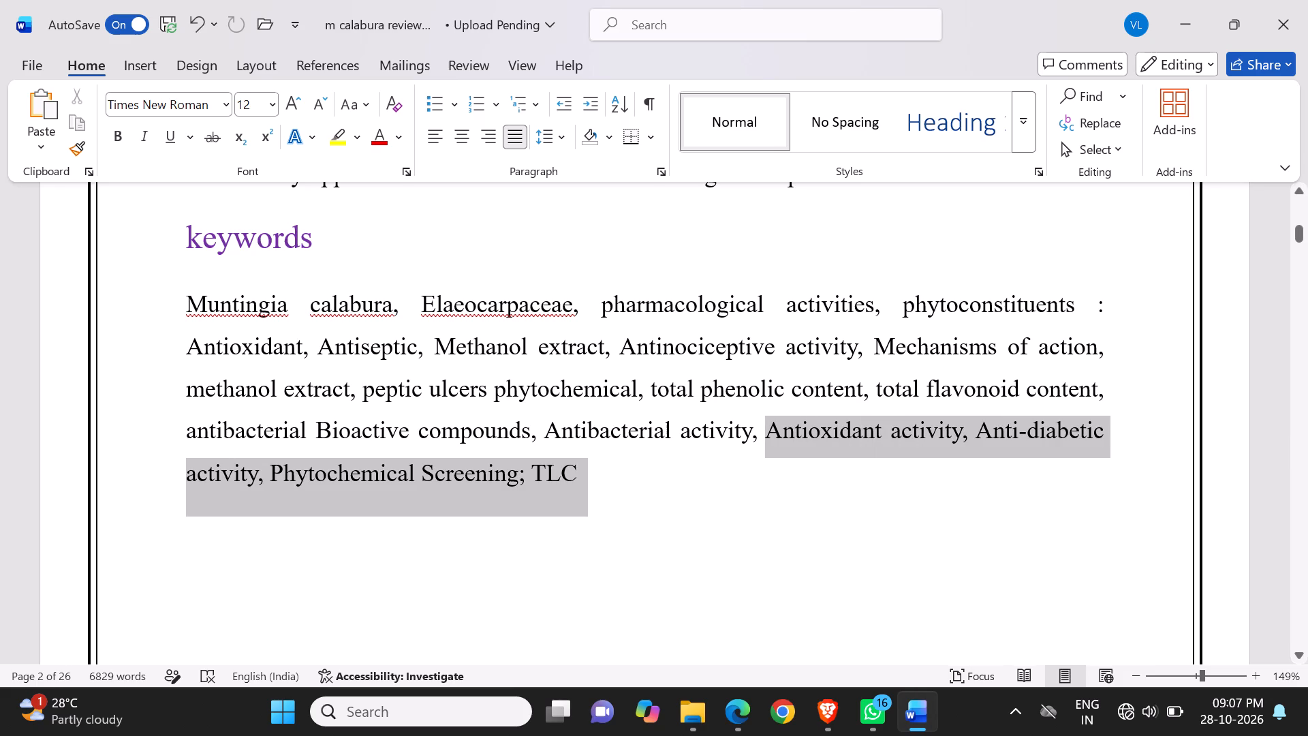
drag(943, 455, 967, 434)
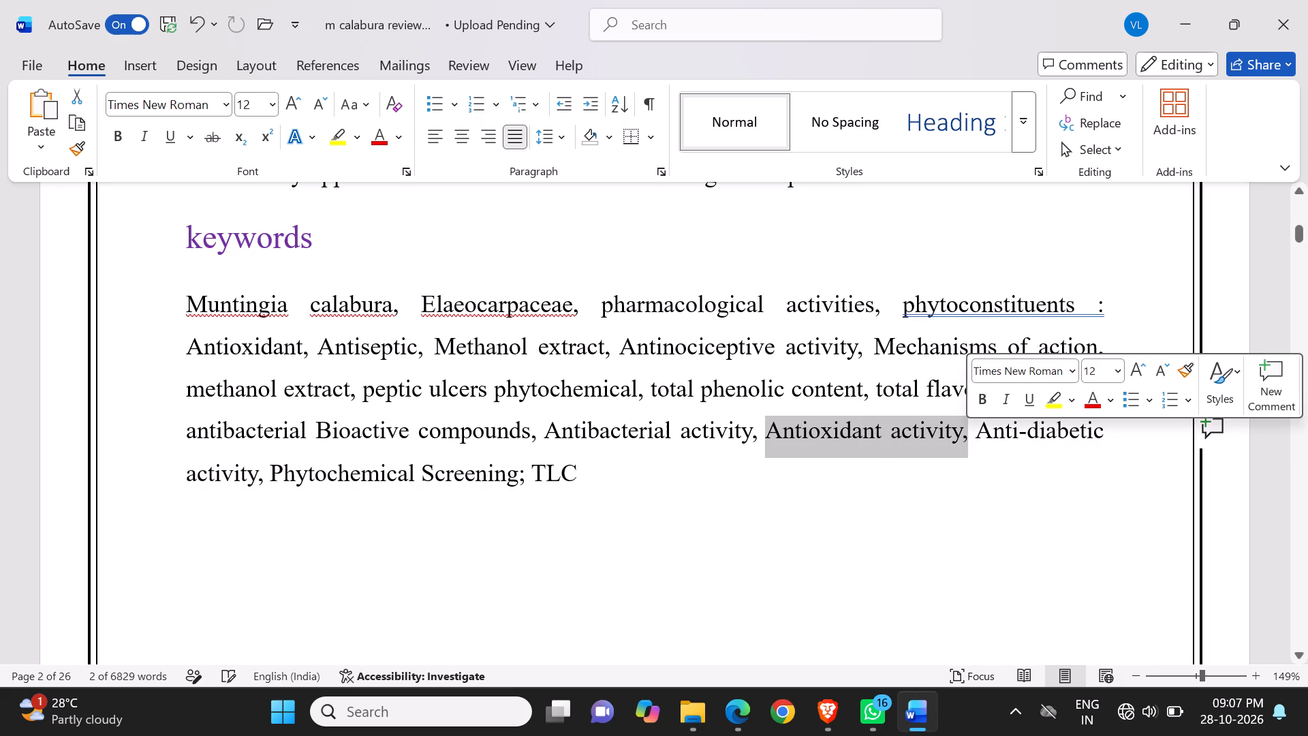
right_click(949, 440)
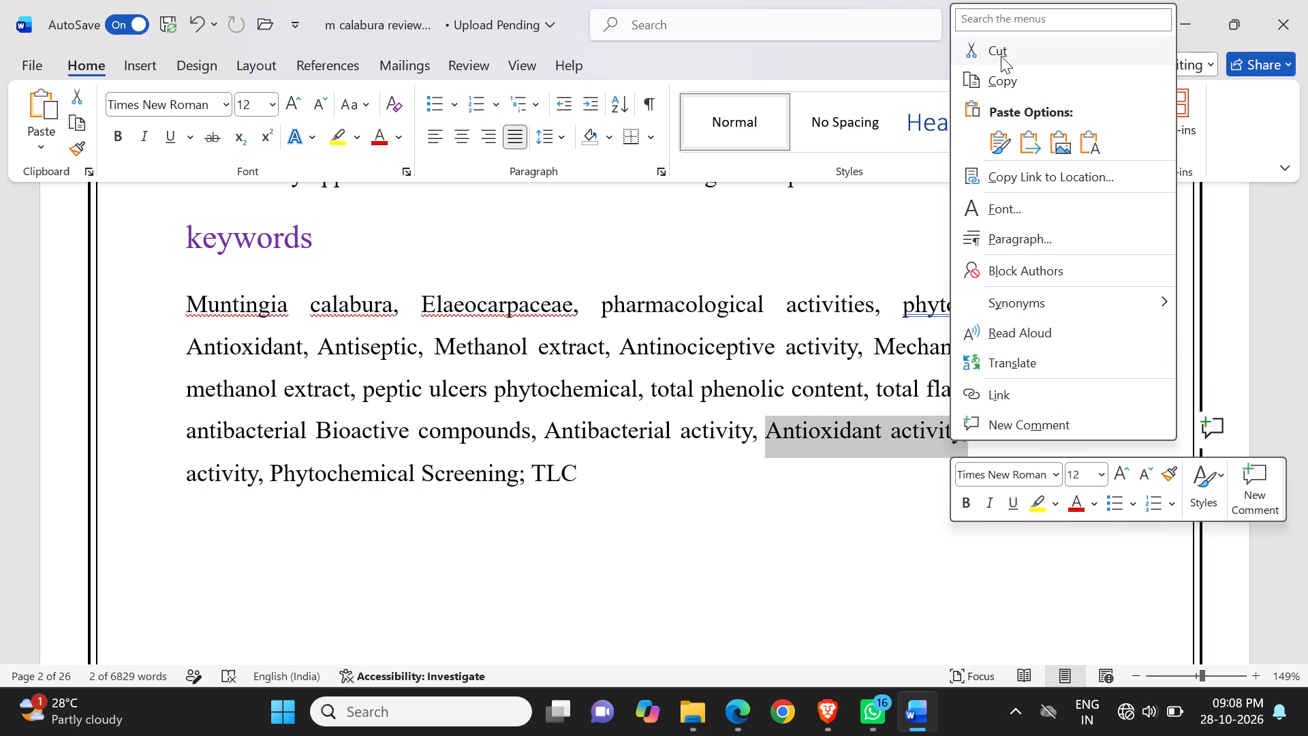
click(1001, 56)
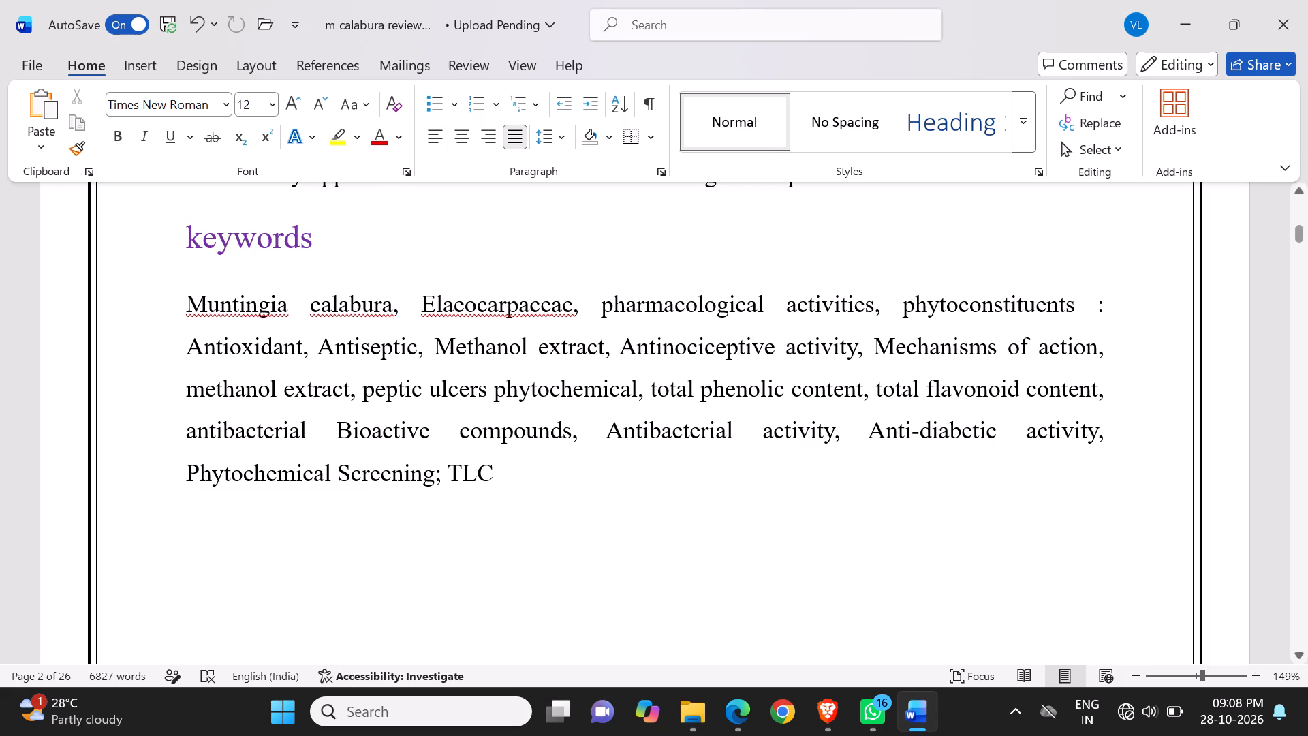
Cut the duplicate keyword "methanol extract," before "peptic ulcers" in the keywords paragraph.
drag(181, 394, 253, 391)
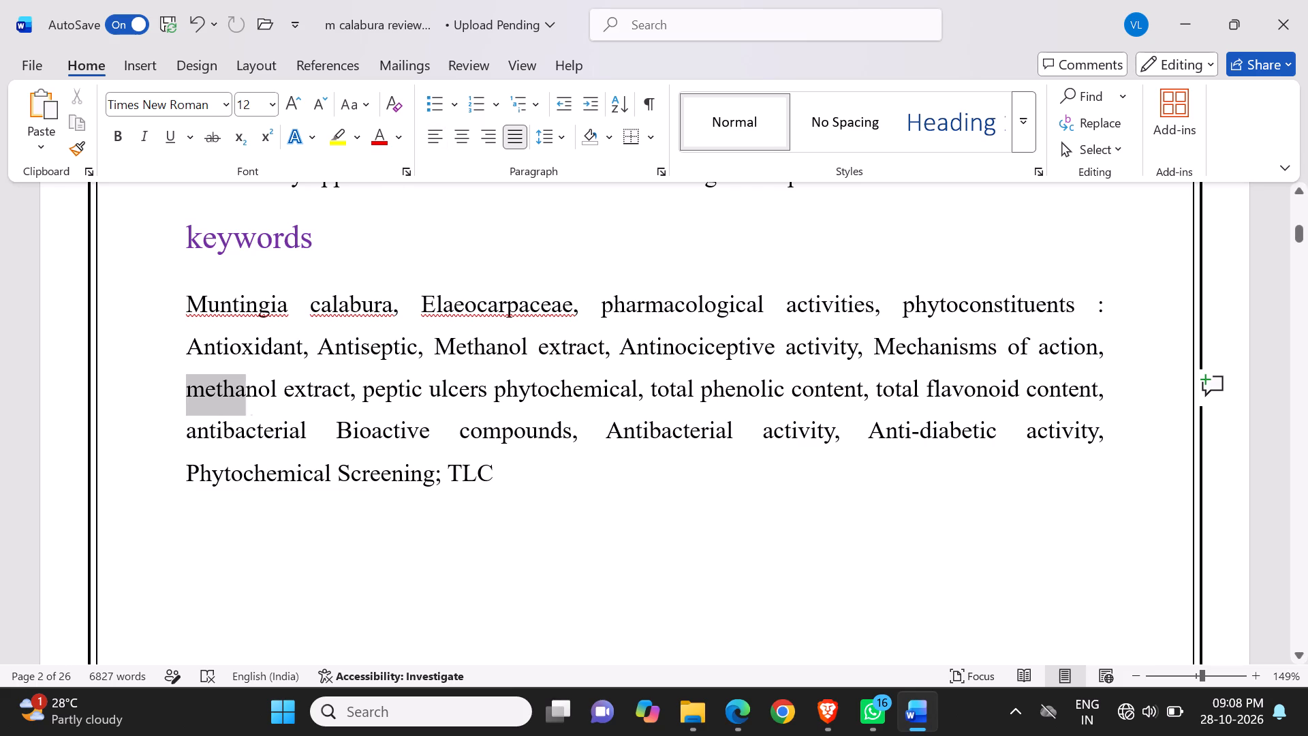
drag(253, 391, 360, 401)
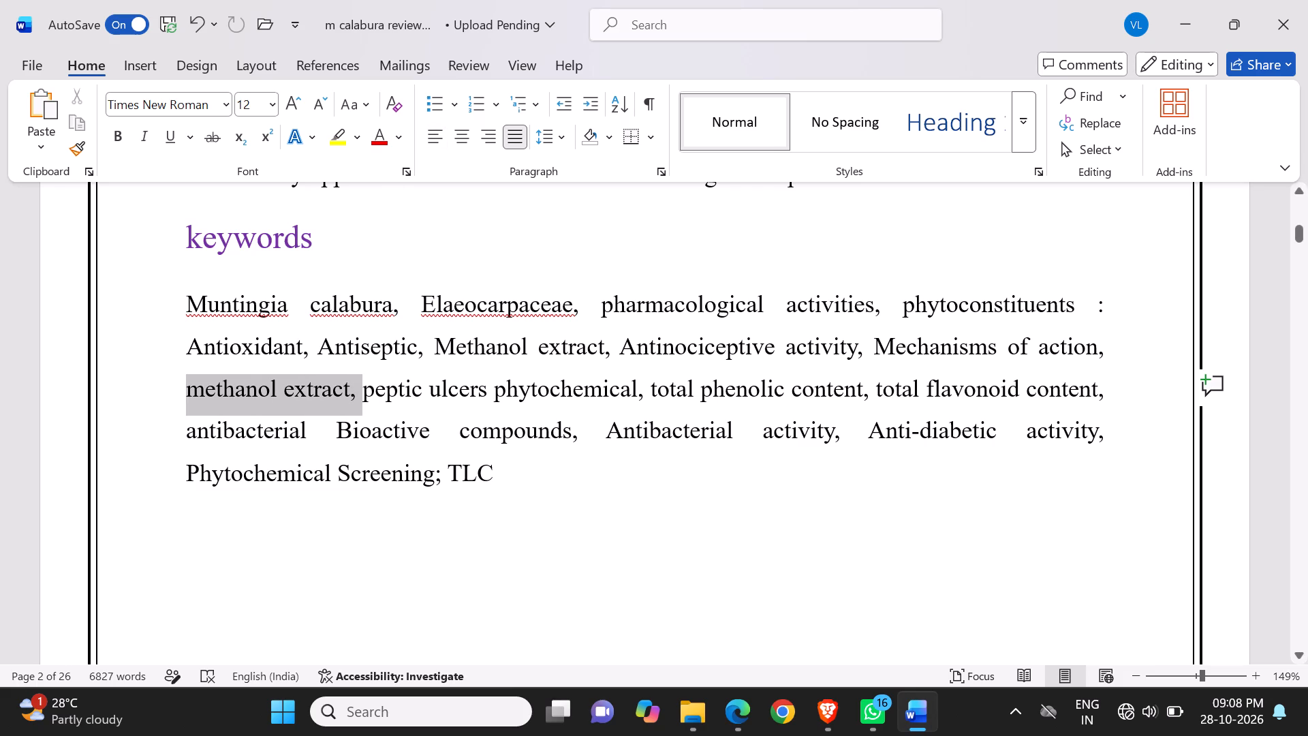
drag(360, 401, 356, 401)
right_click(356, 400)
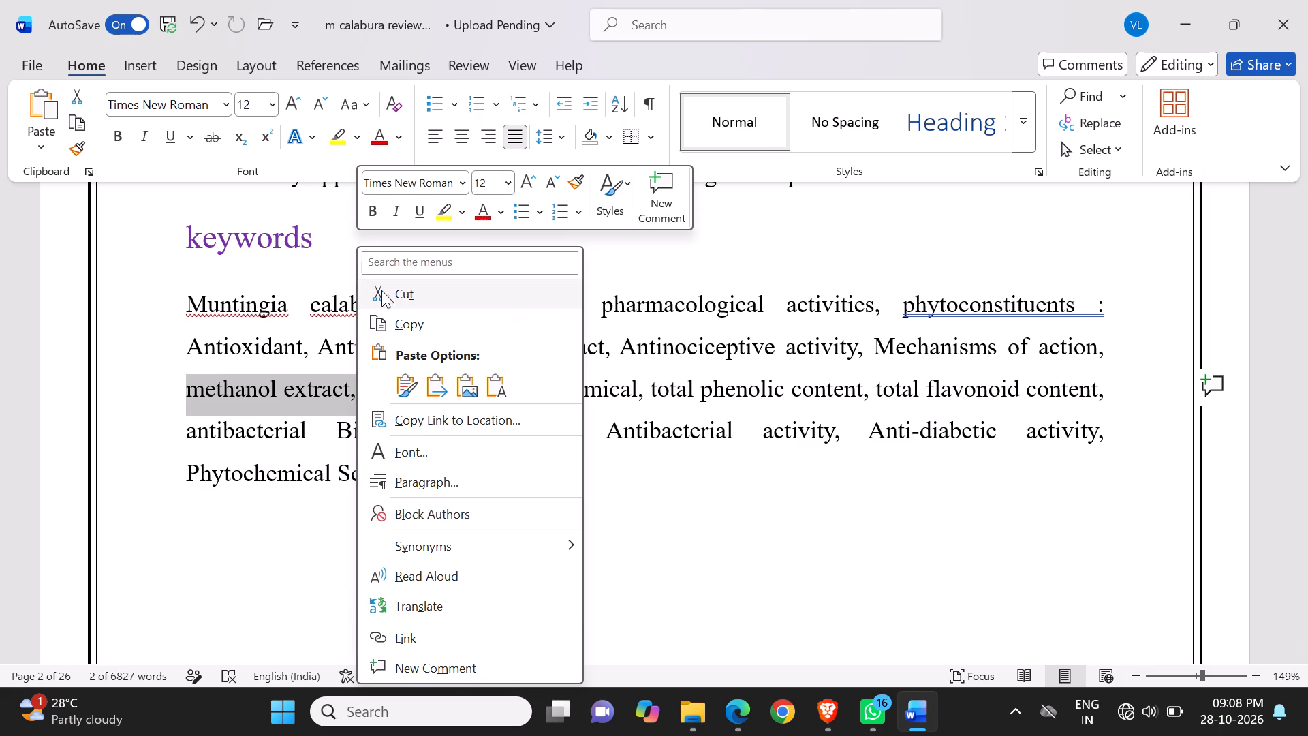
click(403, 308)
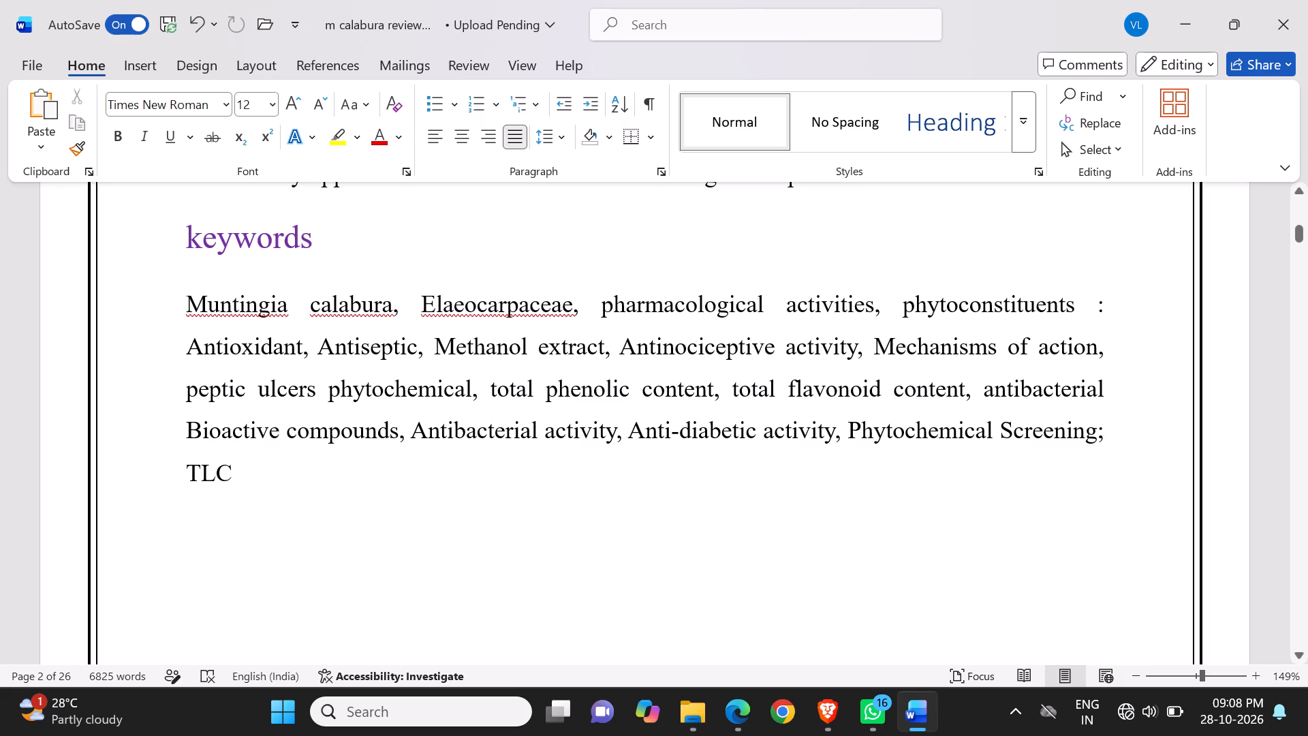
Cut the keyword "total phenolic content" and its preceding comma after "phytochemical" in the keywords paragraph.
drag(482, 391, 555, 405)
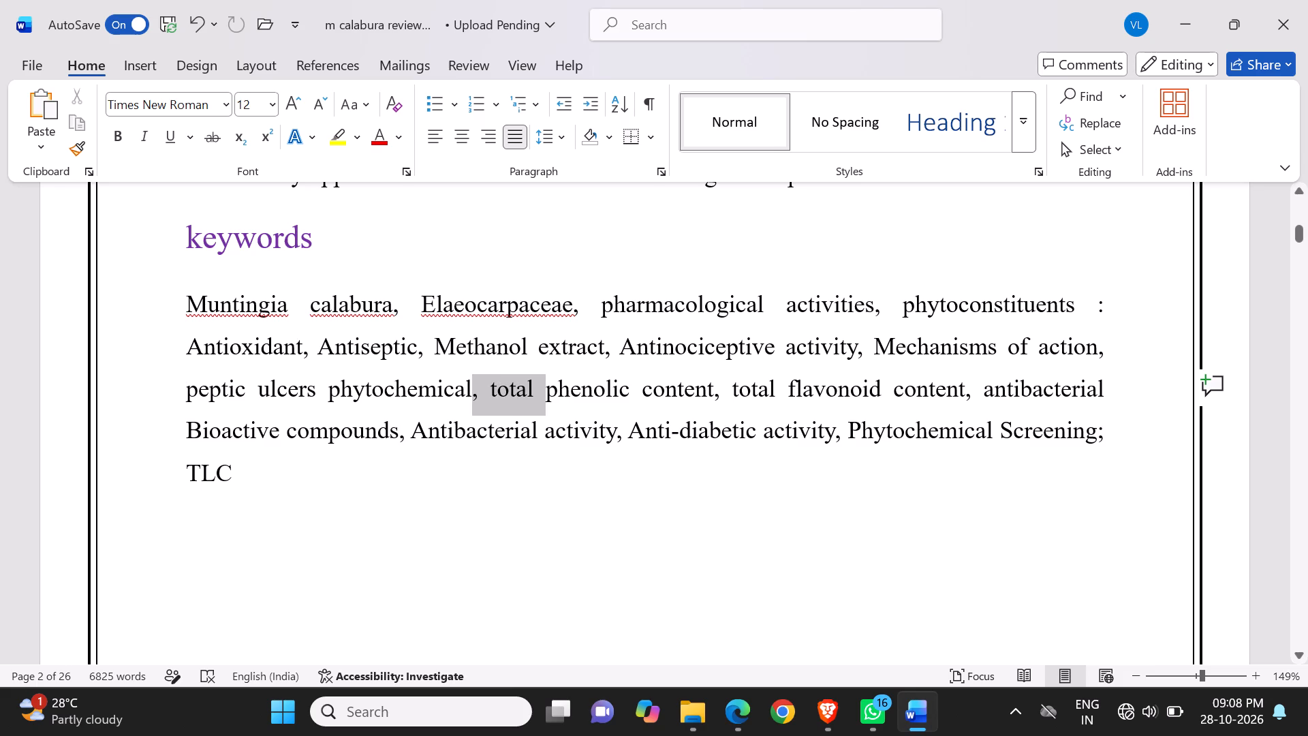
drag(555, 405, 666, 406)
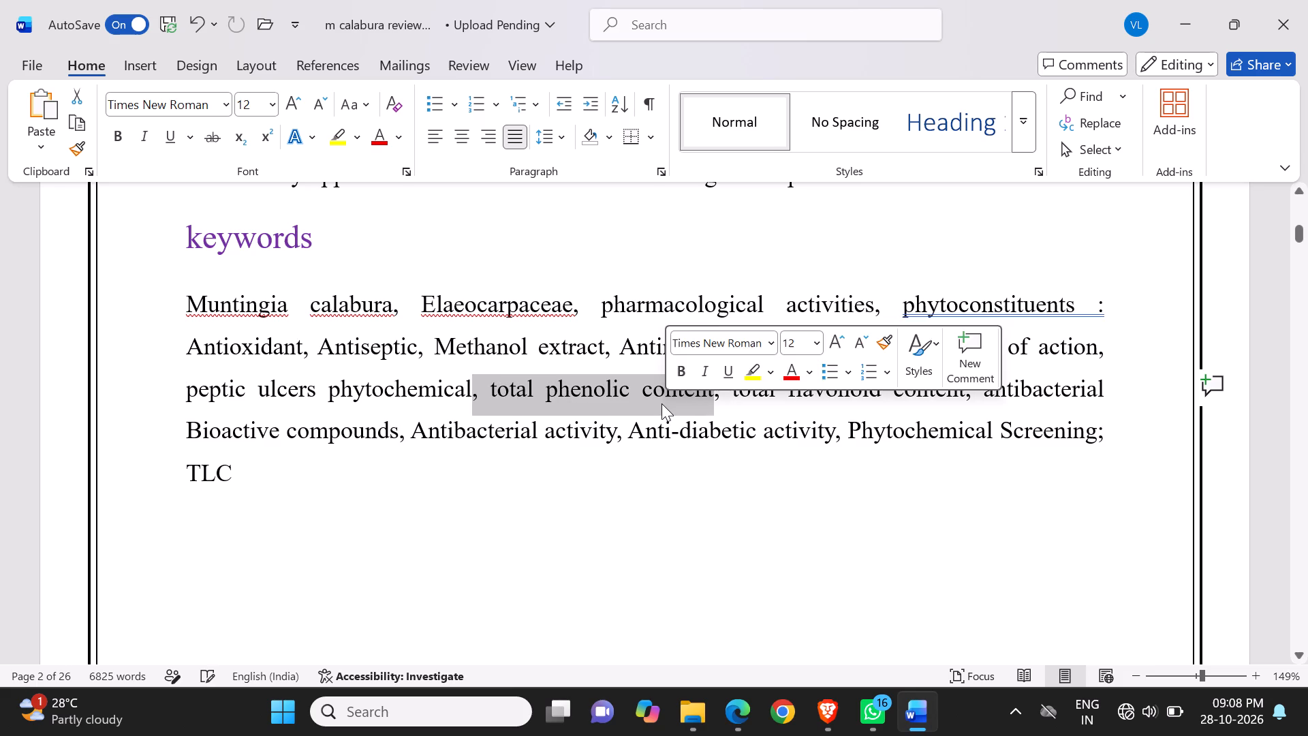
right_click(661, 403)
click(711, 294)
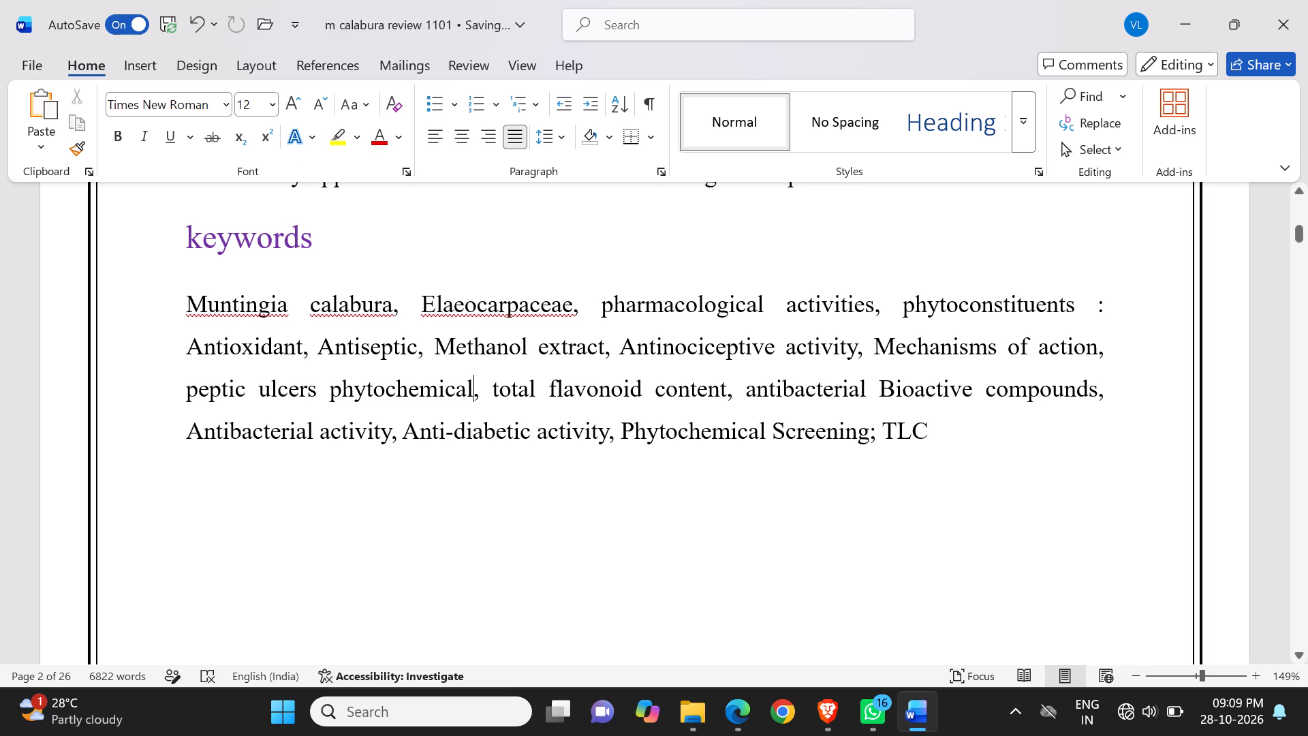
Cut the keyword "Elaeocarpaceae" after "Muntingia calabura" and delete the leftover comma and space before "pharmacological activities".
drag(421, 304, 543, 325)
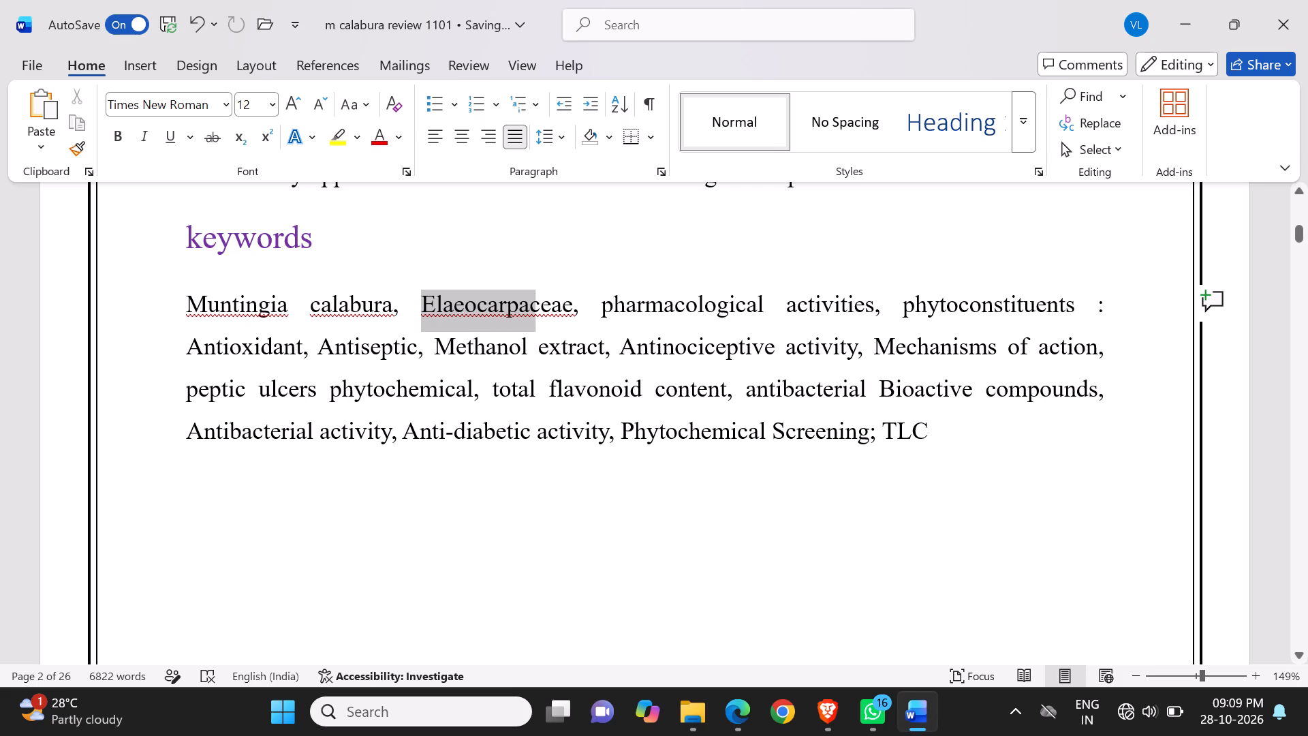
drag(543, 325, 577, 332)
click(572, 325)
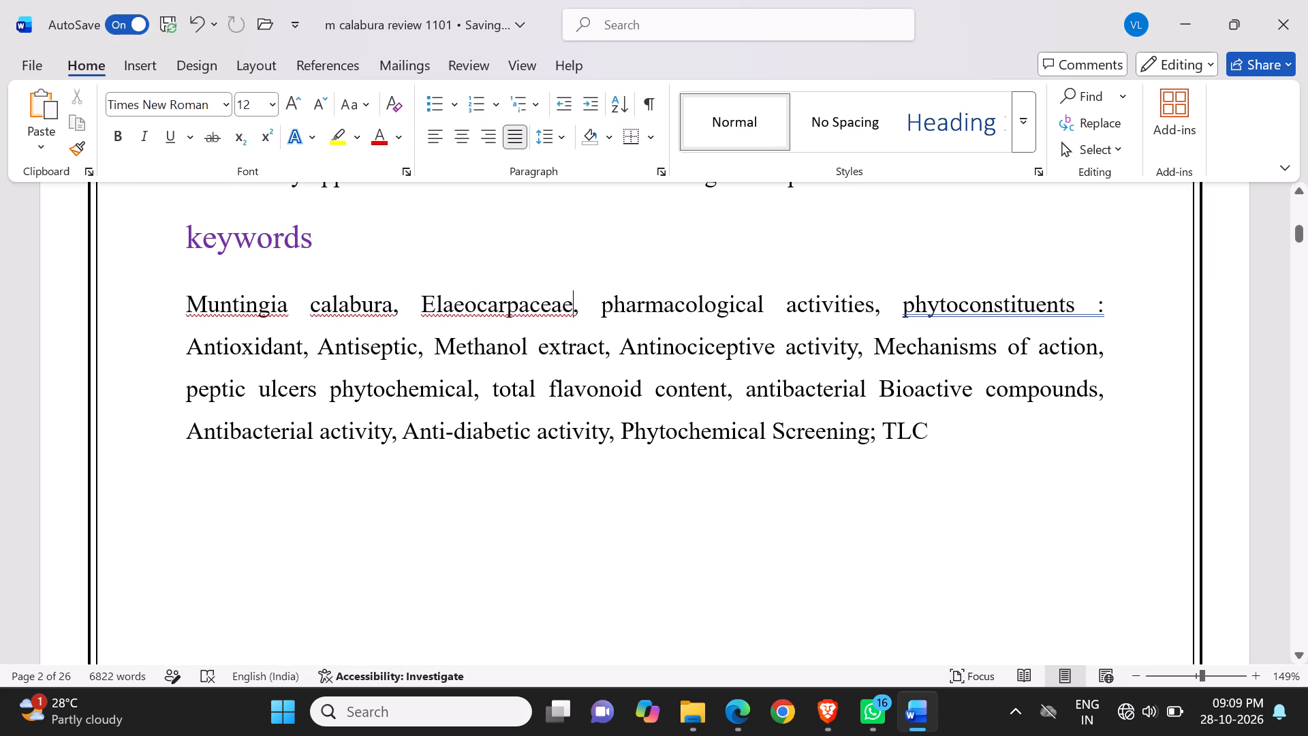
drag(419, 301, 567, 327)
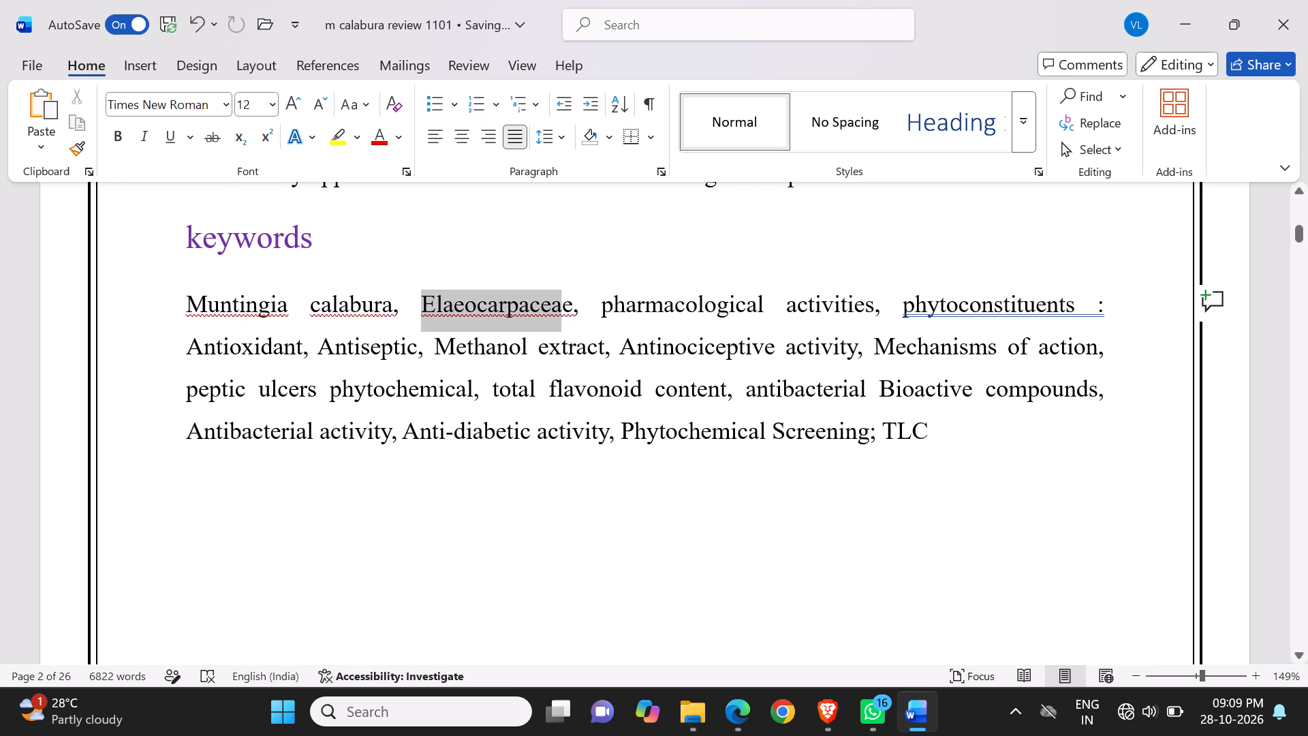
drag(567, 327, 568, 327)
right_click(555, 317)
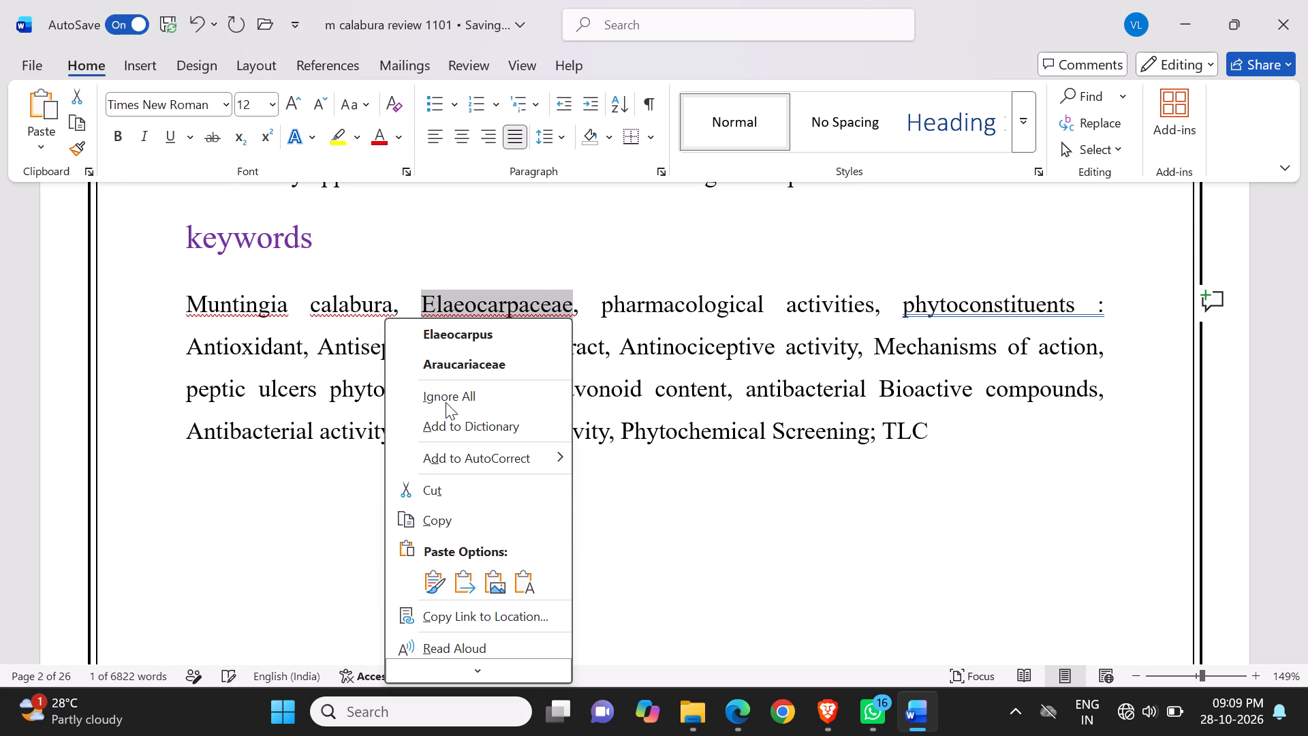
click(420, 498)
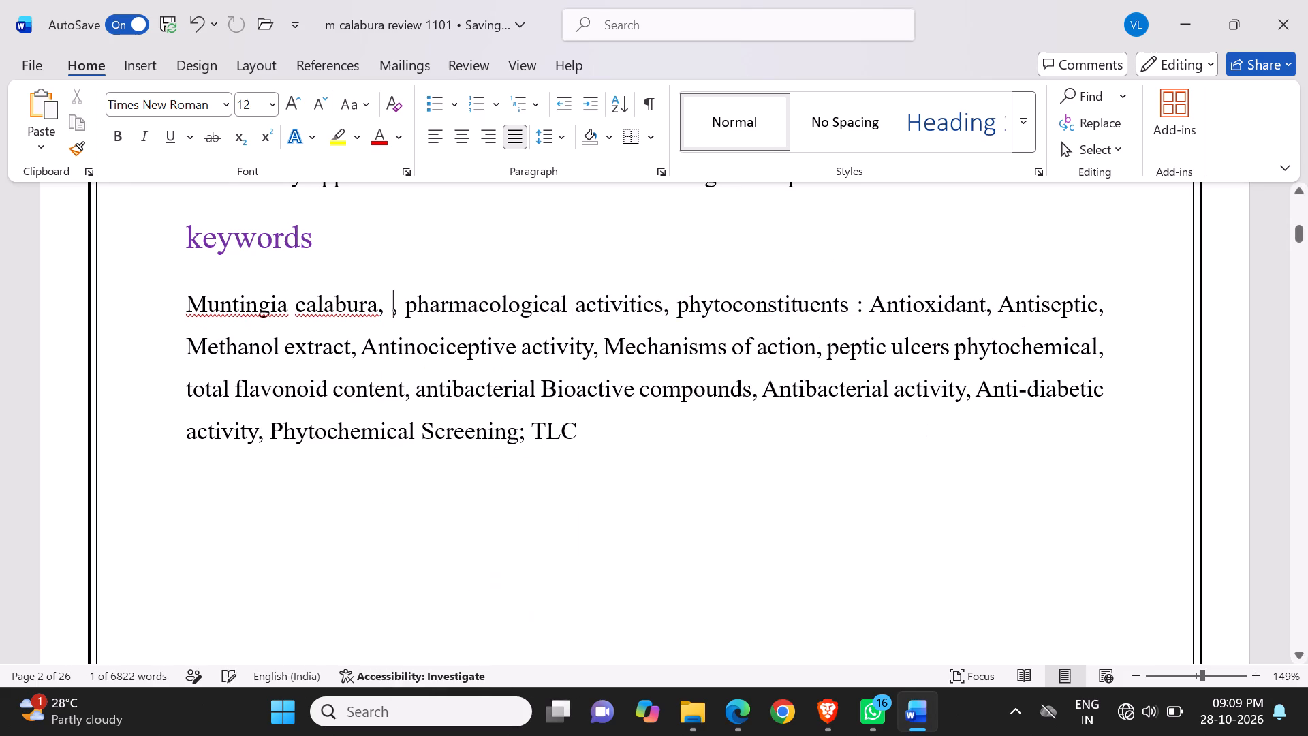
click(405, 301)
key(BackSpace)
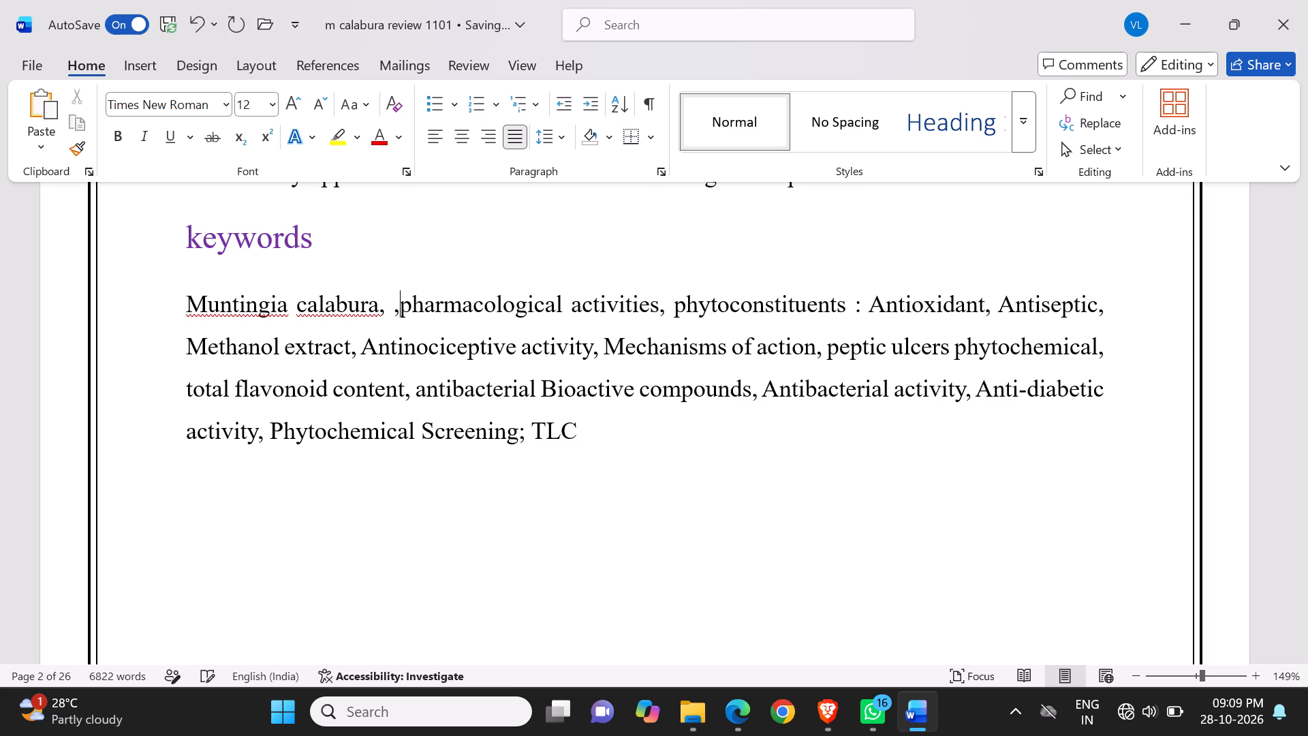
key(BackSpace)
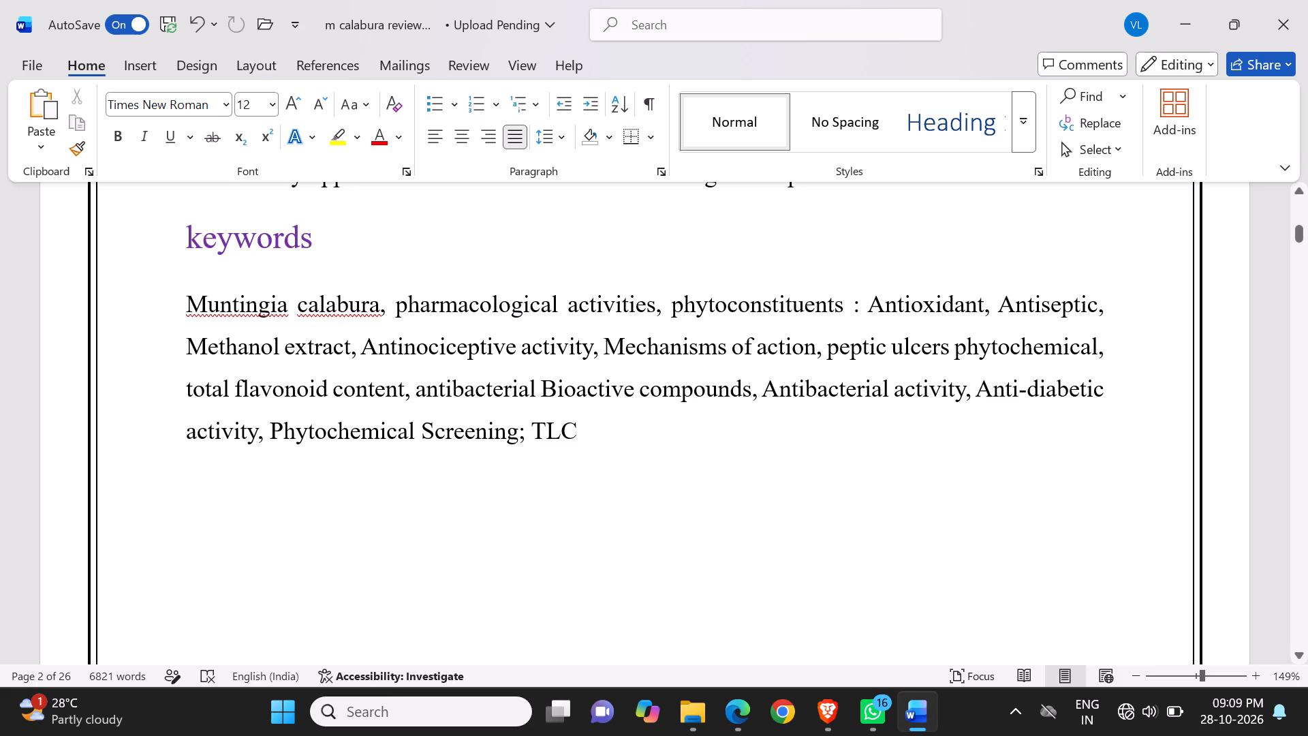
Cut the keyword "Bioactive compounds" following "antibacterial" in the keywords paragraph.
drag(539, 388, 736, 396)
right_click(732, 392)
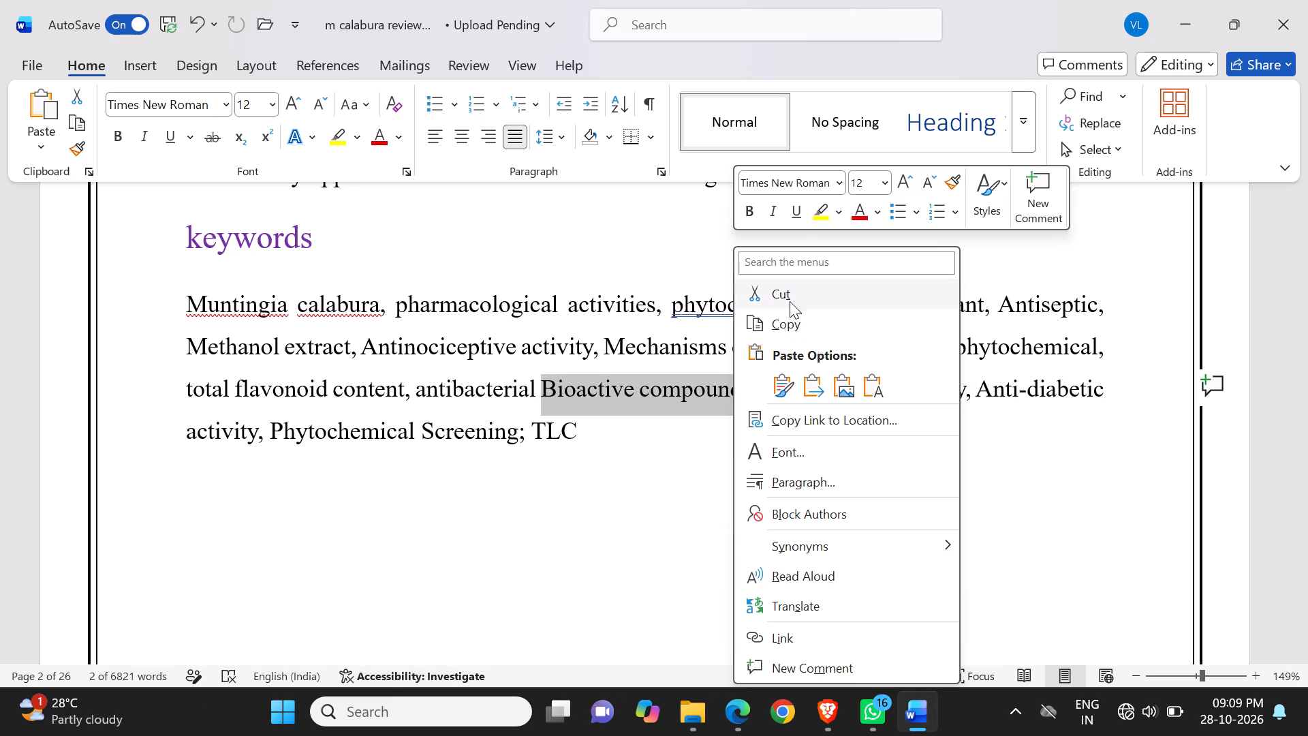
click(790, 298)
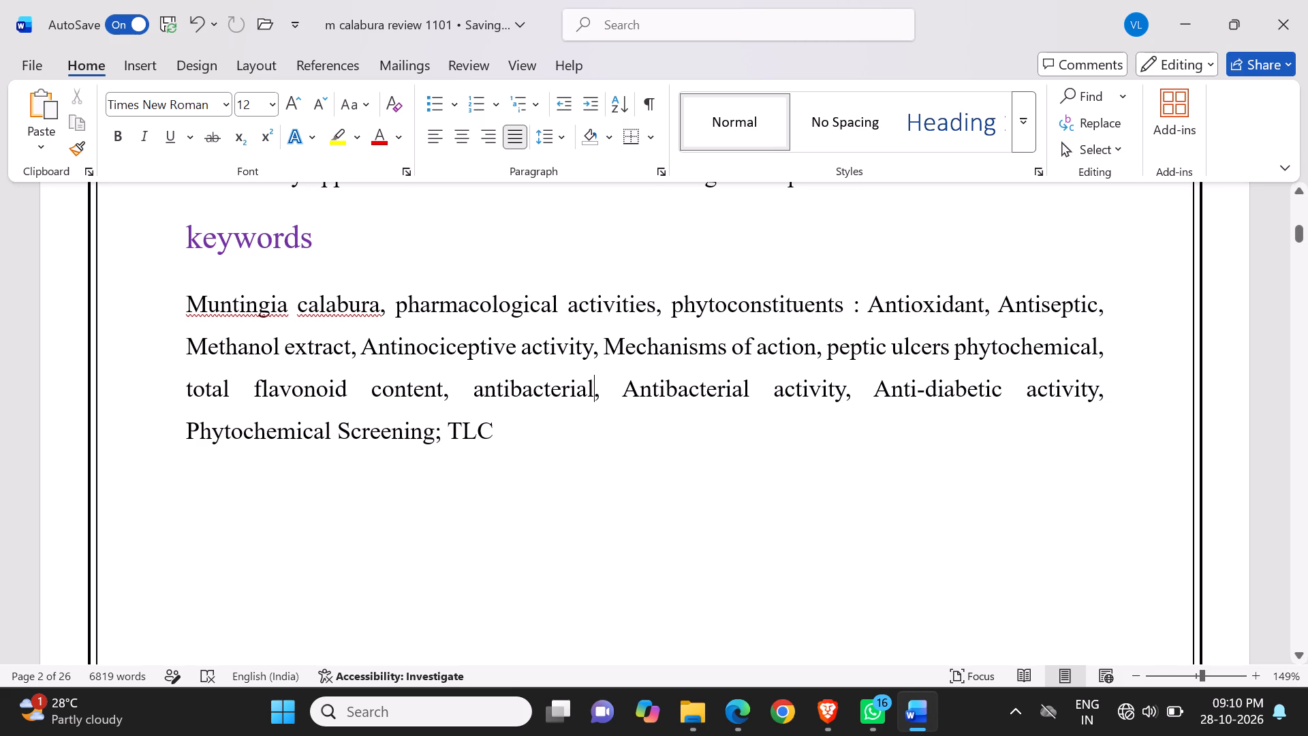
Cut the redundant keyword "antibacterial," before "Antibacterial activity" in the keywords paragraph.
drag(465, 387, 606, 408)
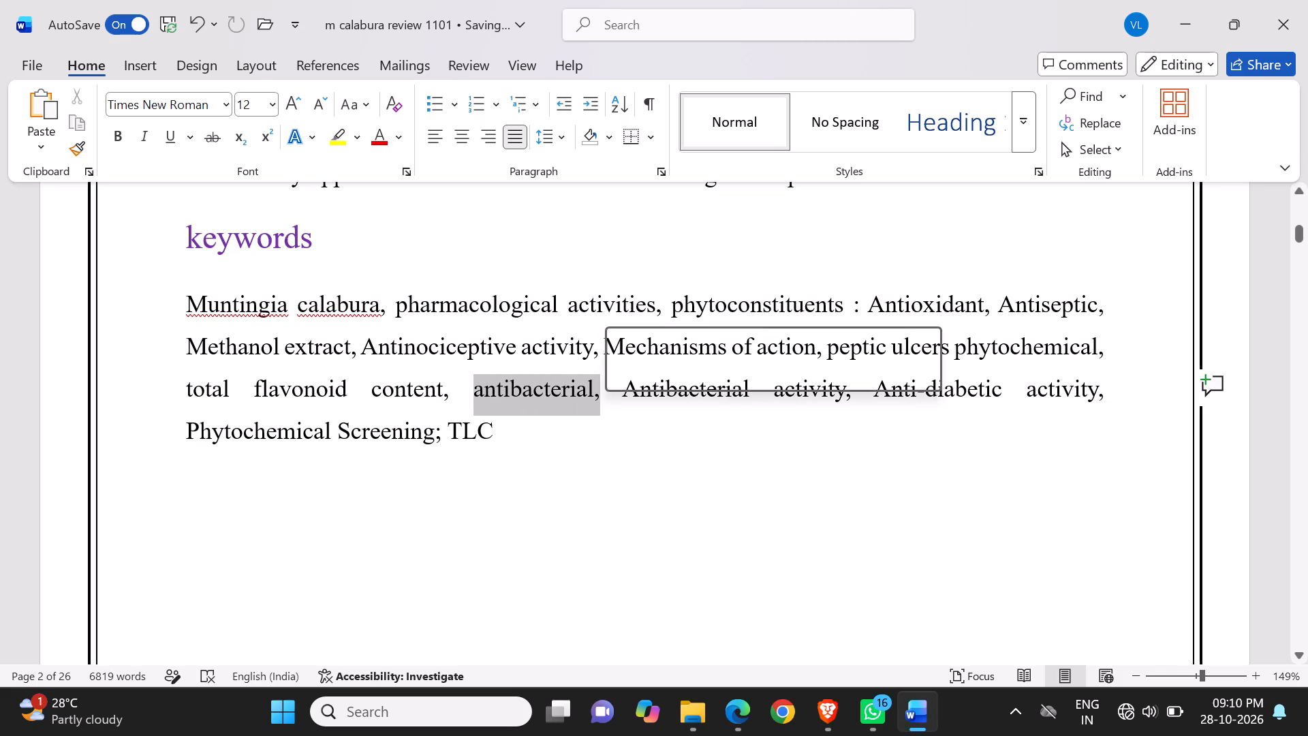
right_click(546, 397)
click(580, 290)
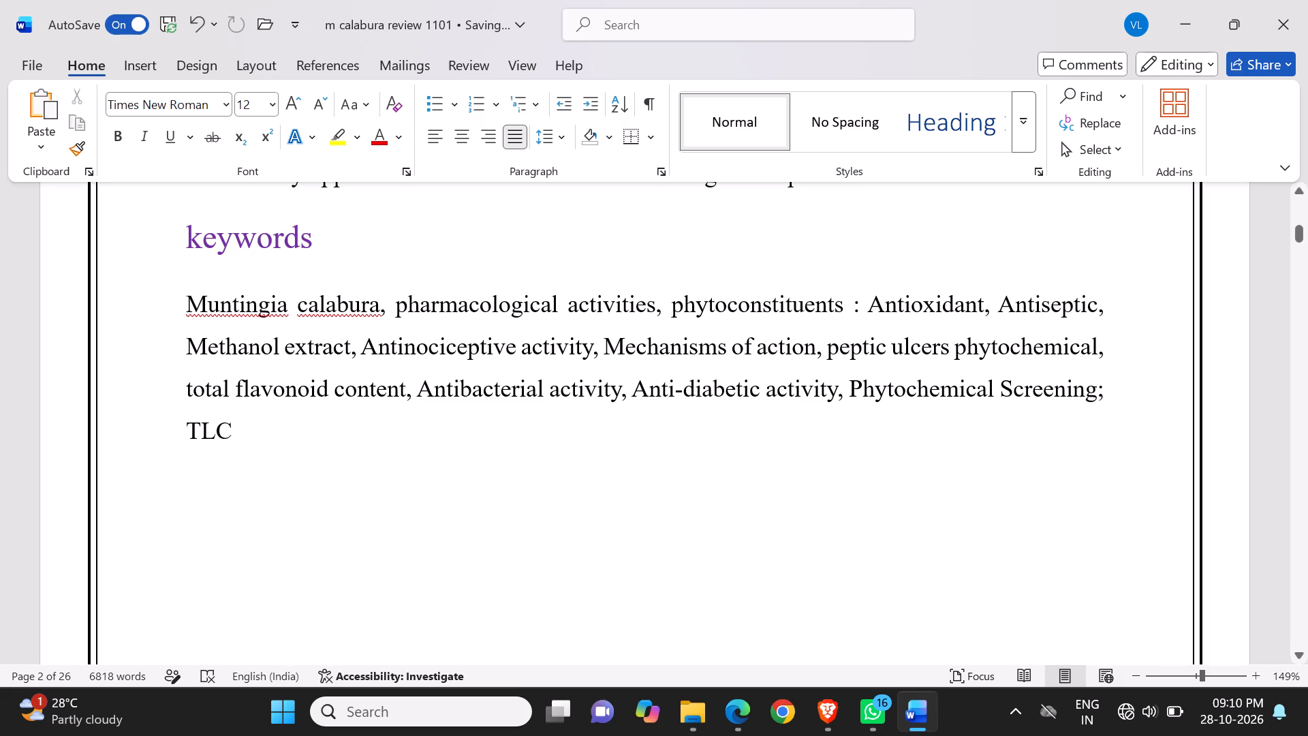
Cut the final keyword "TLC" and replace the semicolon after "Phytochemical Screening" with a full stop.
drag(174, 433, 194, 430)
drag(194, 430, 240, 440)
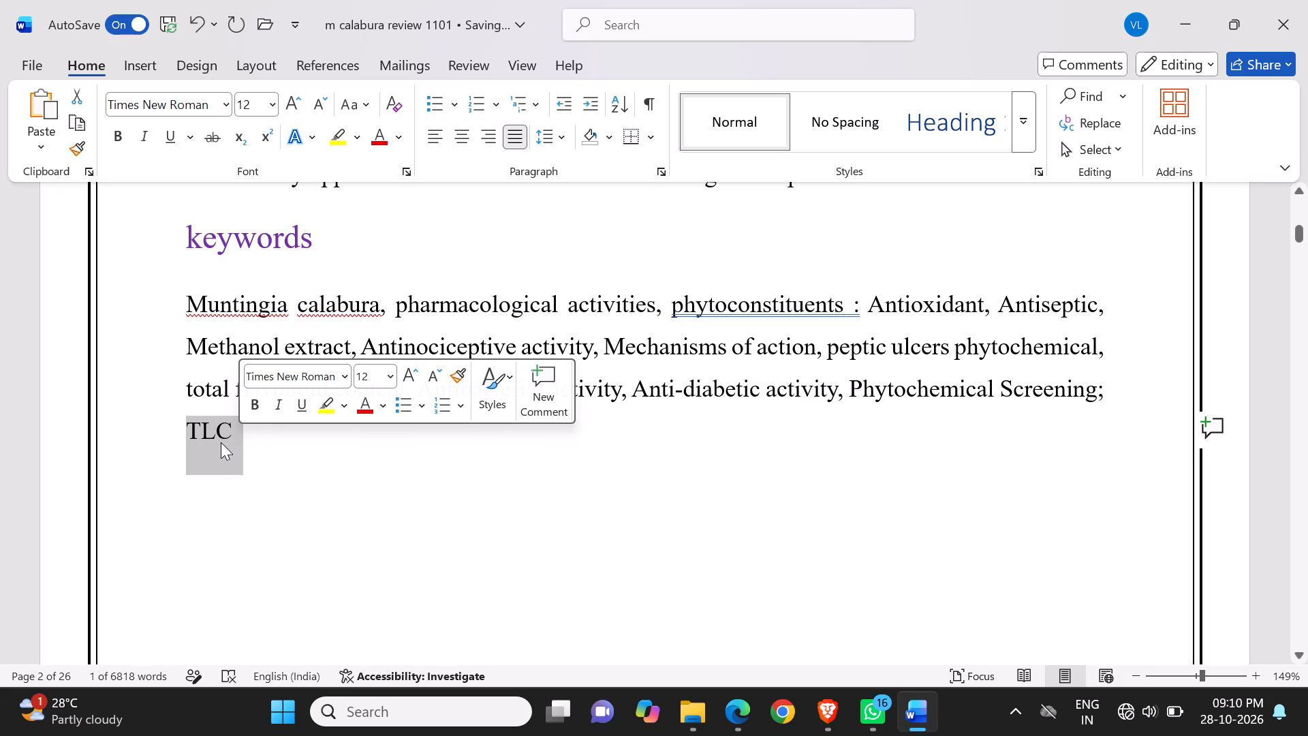
right_click(207, 446)
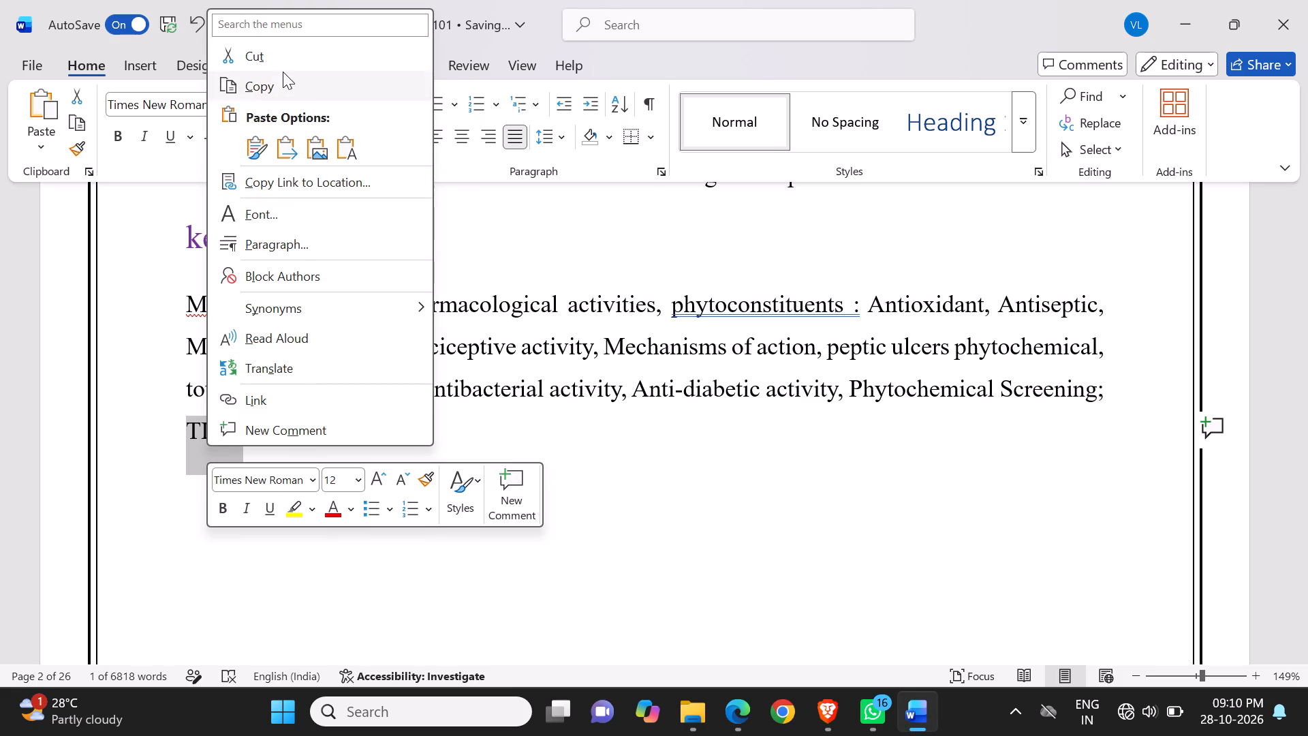
click(283, 70)
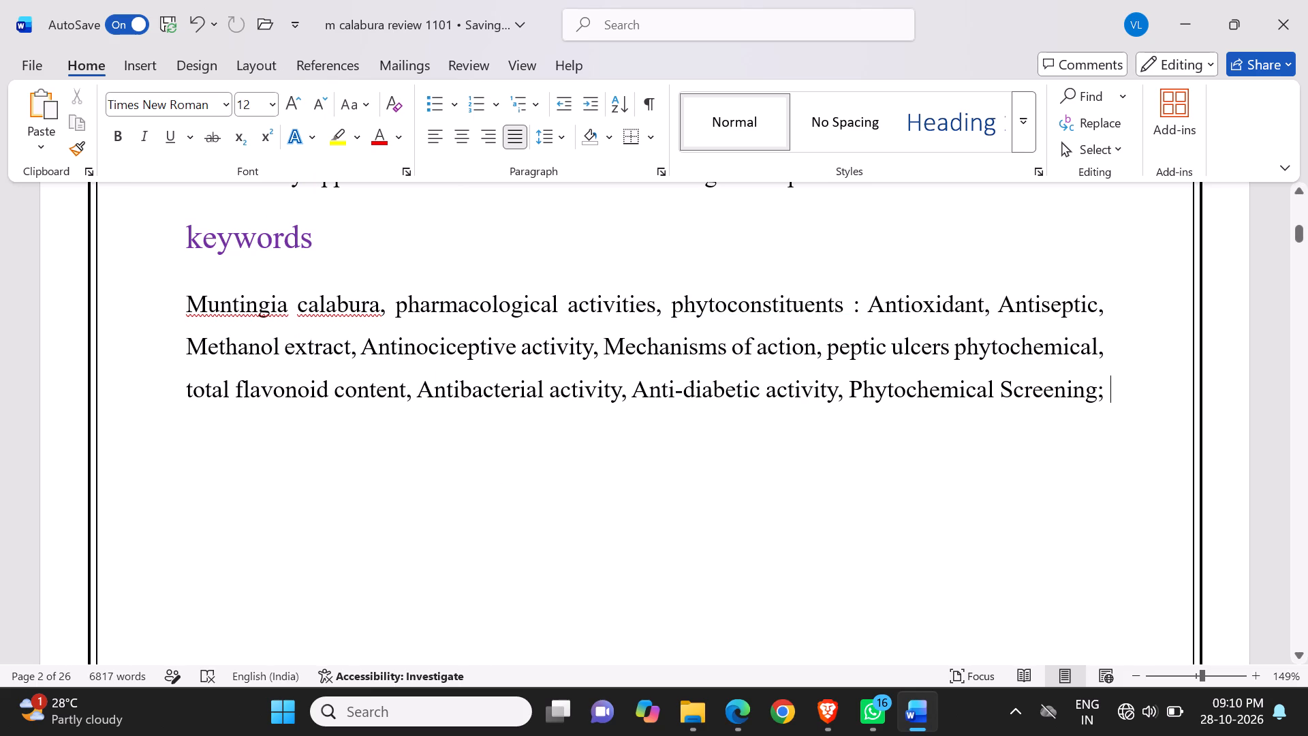
key(BackSpace)
key(BackSpace)
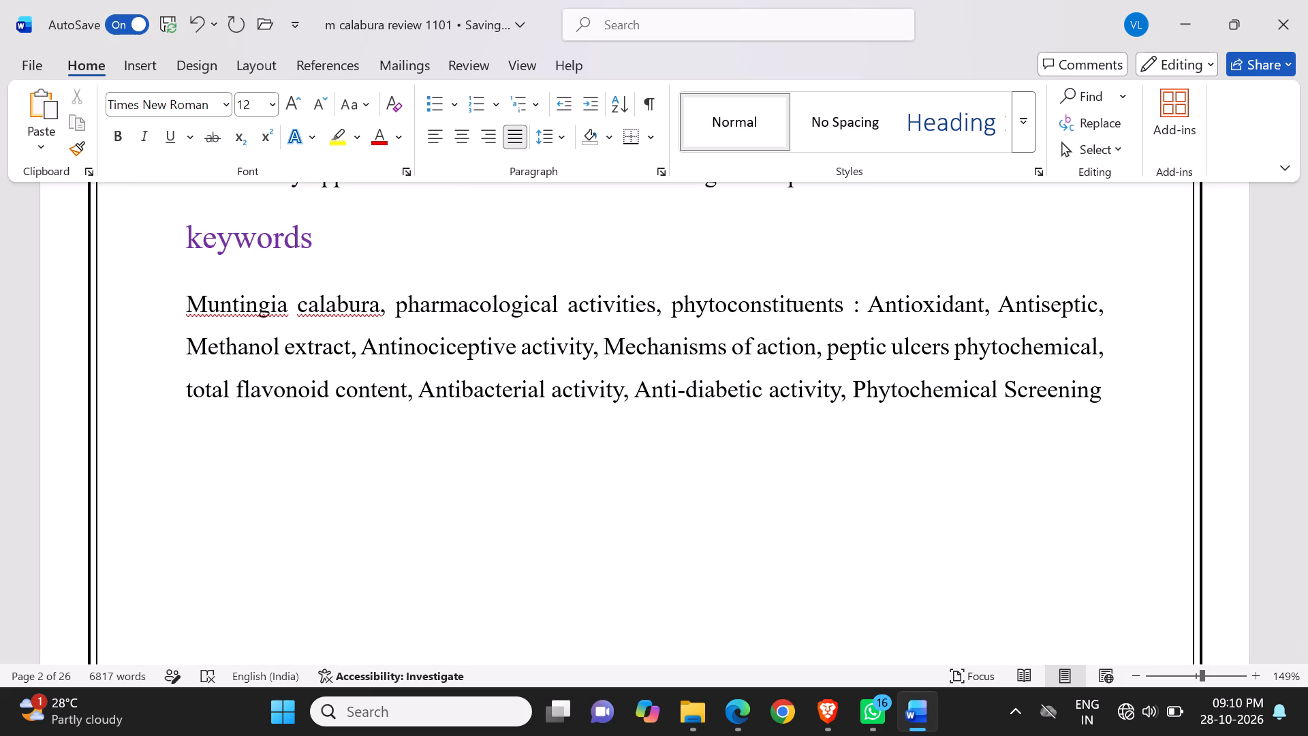
key(period)
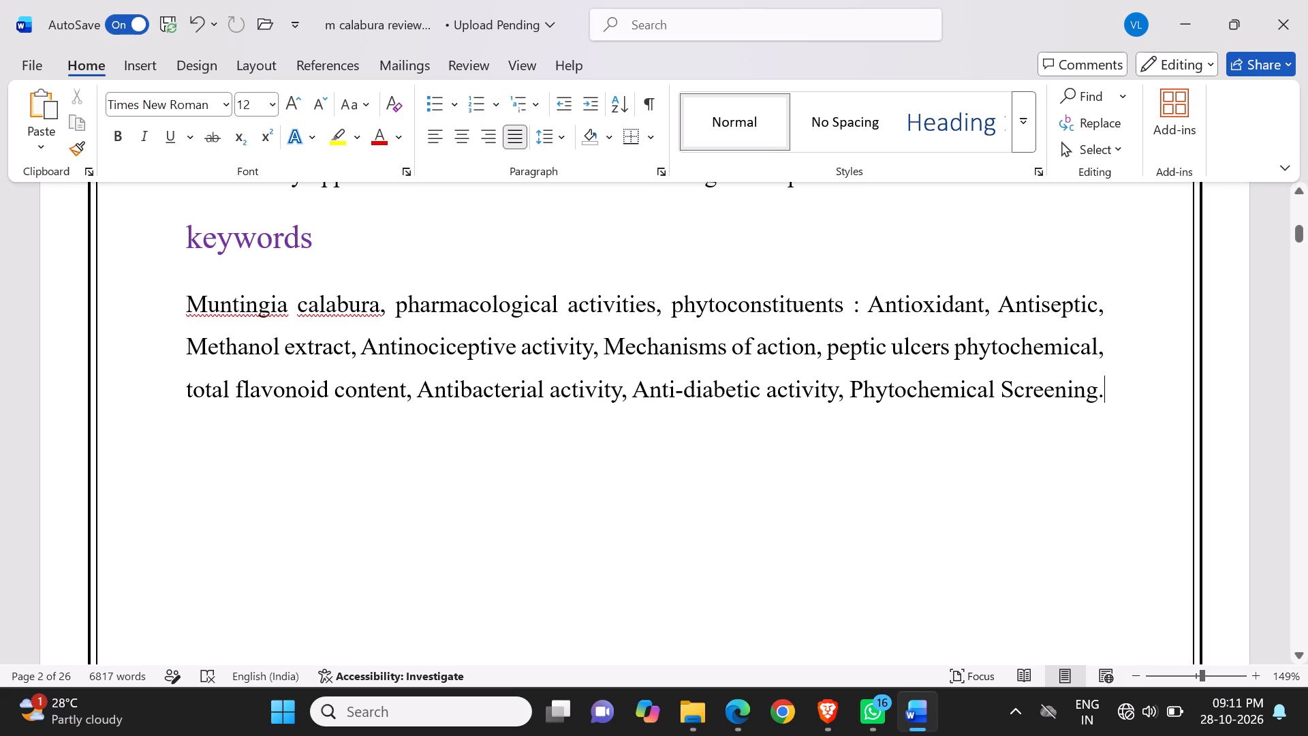
Cut the keyword "Methanol extract" after "Antiseptic" and delete the leftover extra comma and space.
drag(187, 347, 326, 369)
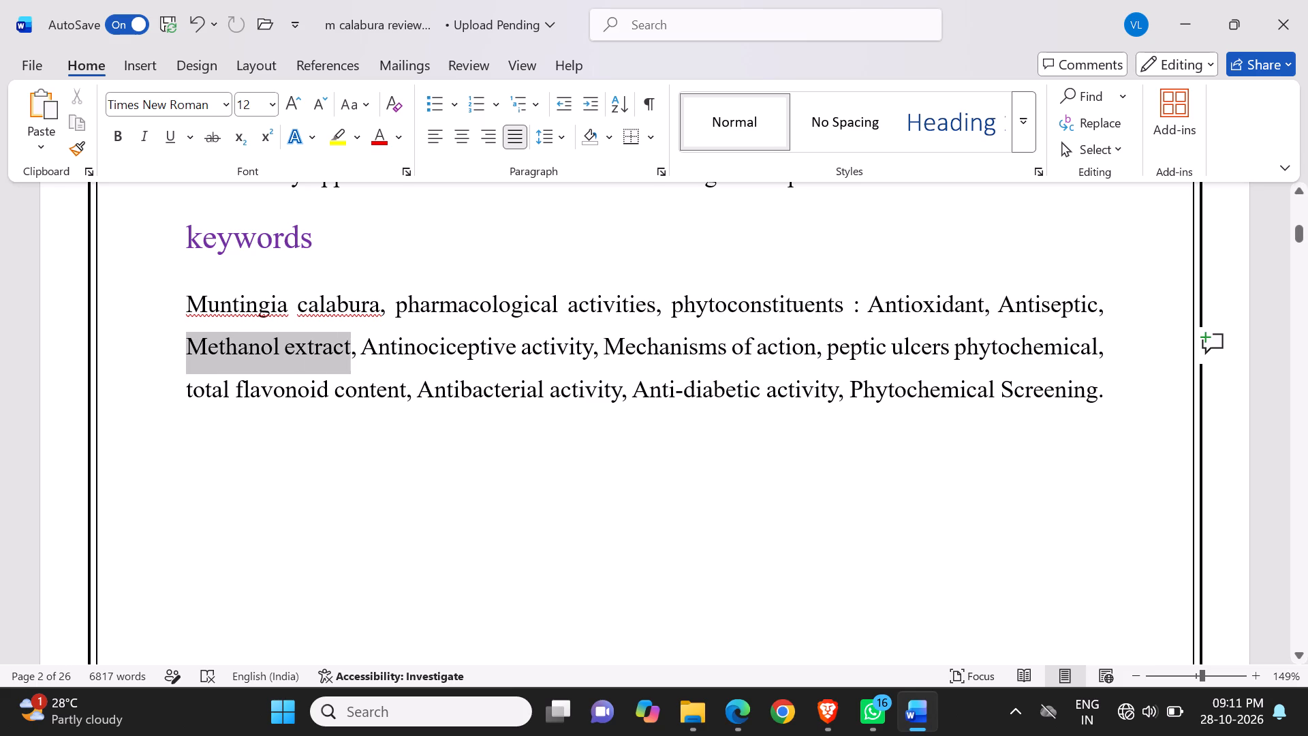
drag(326, 369, 329, 370)
right_click(329, 370)
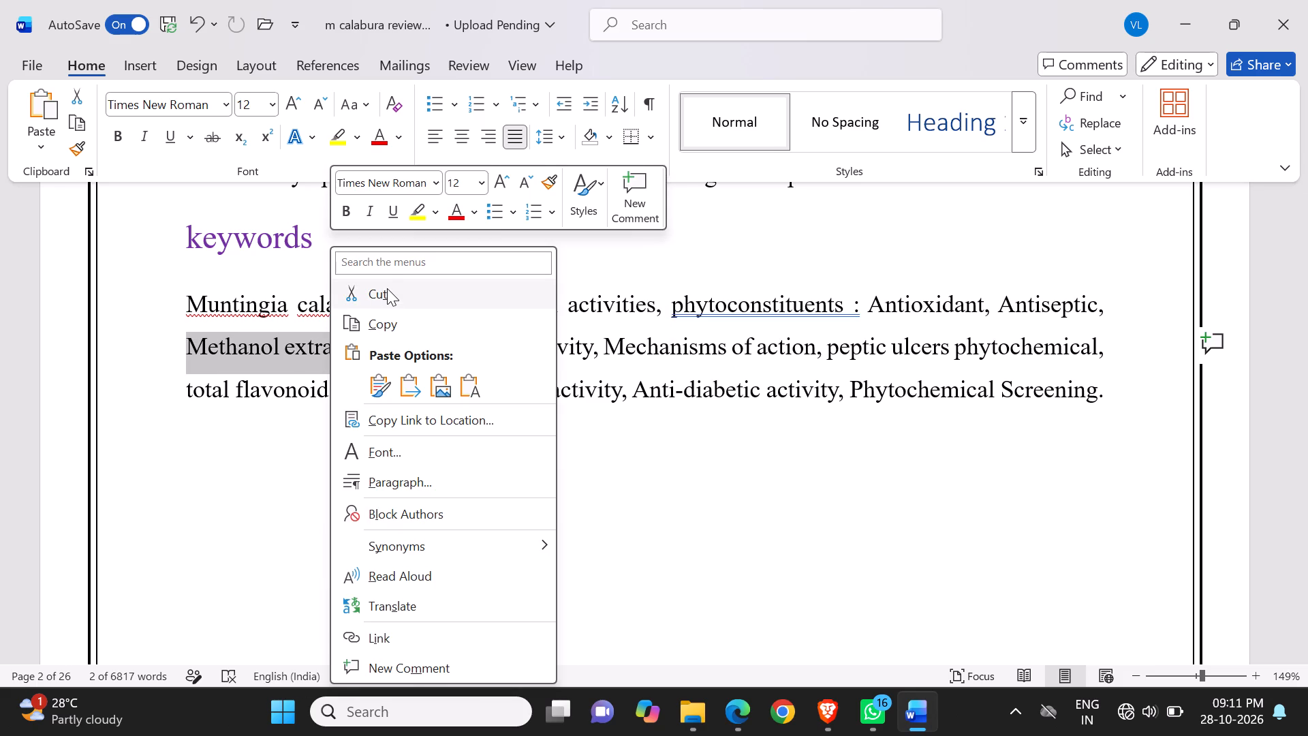
click(389, 290)
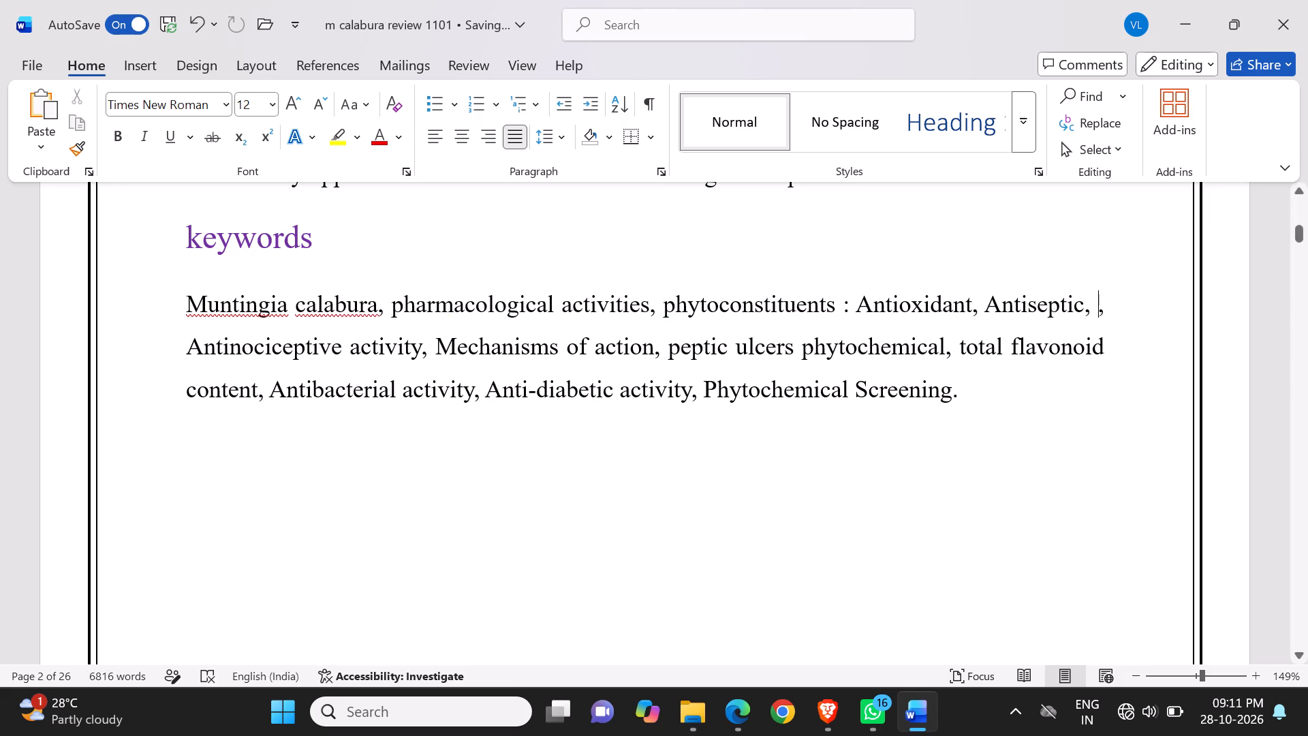
key(BackSpace)
key(BackSpace)
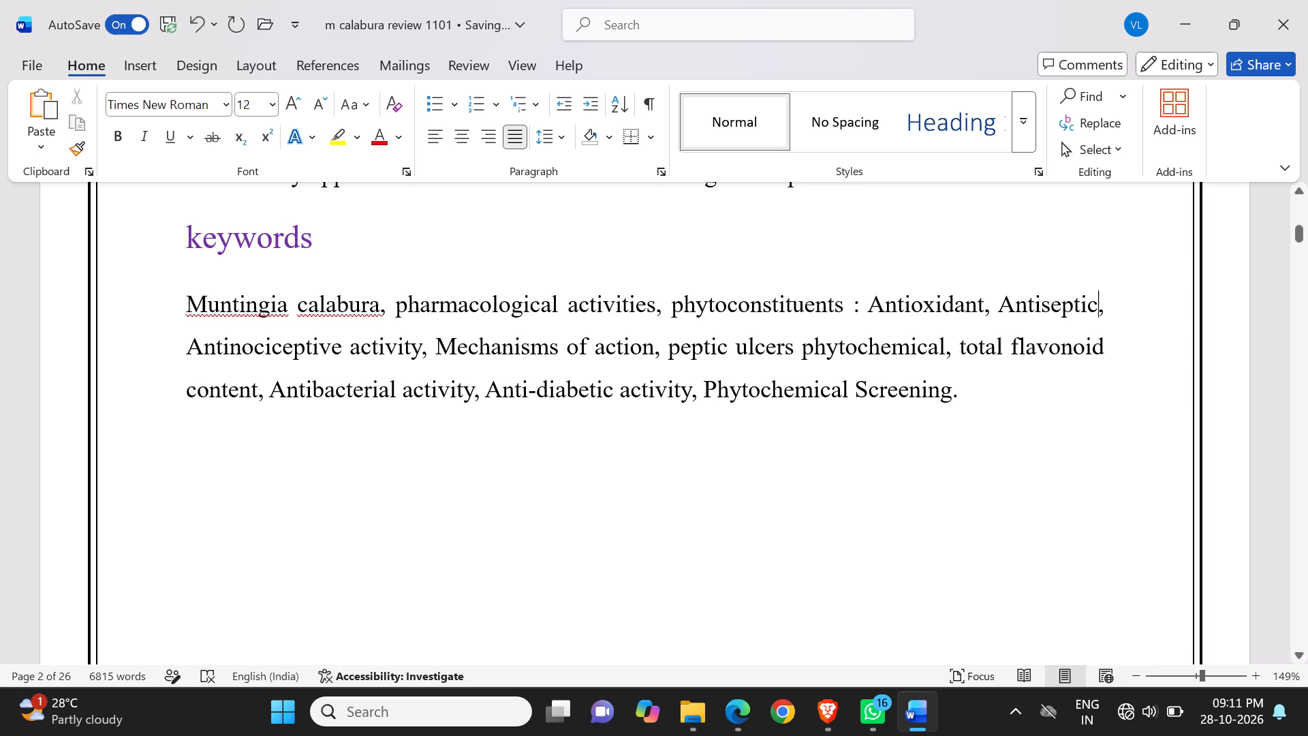
Cut the keyword "total flavonoid content," between "phytochemical" and "Antibacterial activity" in the keywords paragraph.
drag(959, 346, 971, 349)
drag(971, 349, 1128, 341)
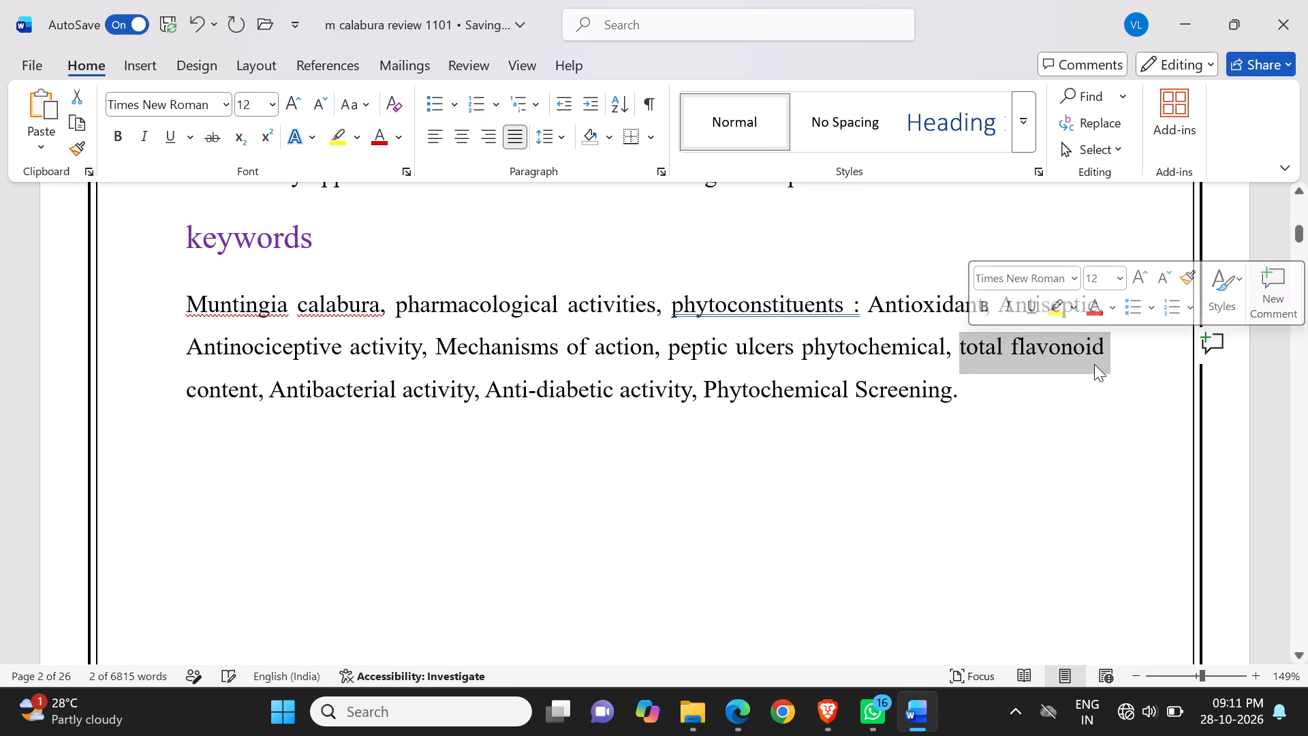
right_click(1093, 365)
click(1055, 288)
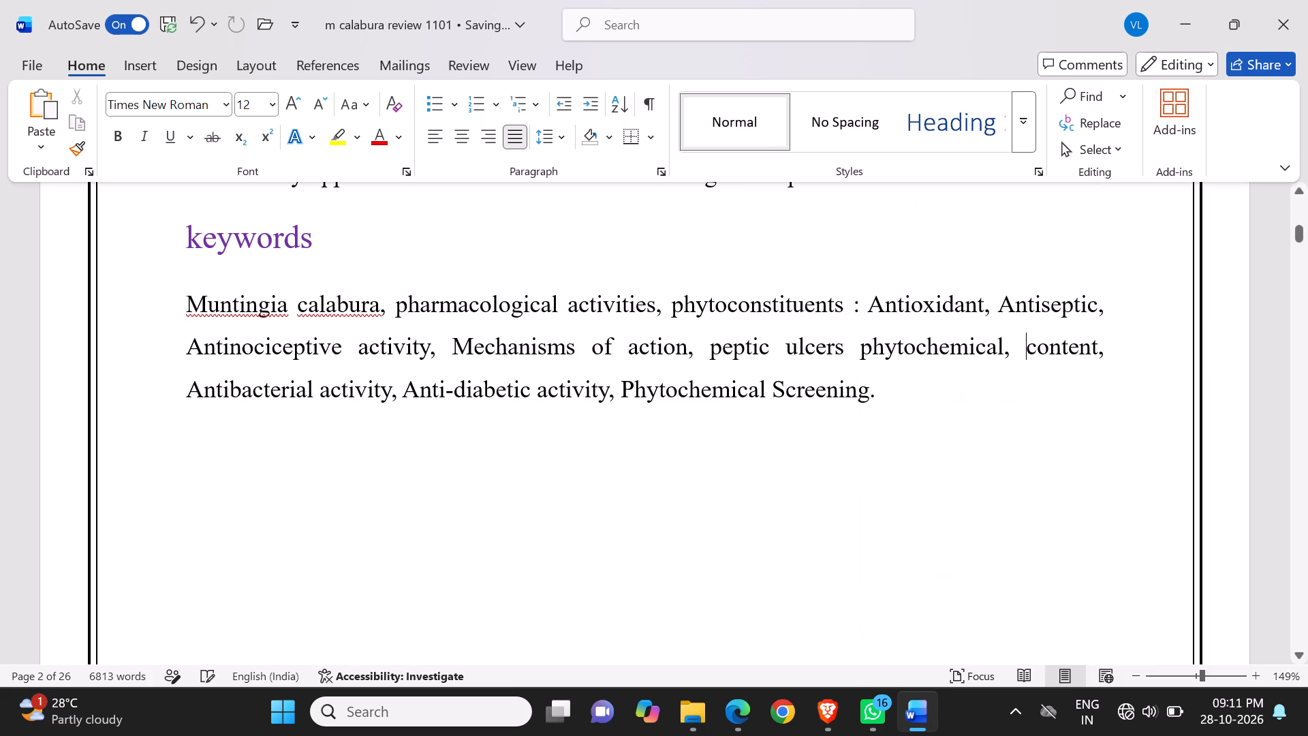
drag(1031, 358, 1102, 373)
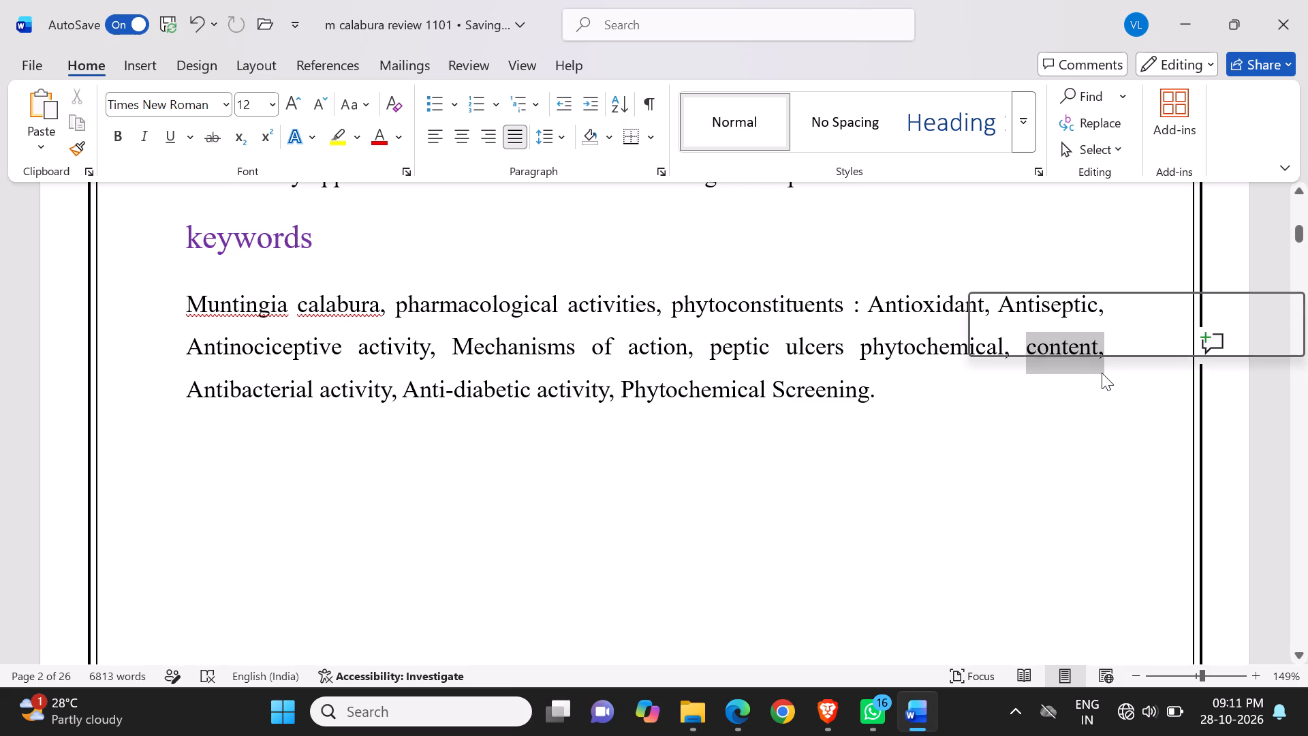
right_click(1100, 373)
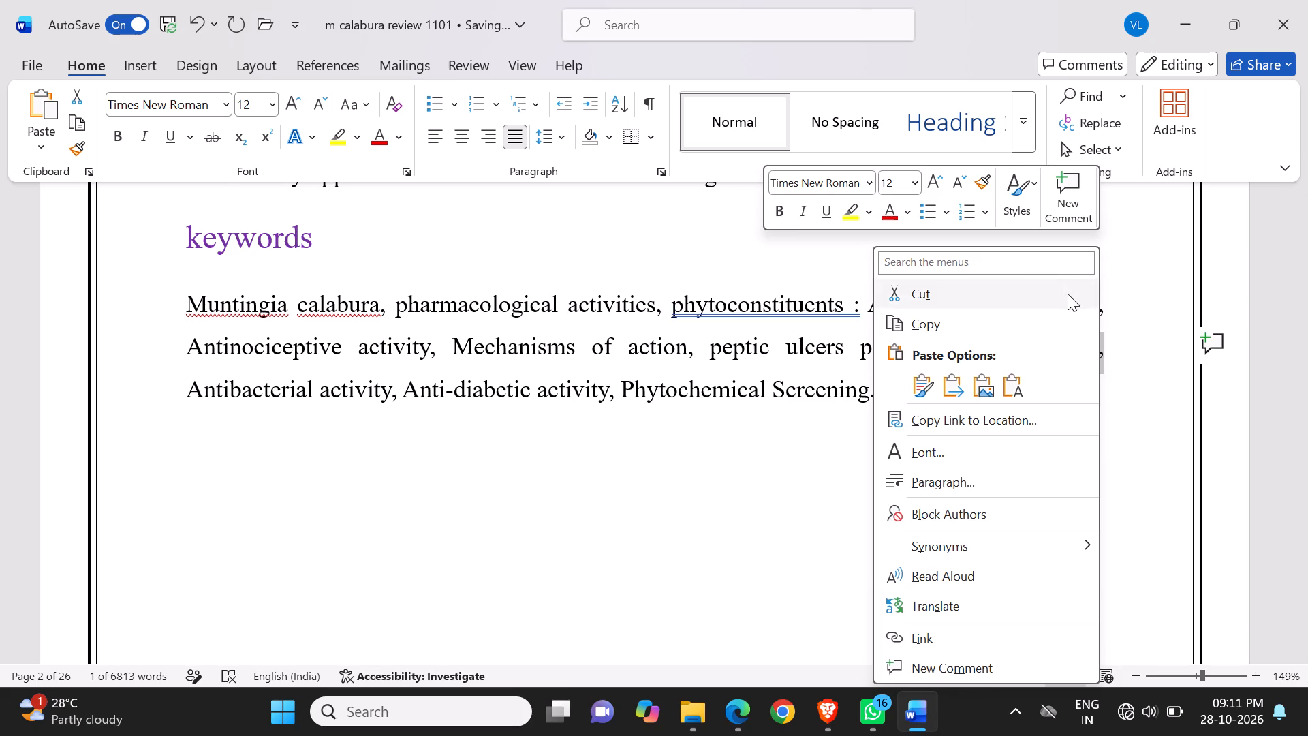
click(1068, 294)
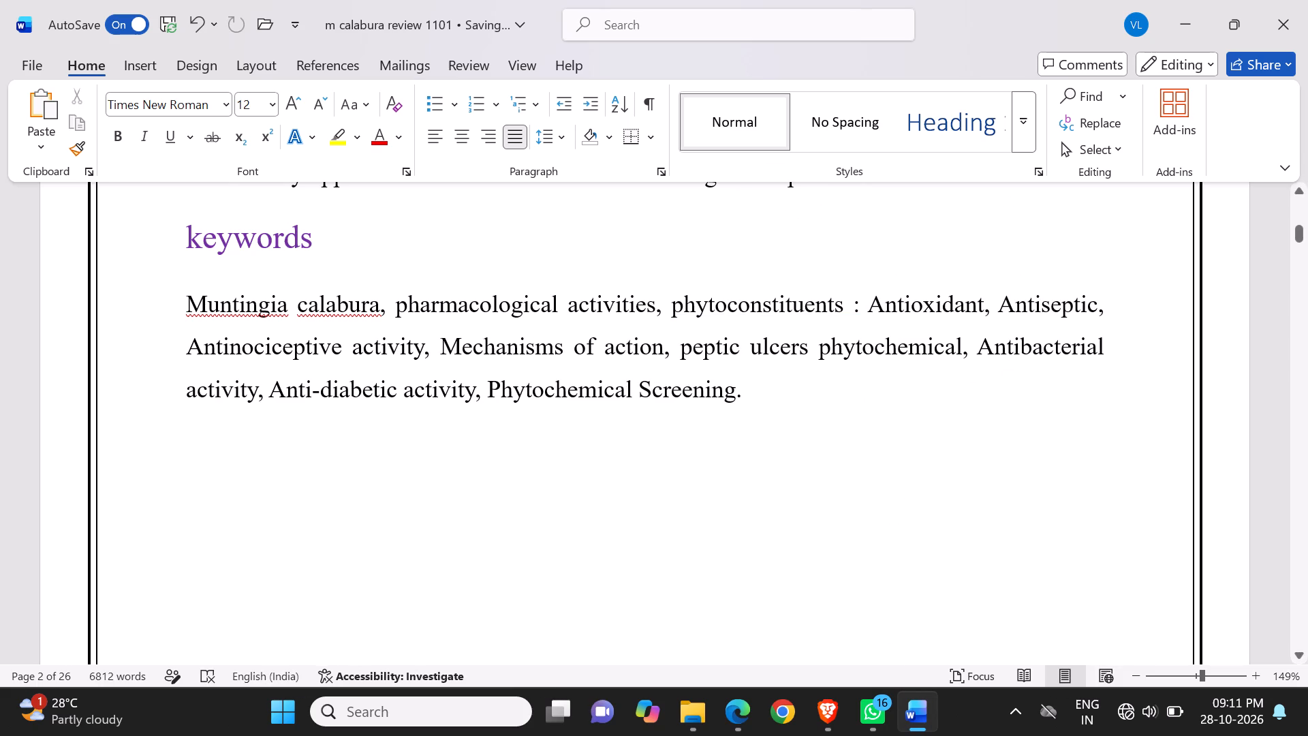
click(825, 418)
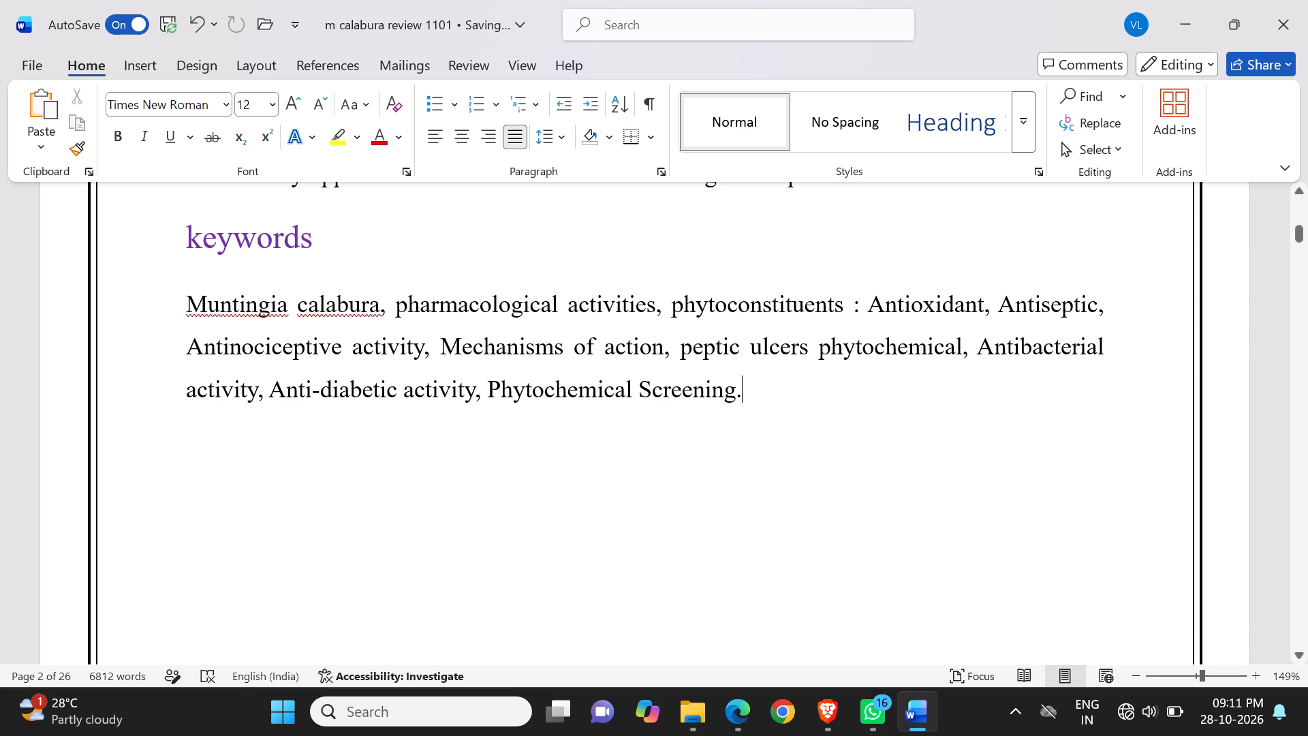
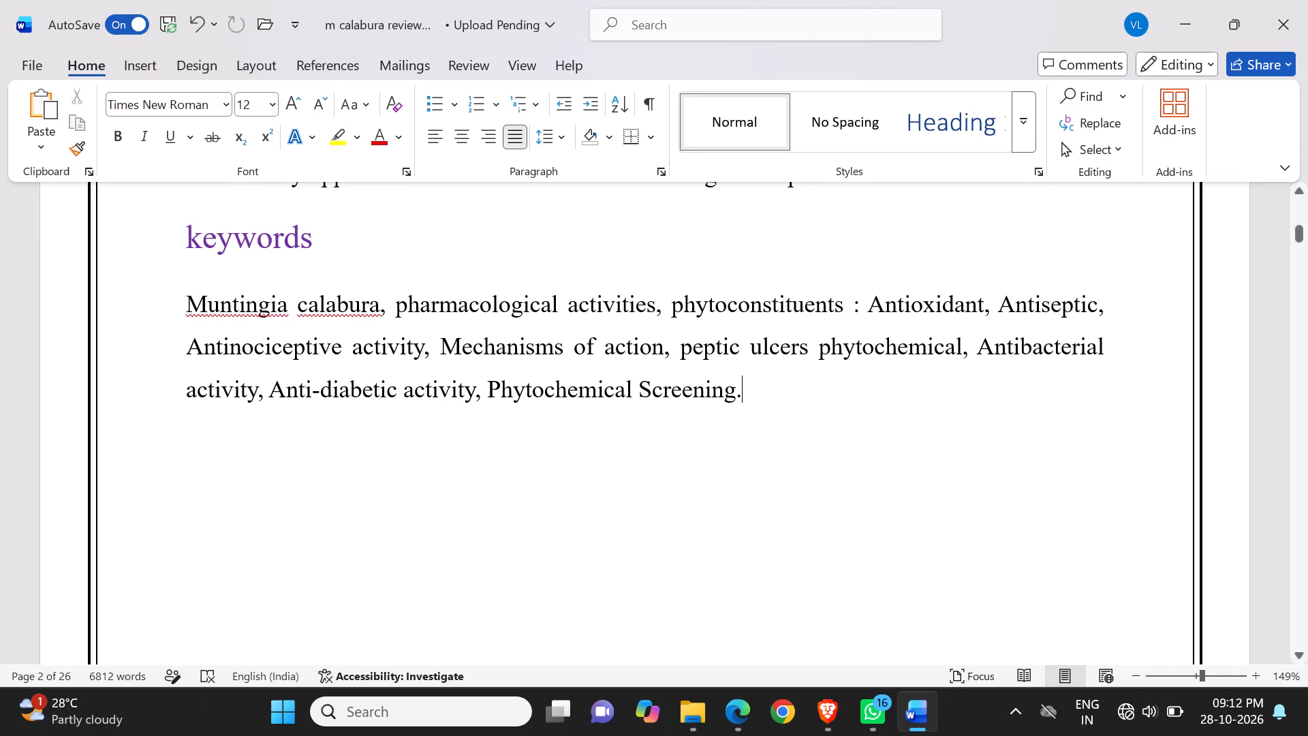
Replace the space and colon after "phytoconstituents" in the keywords paragraph with a comma.
click(858, 307)
key(BackSpace)
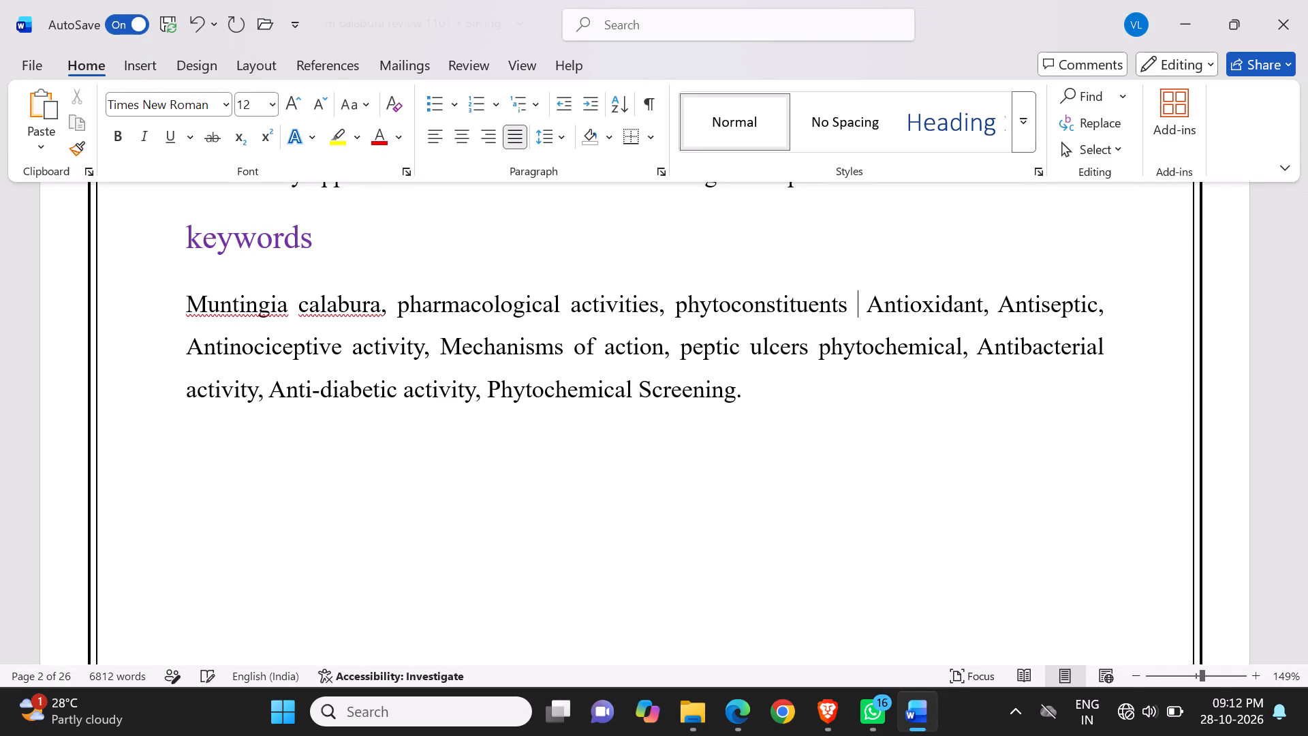
key(BackSpace)
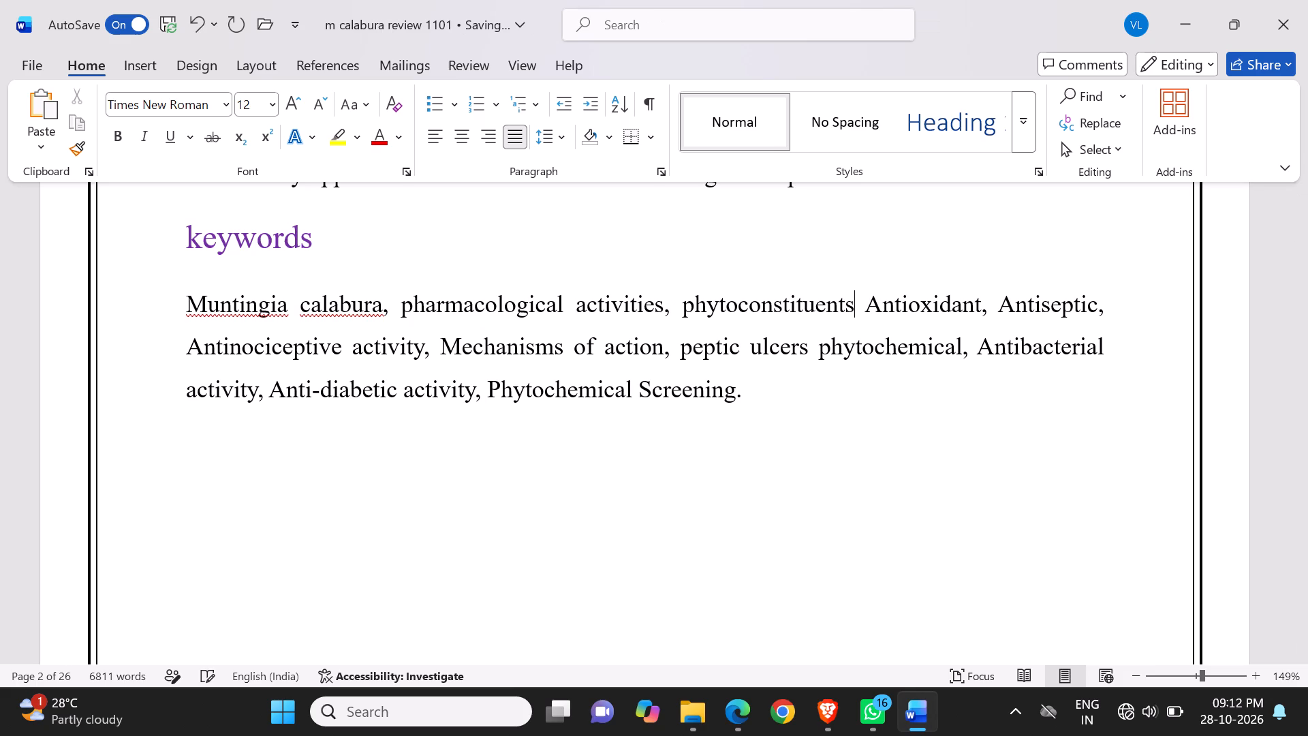
key(comma)
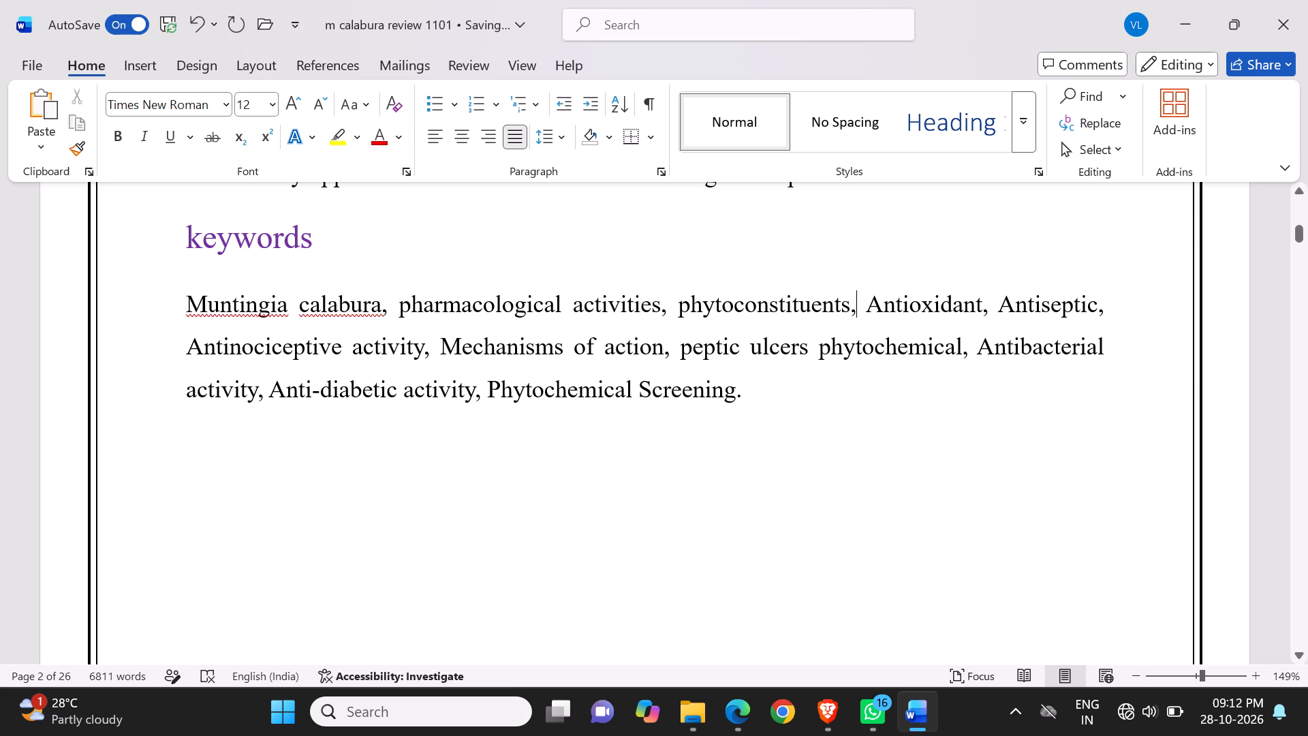
click(784, 430)
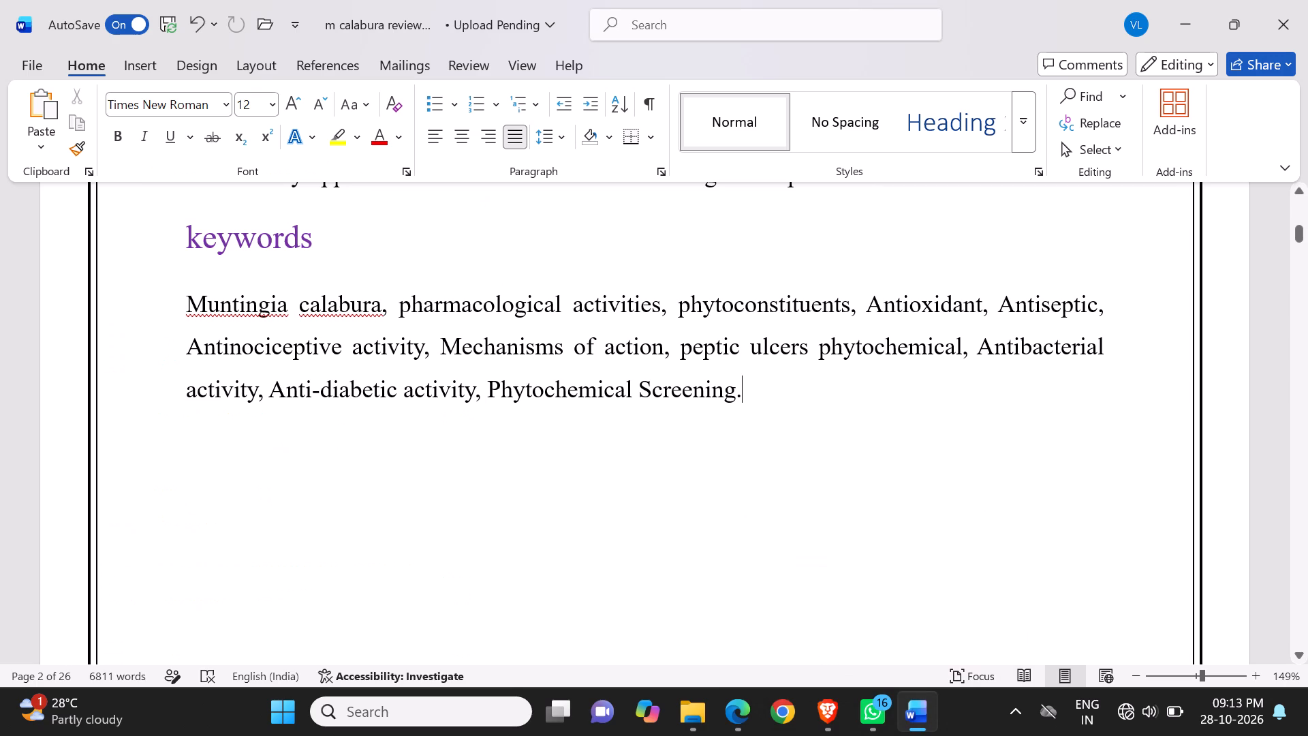
Look through the review from the Introduction through the pharmacological studies and phytochemical screening sections to the Reference heading.
scroll(857, 555, down, 5)
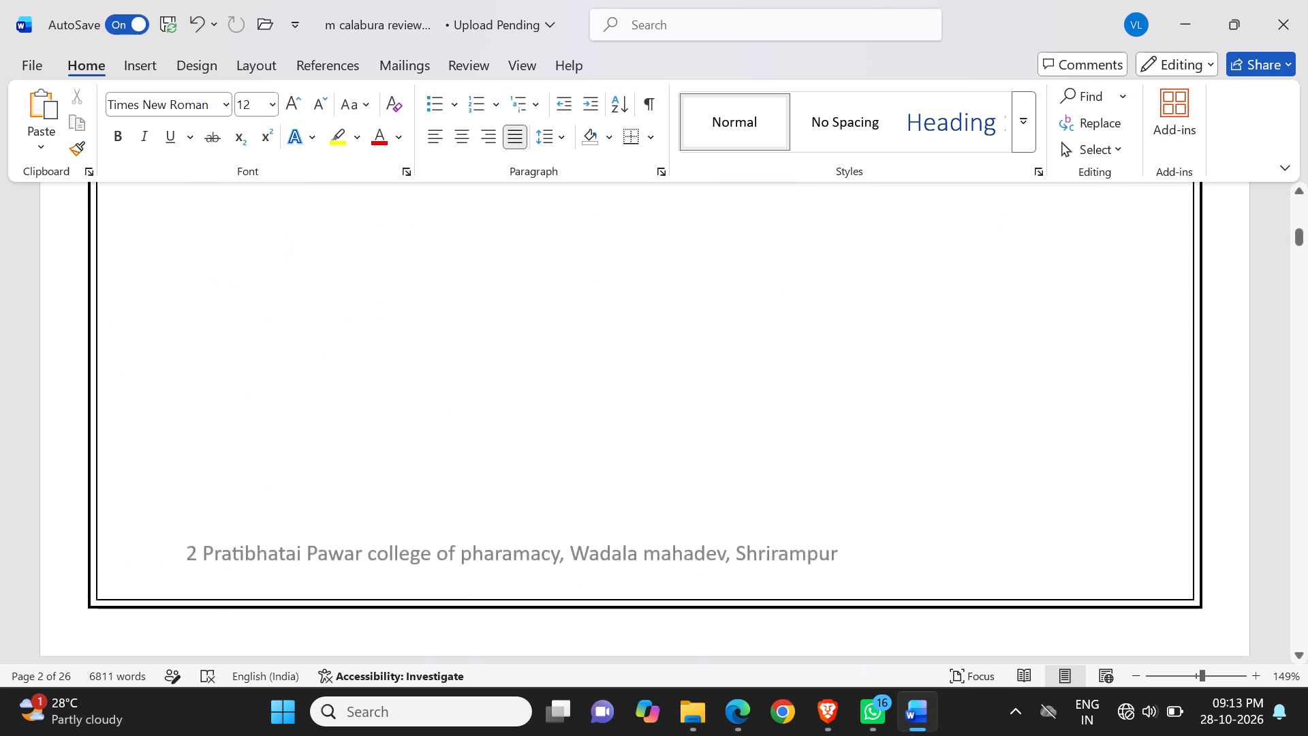
scroll(856, 659, down, 8)
scroll(899, 444, down, 2)
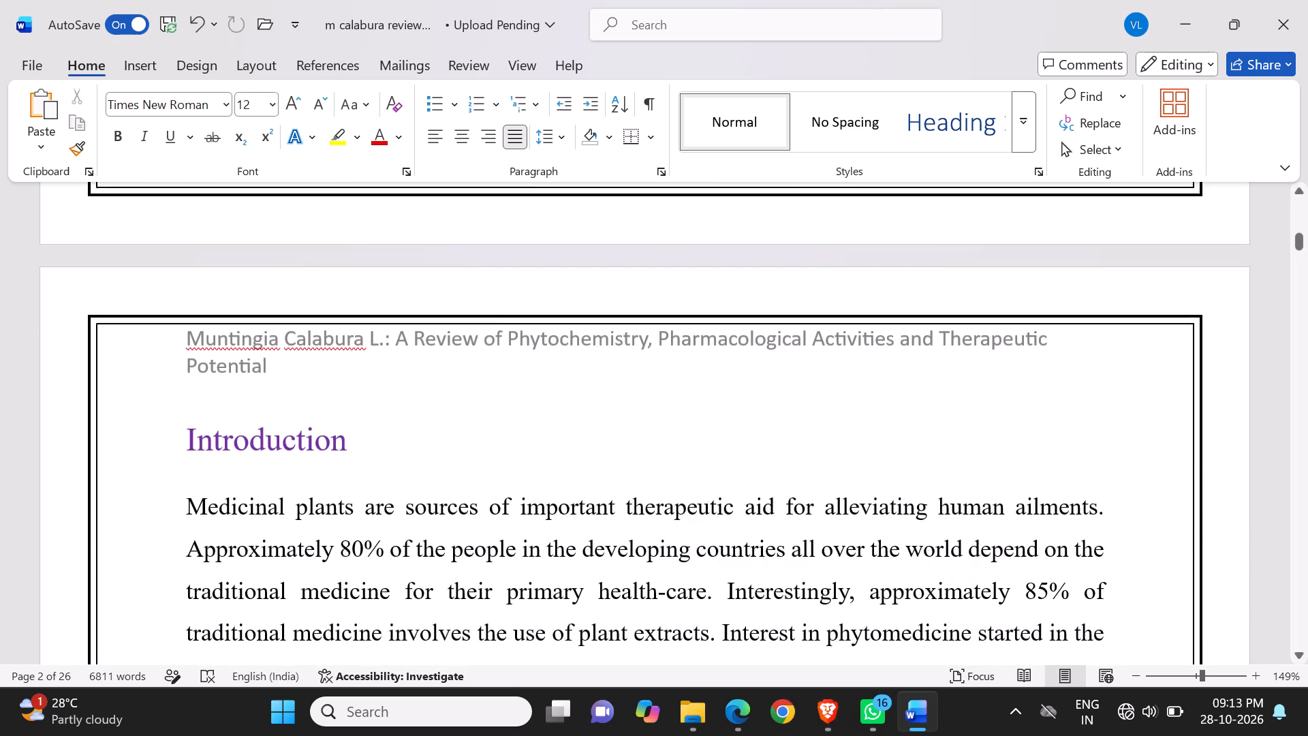
scroll(900, 444, down, 5)
scroll(889, 500, down, 9)
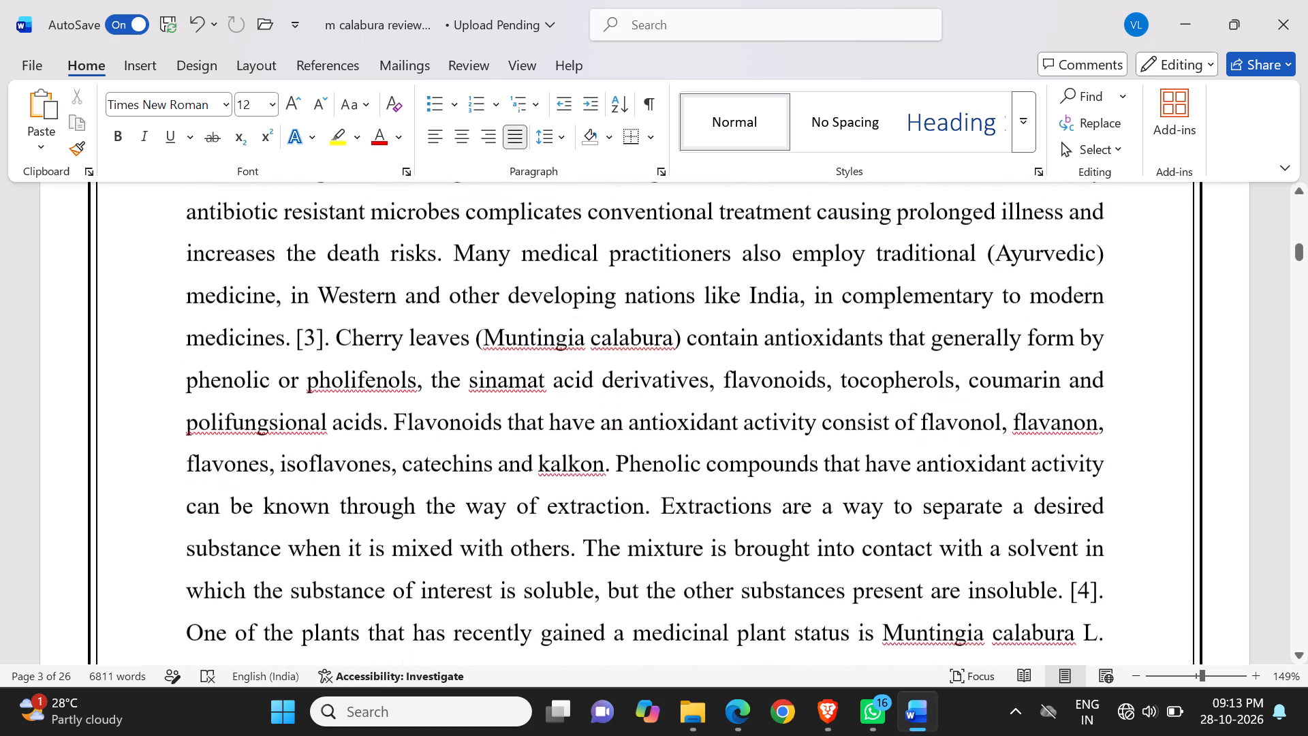
scroll(875, 541, down, 7)
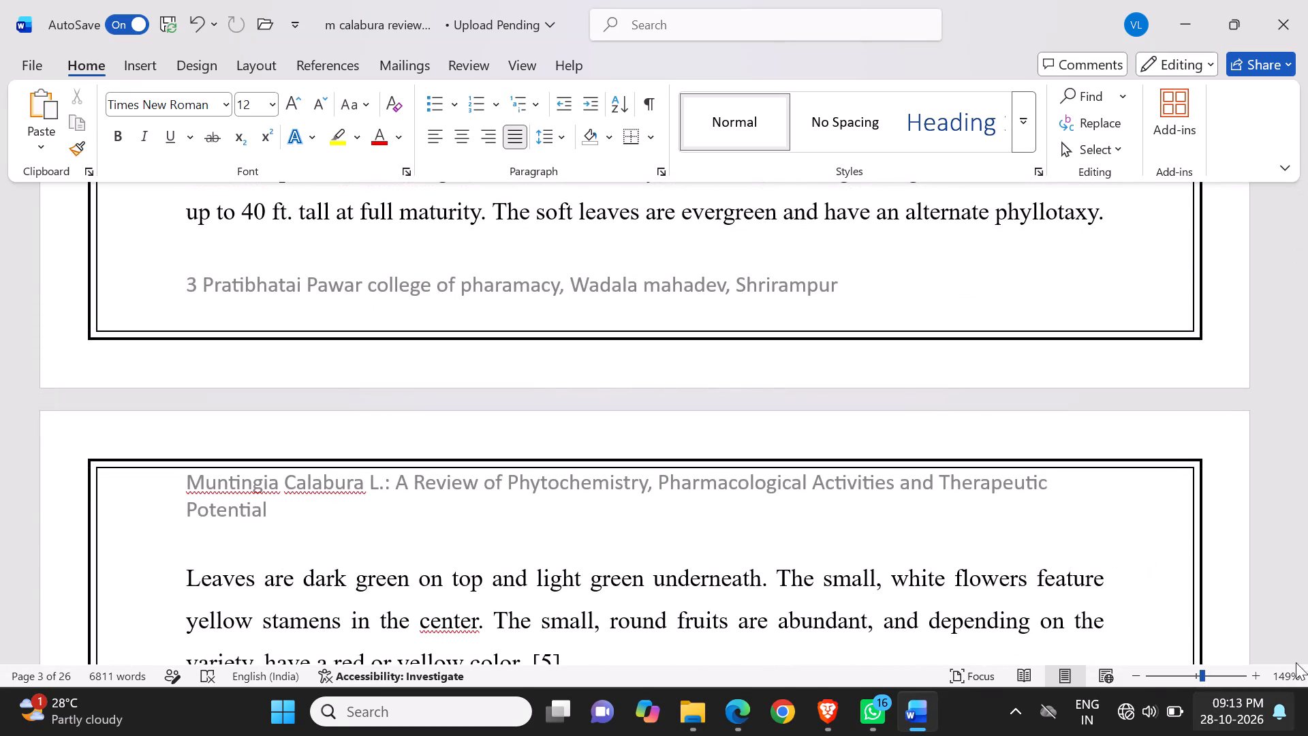
click(1297, 604)
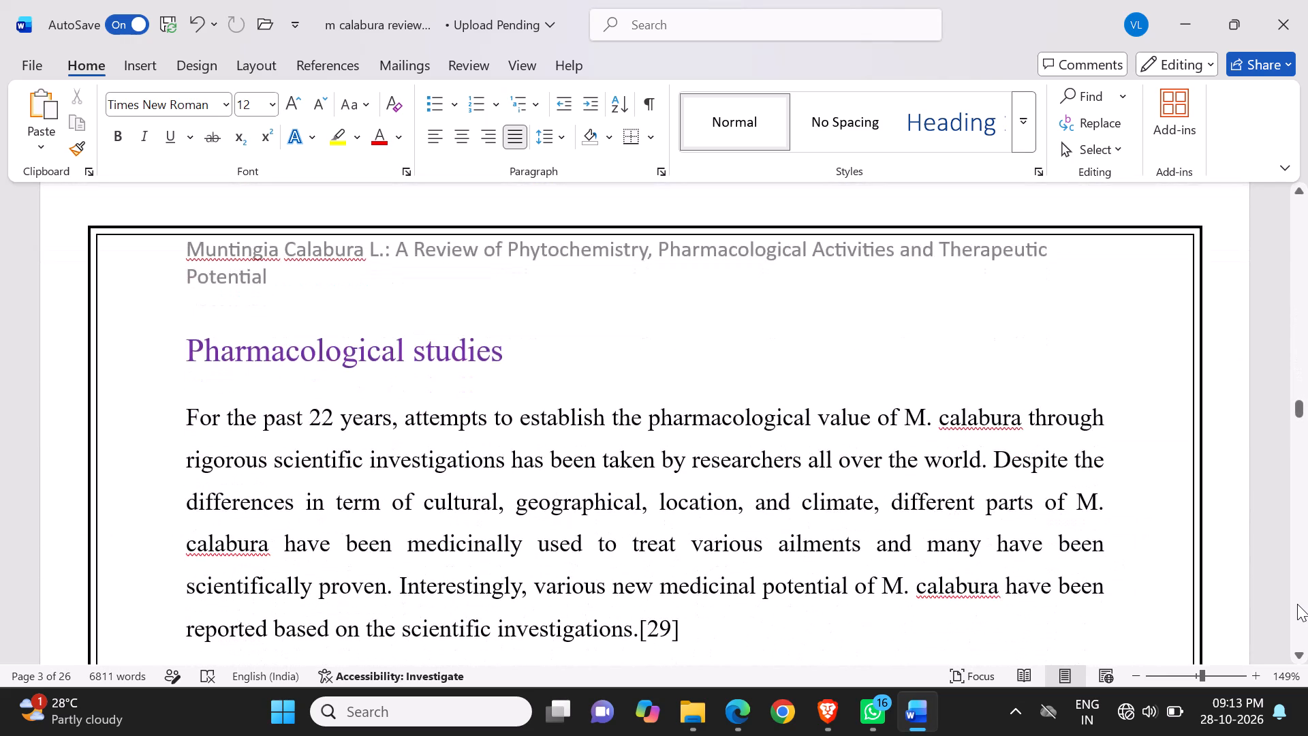
click(1297, 604)
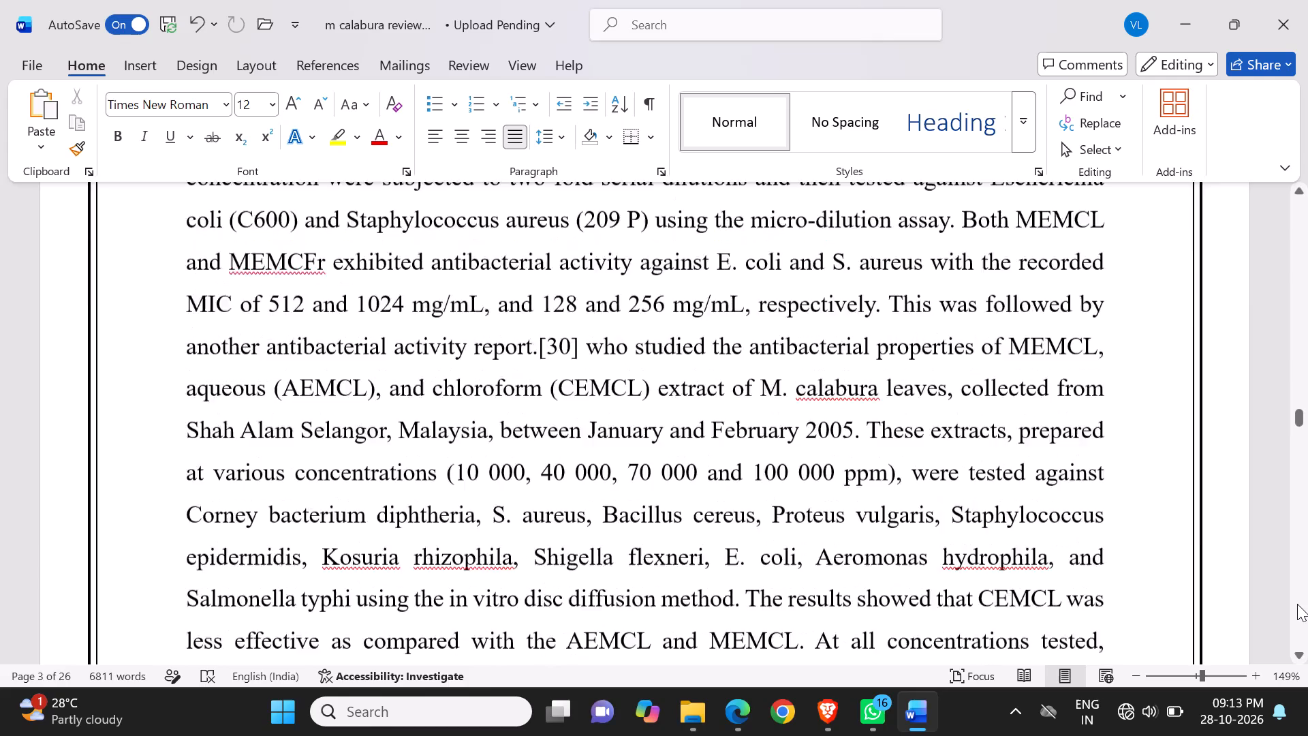
scroll(1297, 604, down, 6)
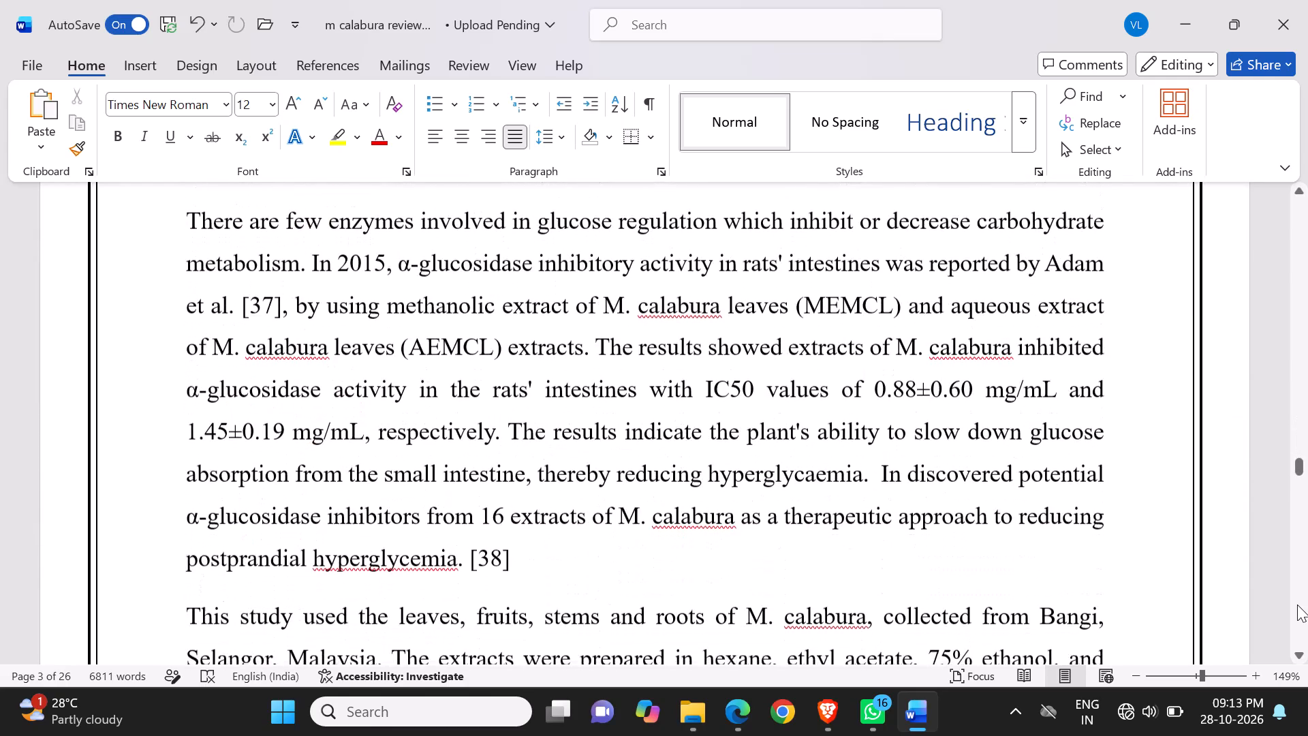
click(1197, 675)
scroll(1209, 572, down, 5)
scroll(1210, 570, down, 20)
scroll(1210, 570, down, 12)
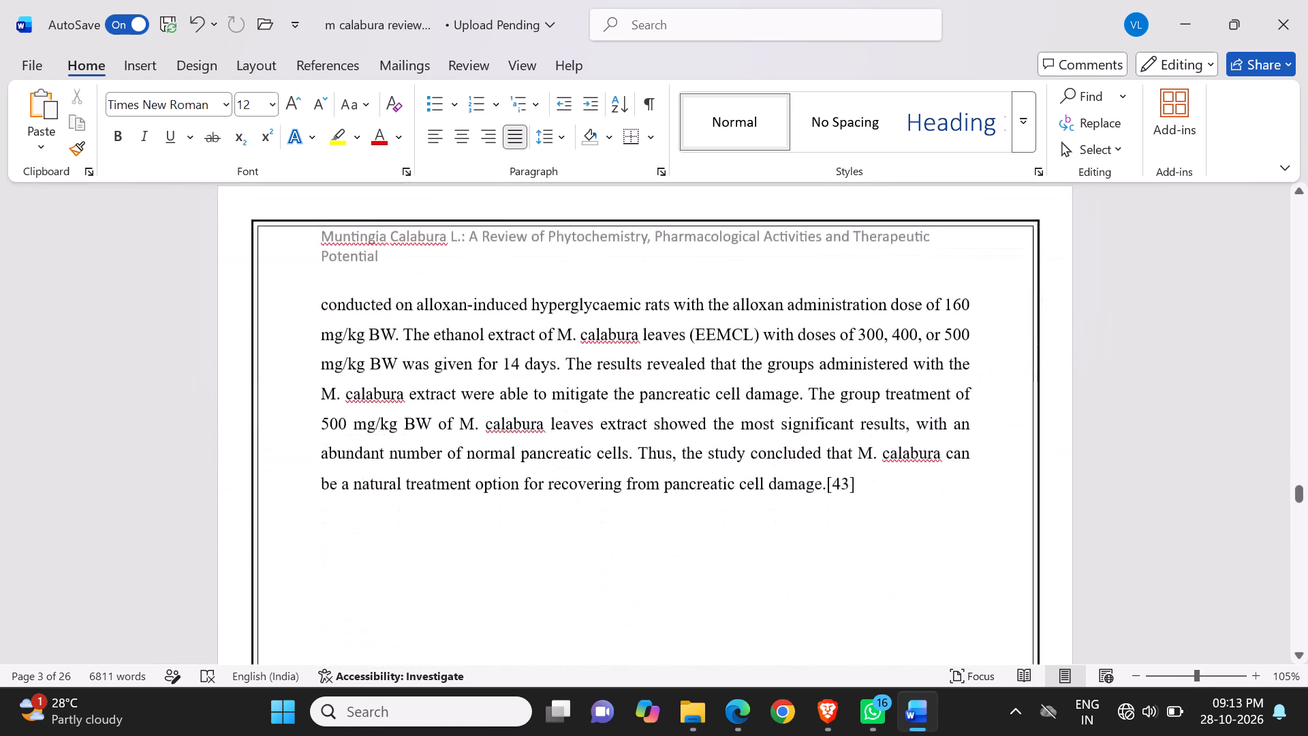
scroll(1209, 582, down, 5)
scroll(1209, 583, down, 18)
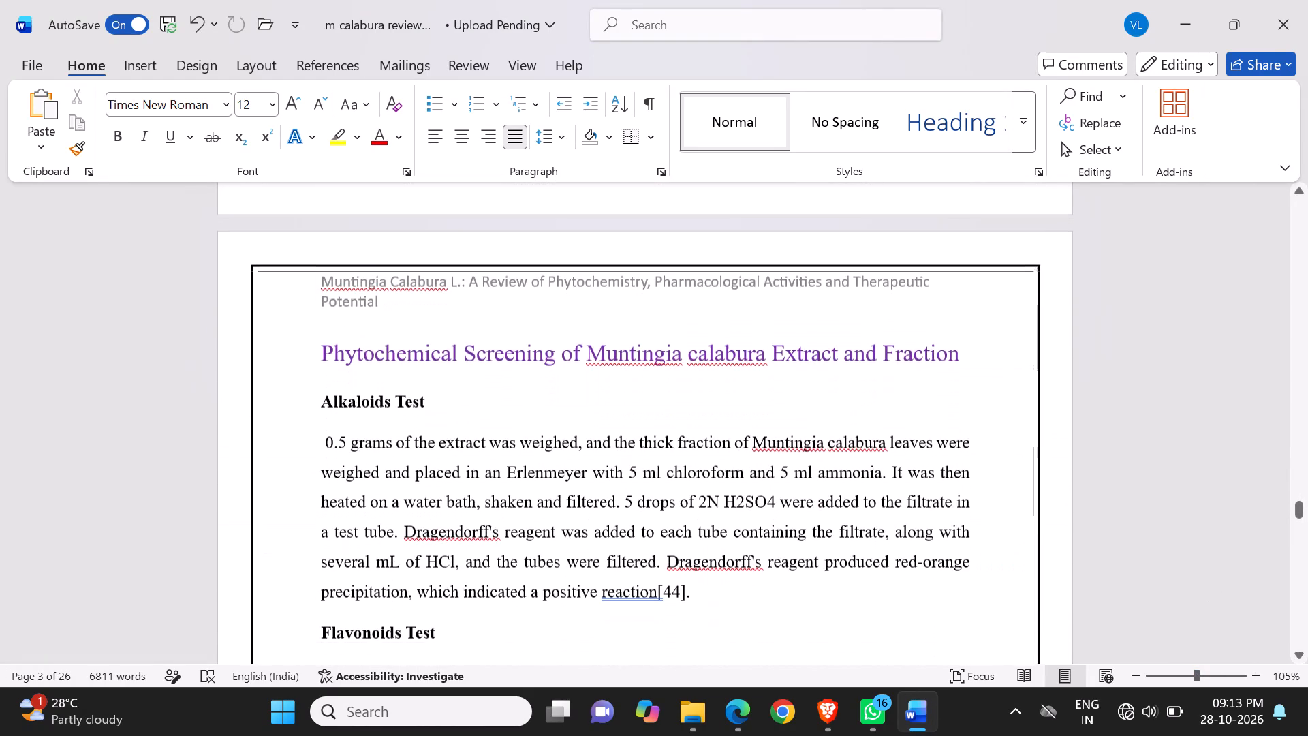
click(1303, 596)
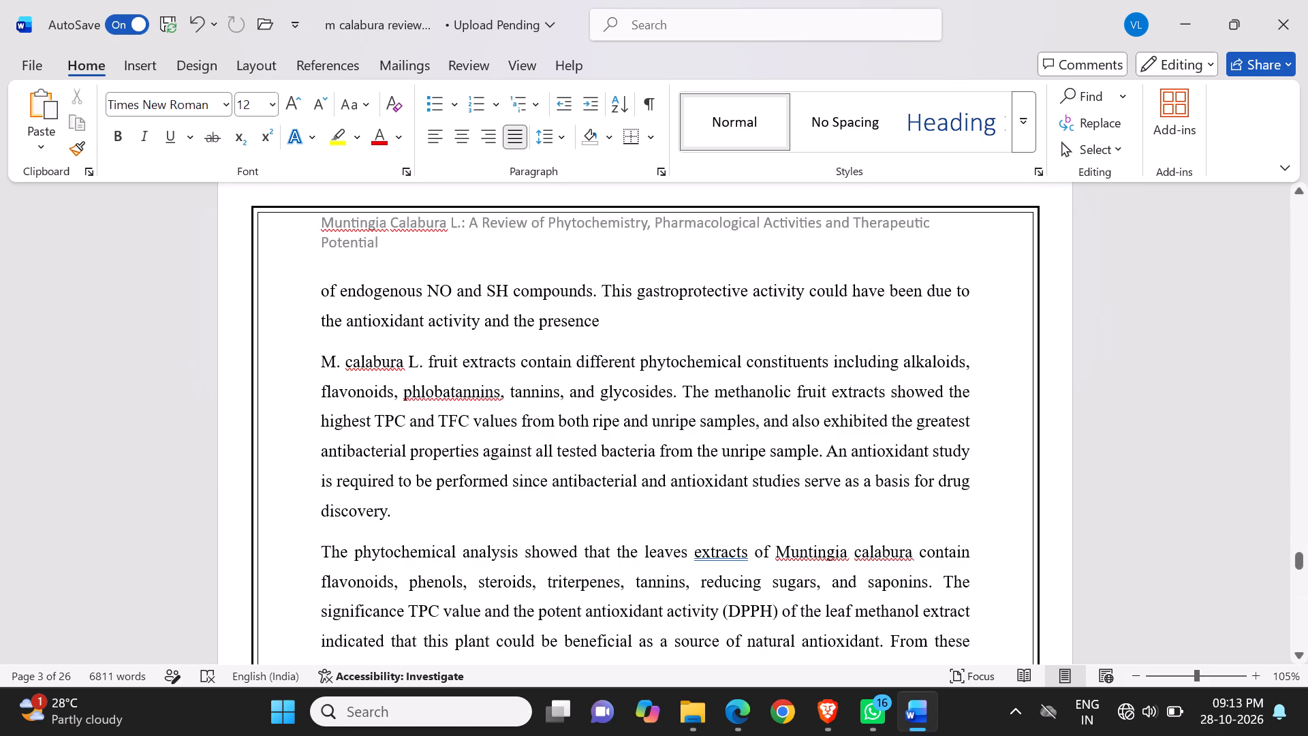
scroll(1240, 574, down, 4)
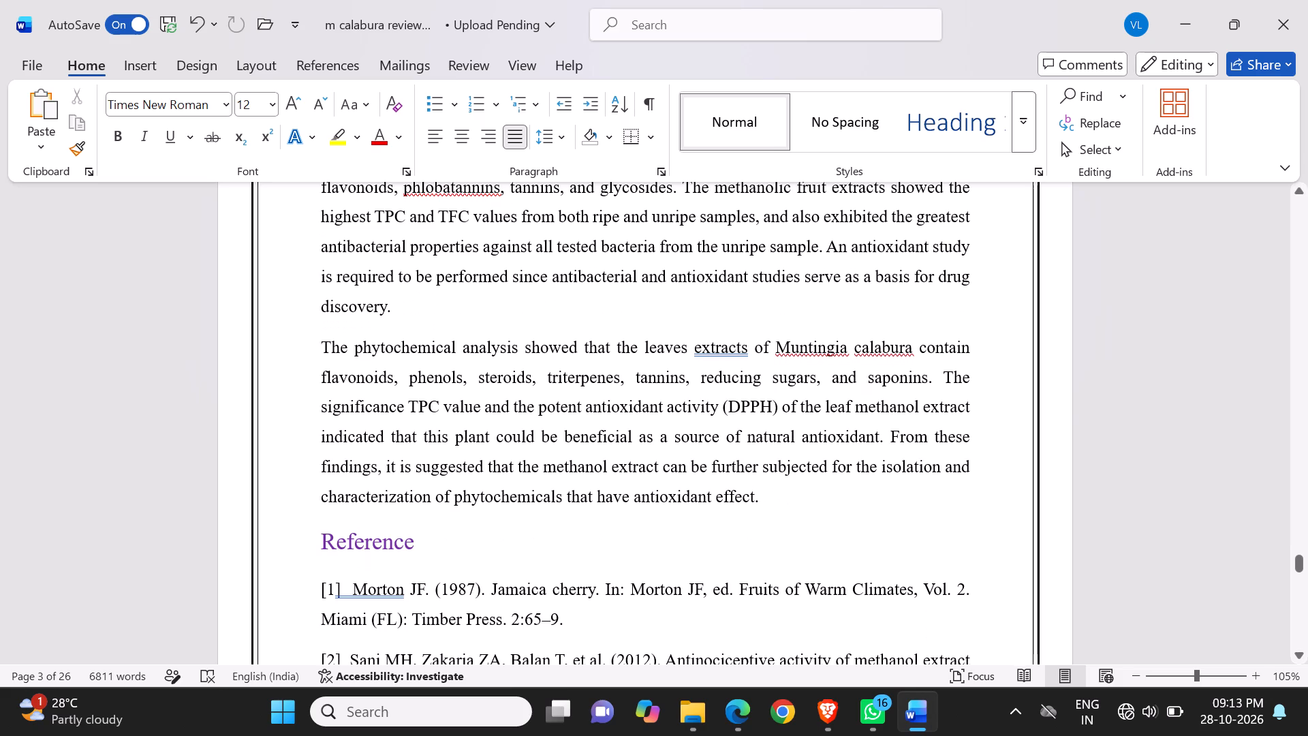
Go back through the Conclusion section from its closing paragraphs to its heading and examine its text.
scroll(1239, 574, up, 2)
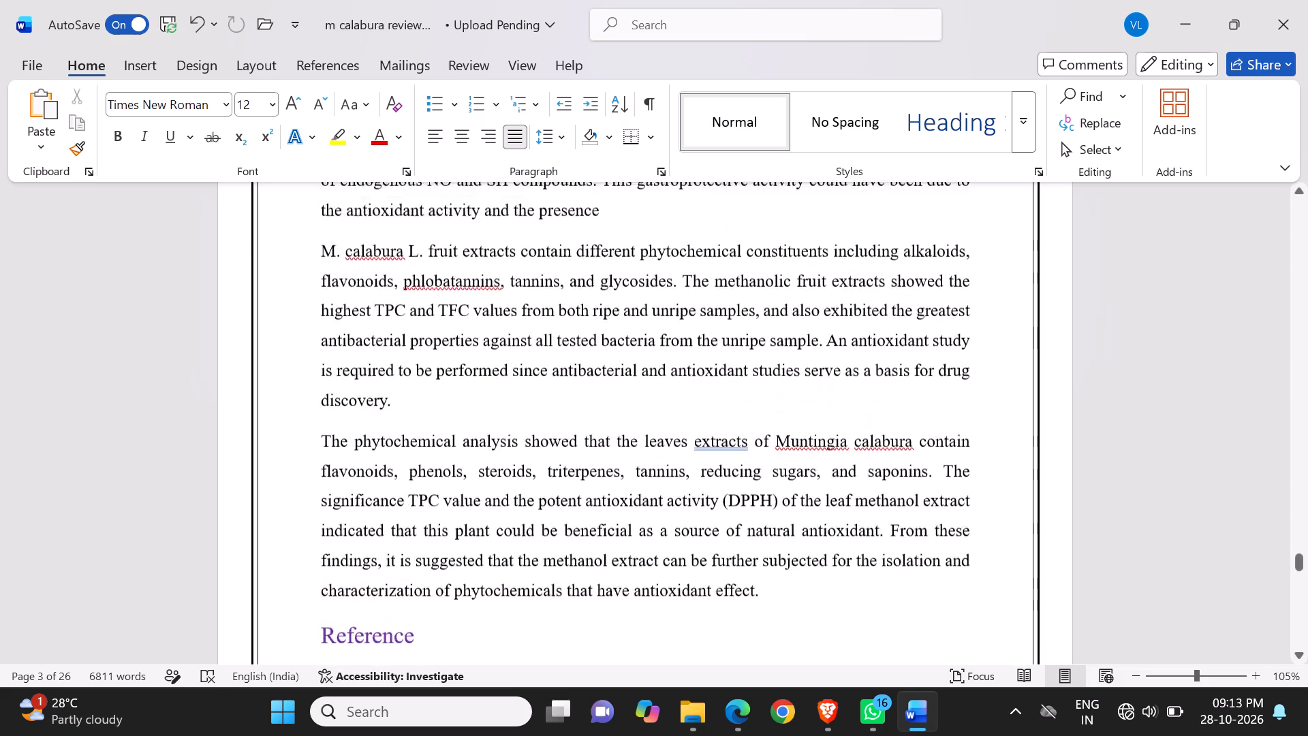
scroll(1239, 574, up, 15)
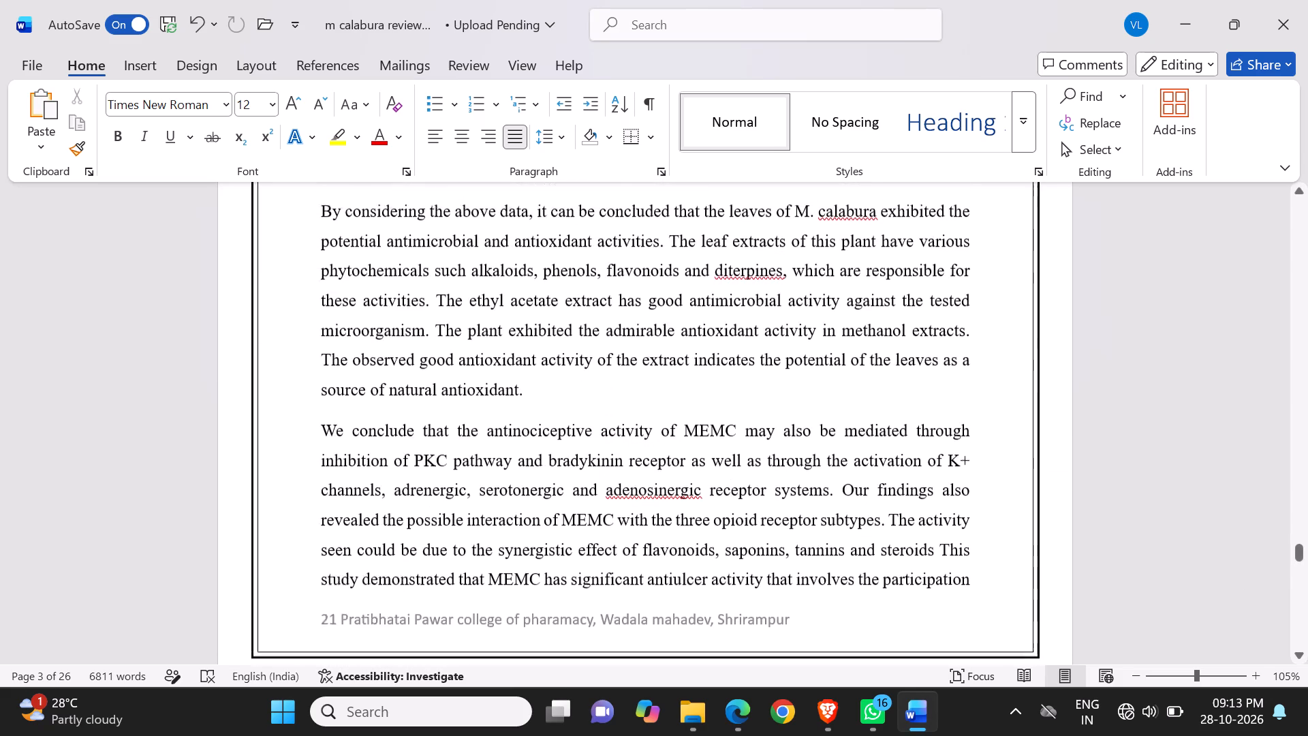
scroll(1238, 574, up, 11)
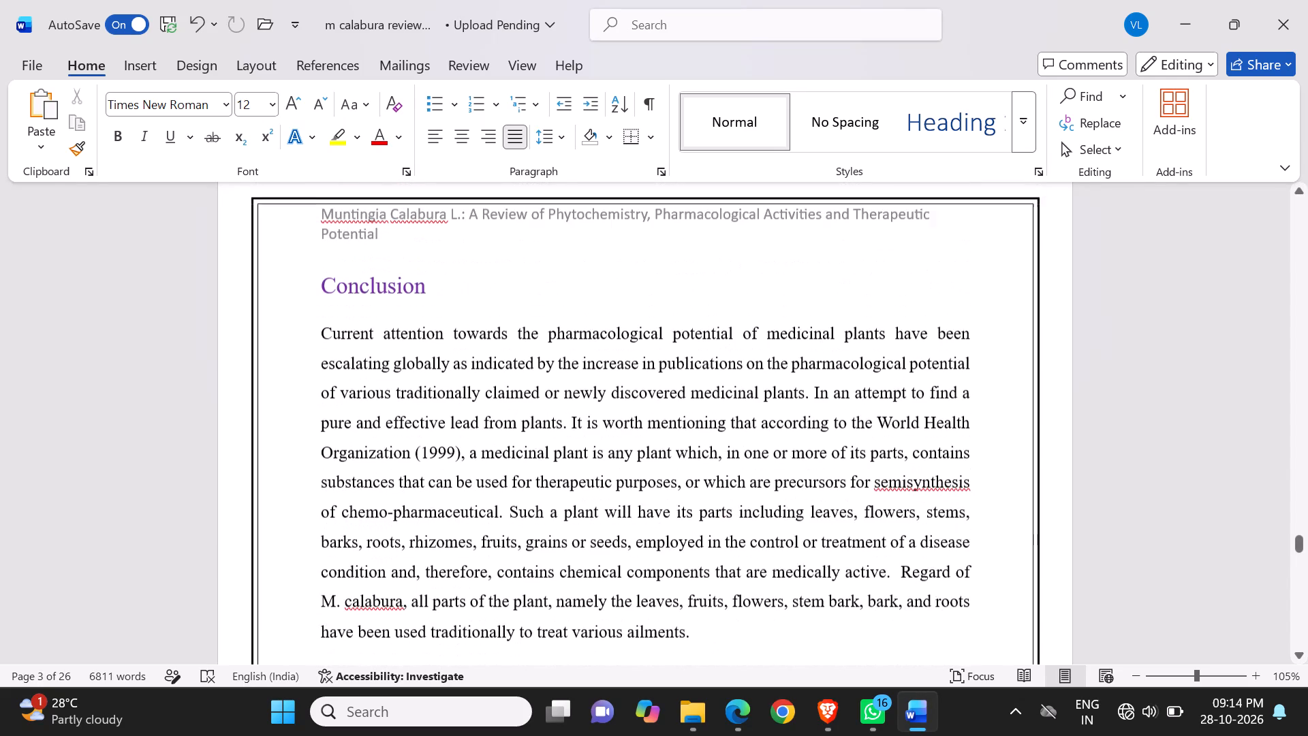
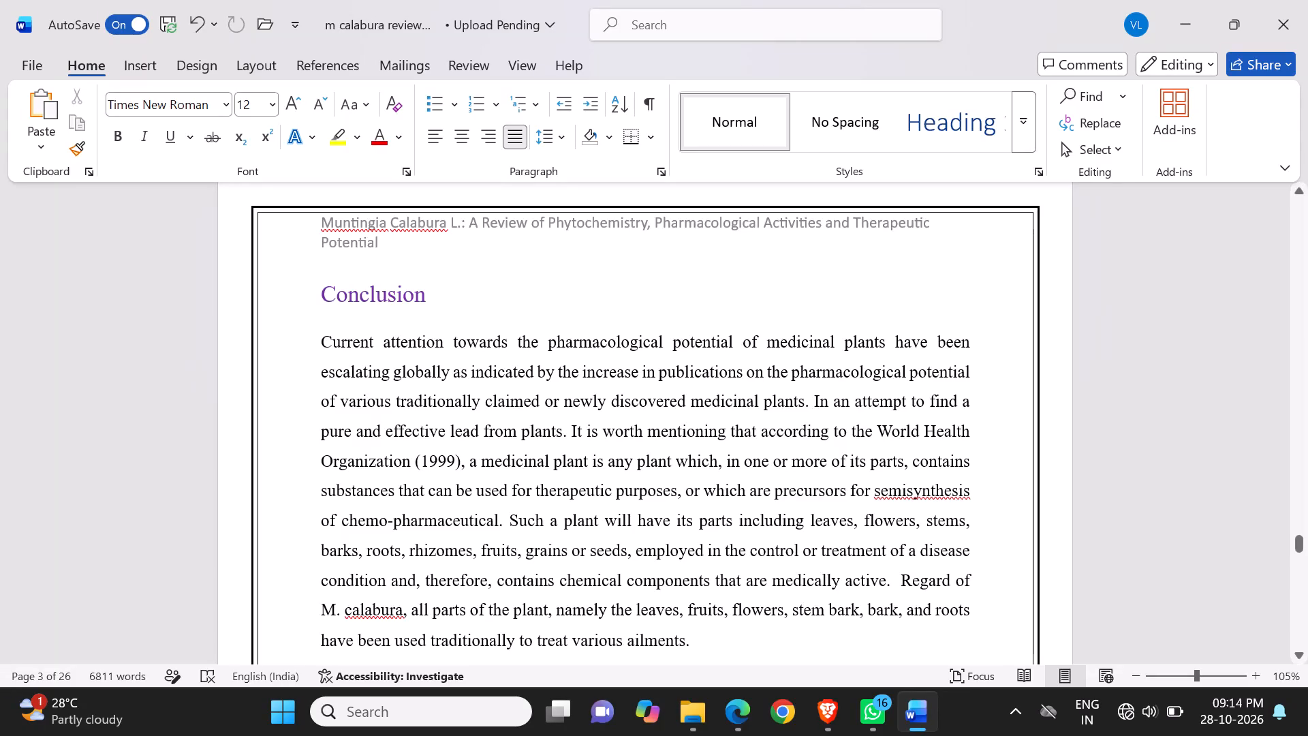
Cut the Conclusion text from "of endogenous NO and SH compounds" through the fruit extracts paragraph ending in "drug discovery.".
scroll(730, 414, down, 9)
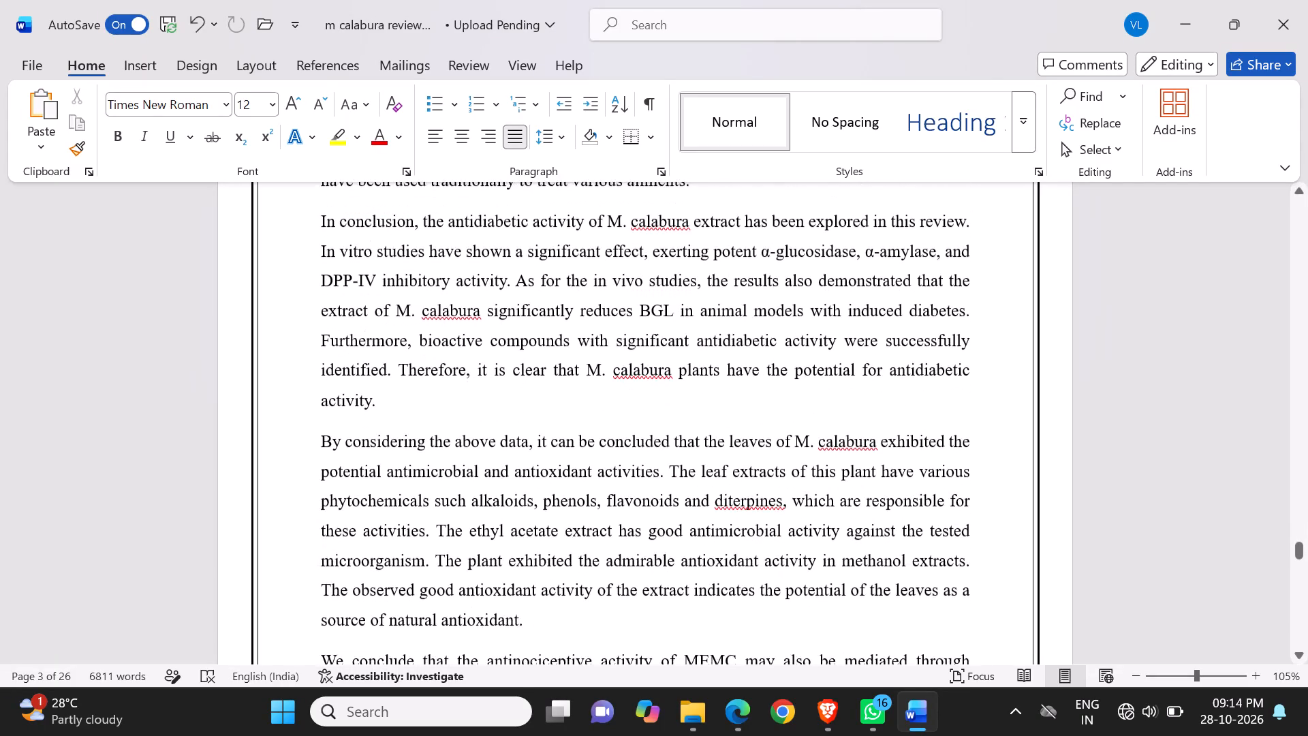
scroll(701, 504, down, 3)
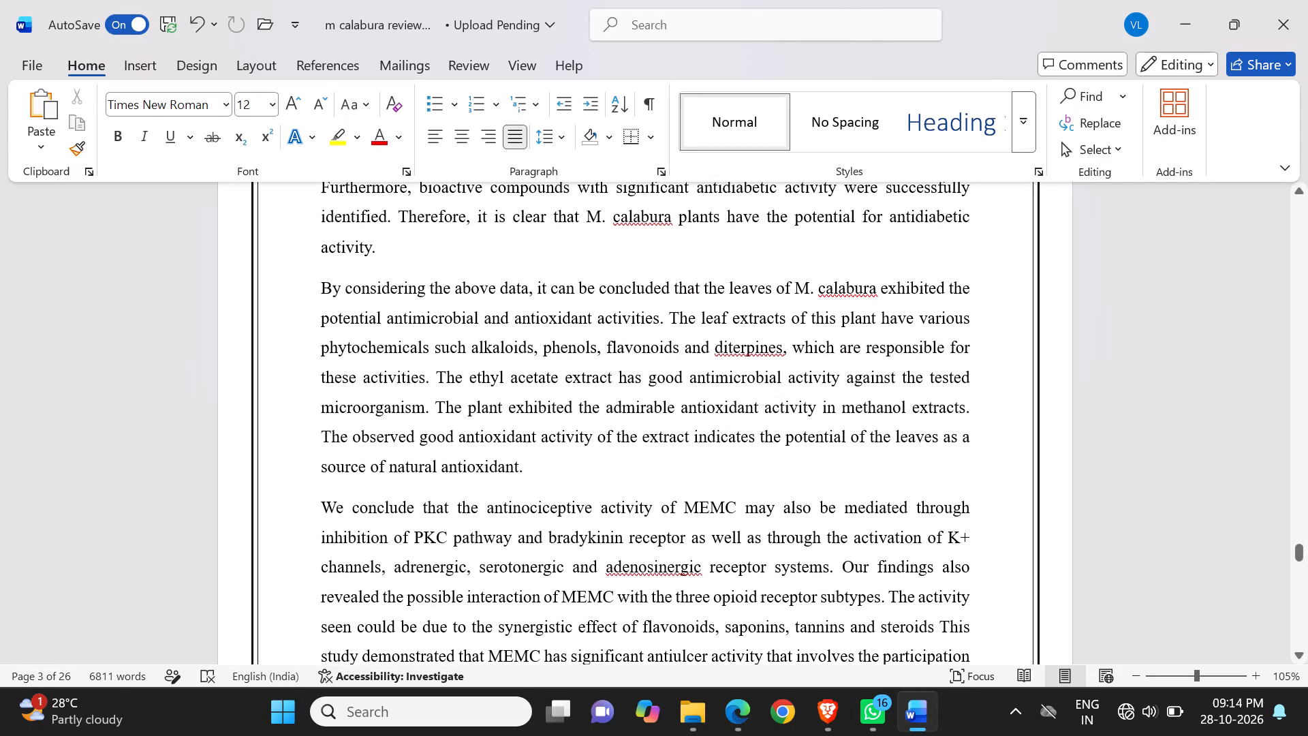
scroll(570, 425, down, 11)
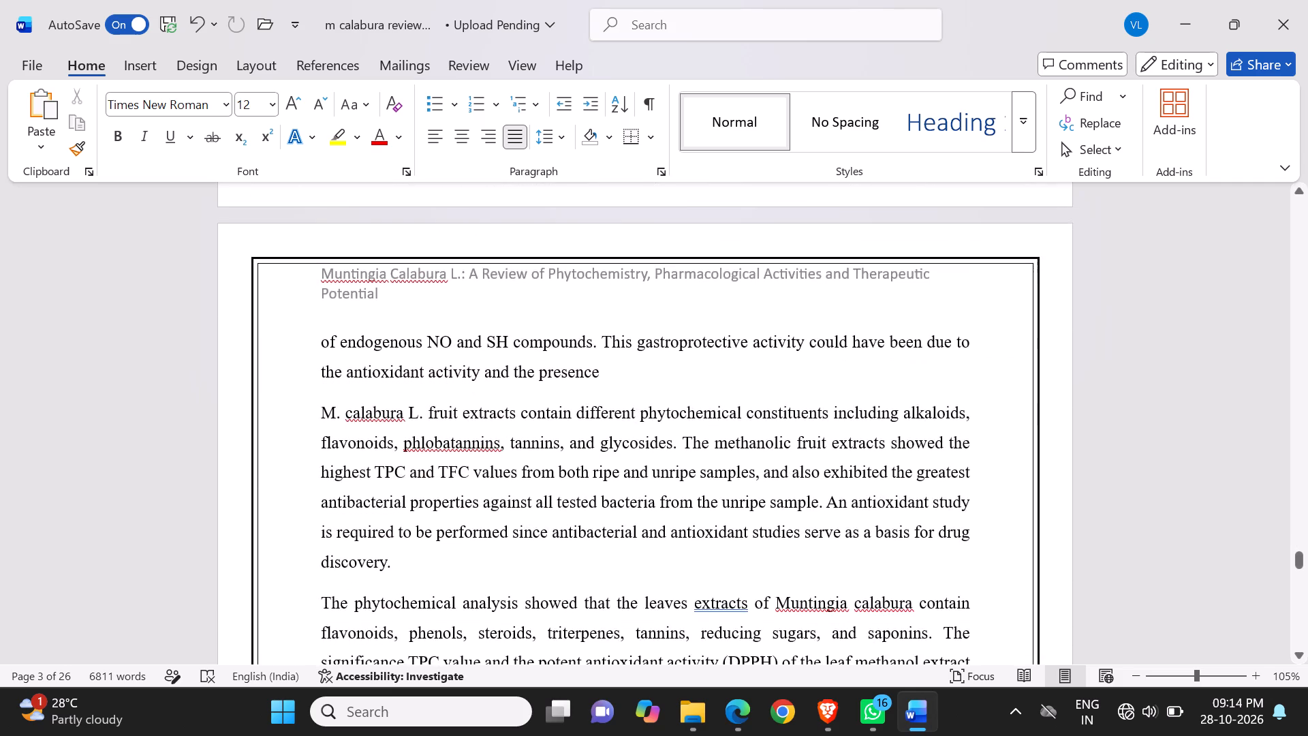
scroll(556, 452, down, 4)
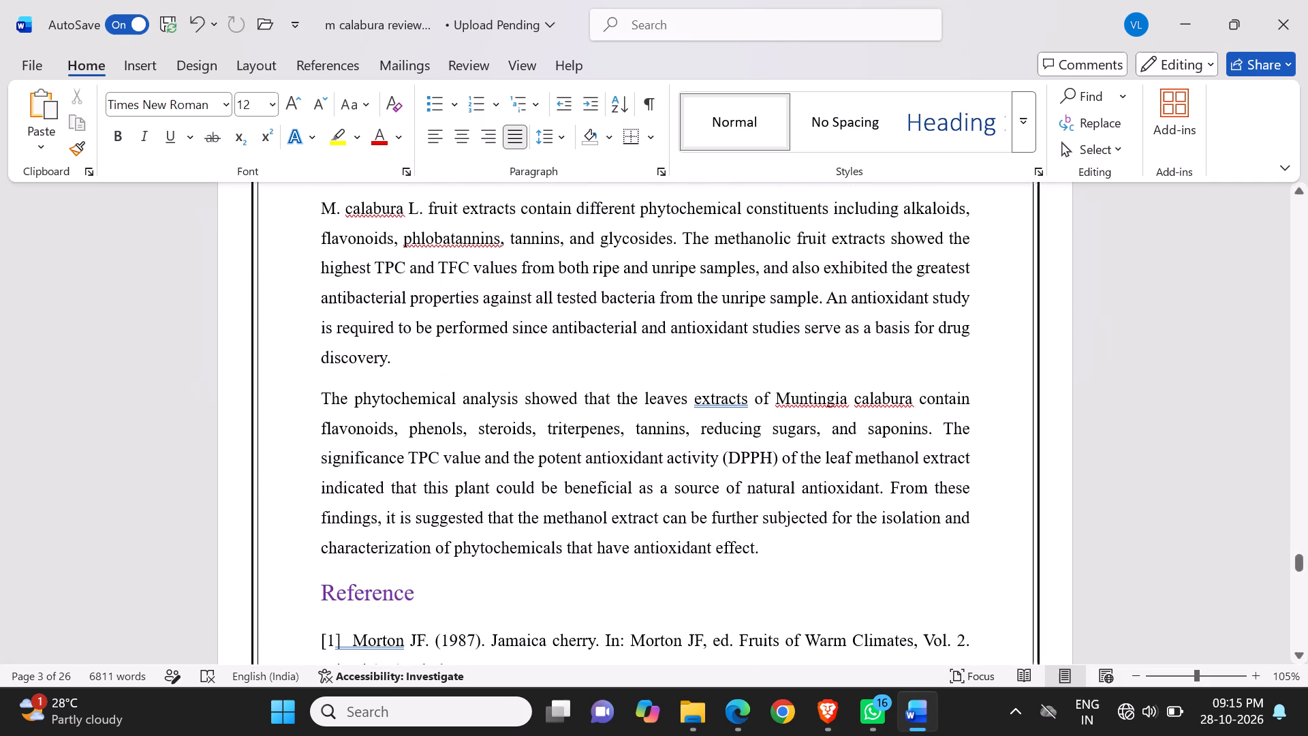
scroll(548, 453, up, 3)
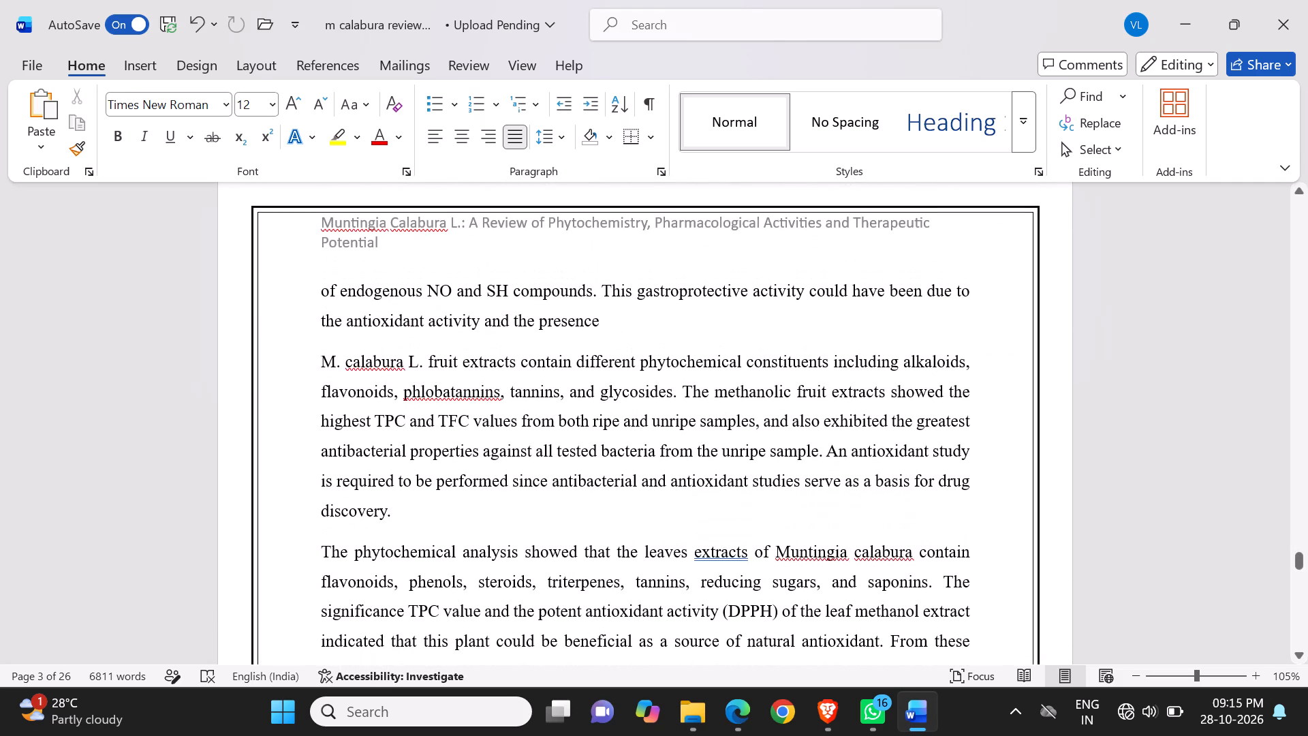
drag(323, 280, 461, 325)
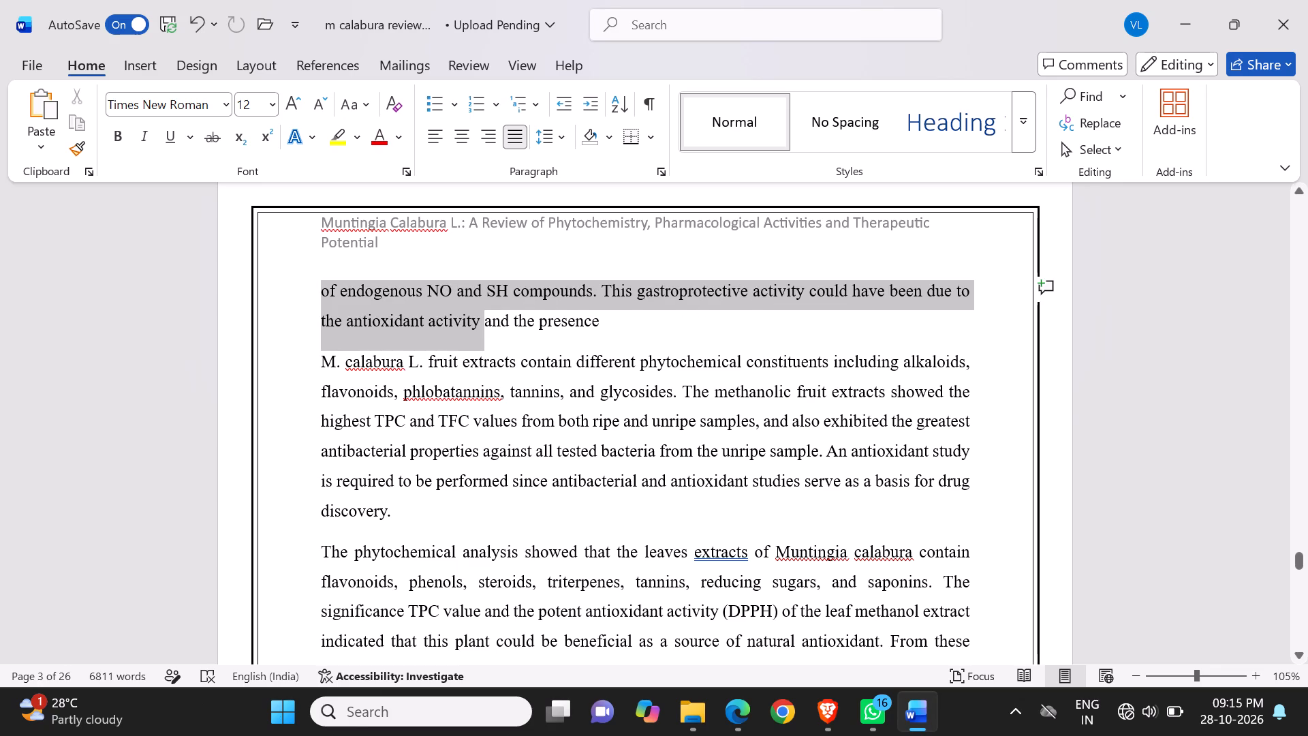
drag(461, 325, 639, 493)
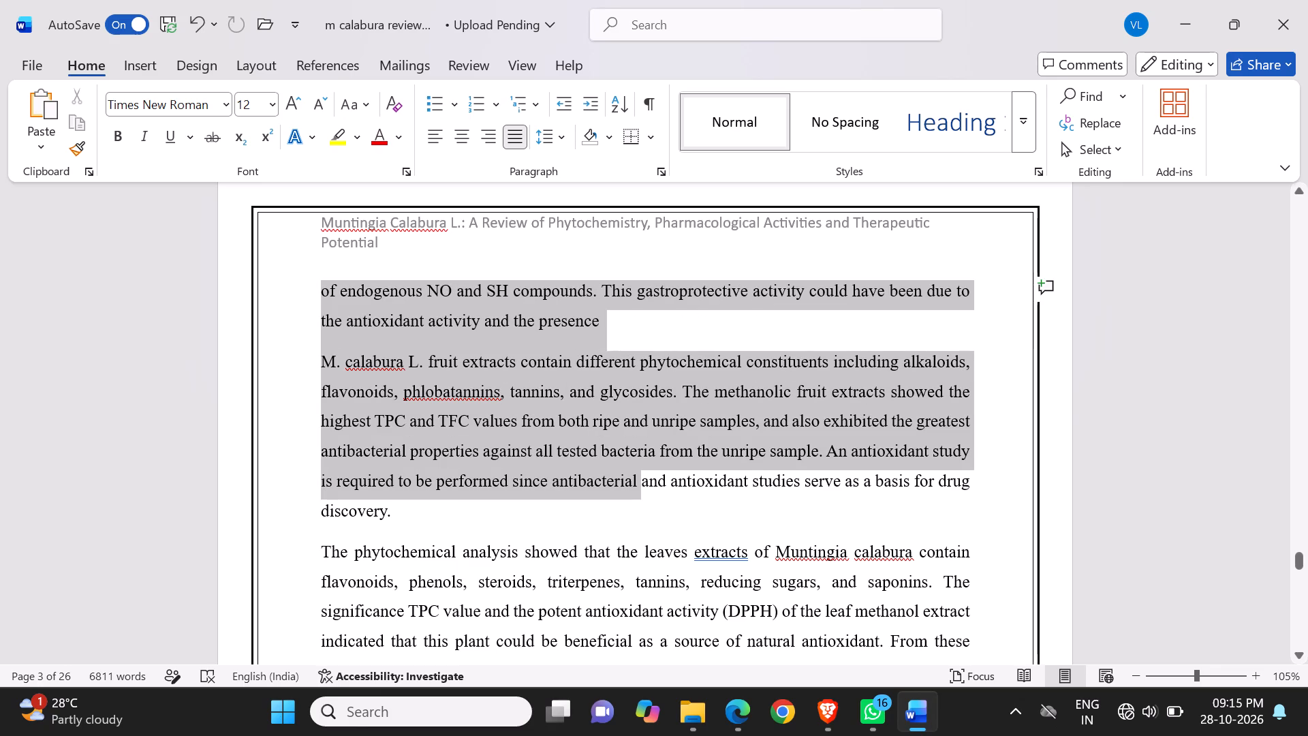
drag(639, 493, 644, 506)
right_click(552, 472)
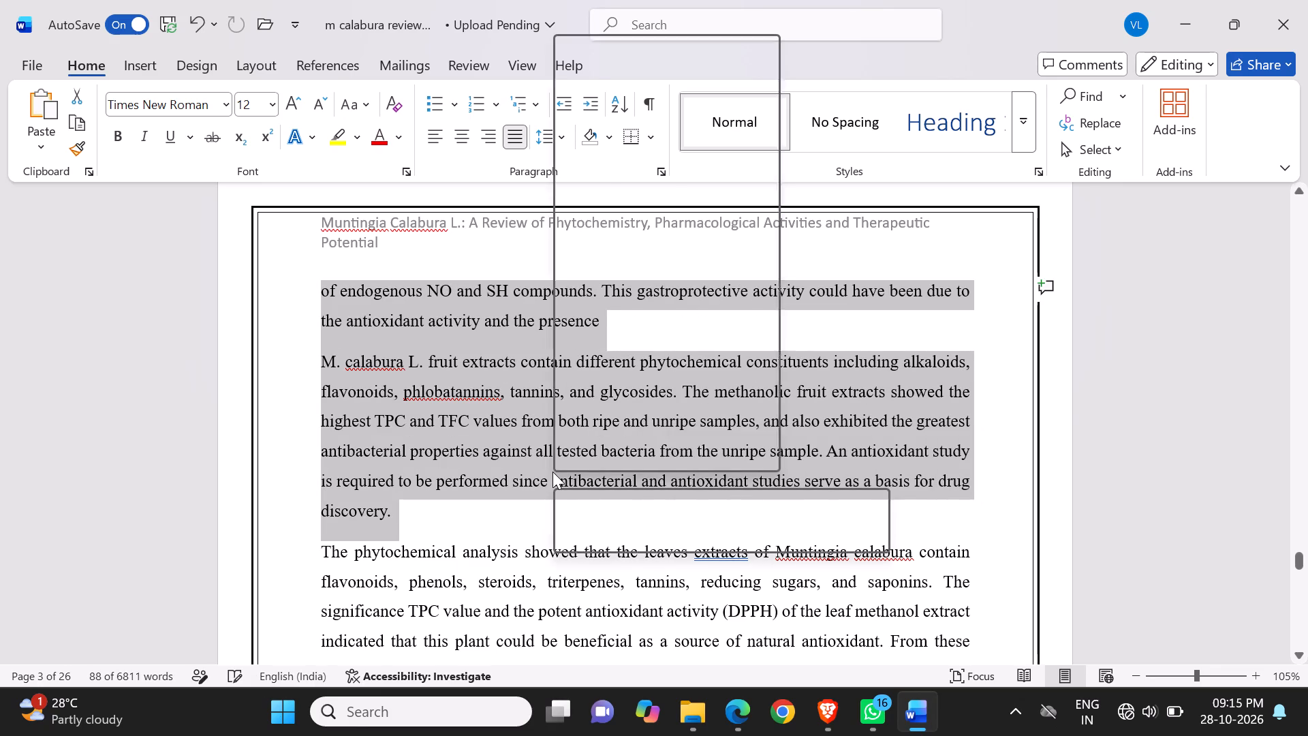
click(632, 85)
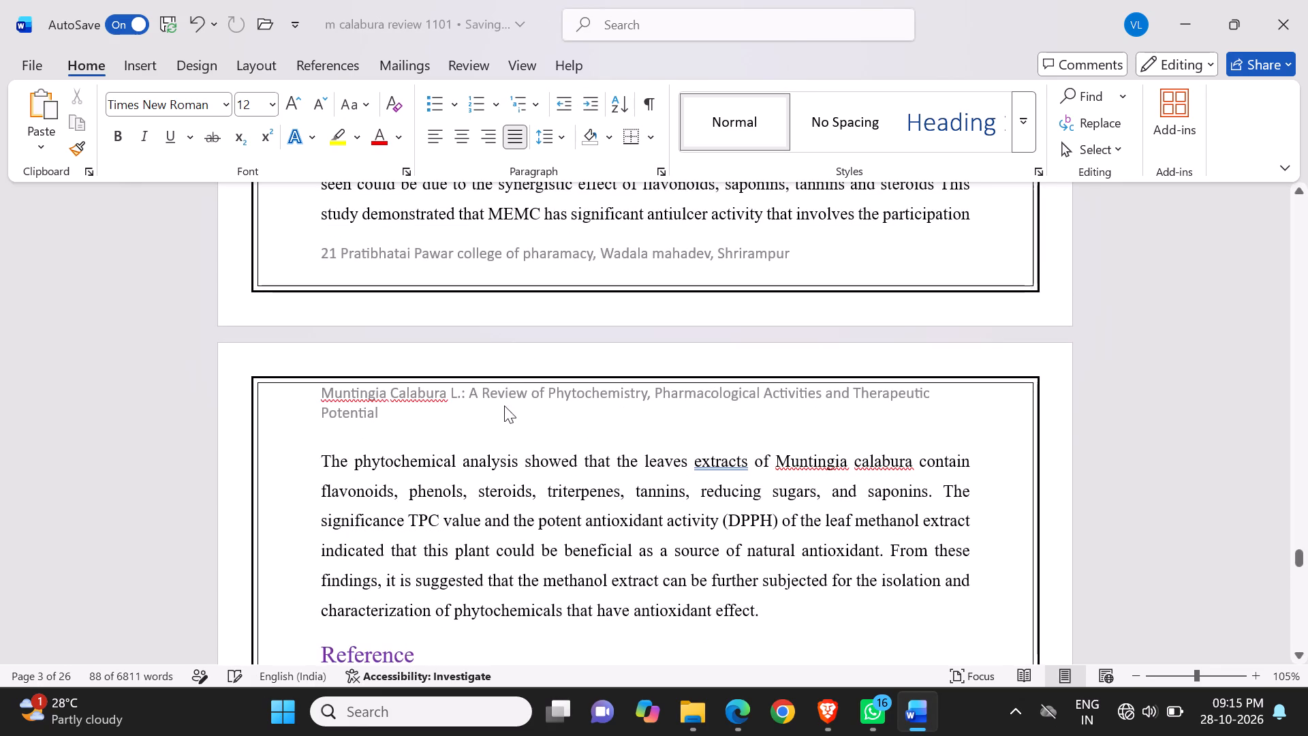
Cut the paragraph beginning "The phytochemical analysis showed" directly above the Reference heading.
scroll(492, 433, down, 2)
drag(323, 357, 506, 438)
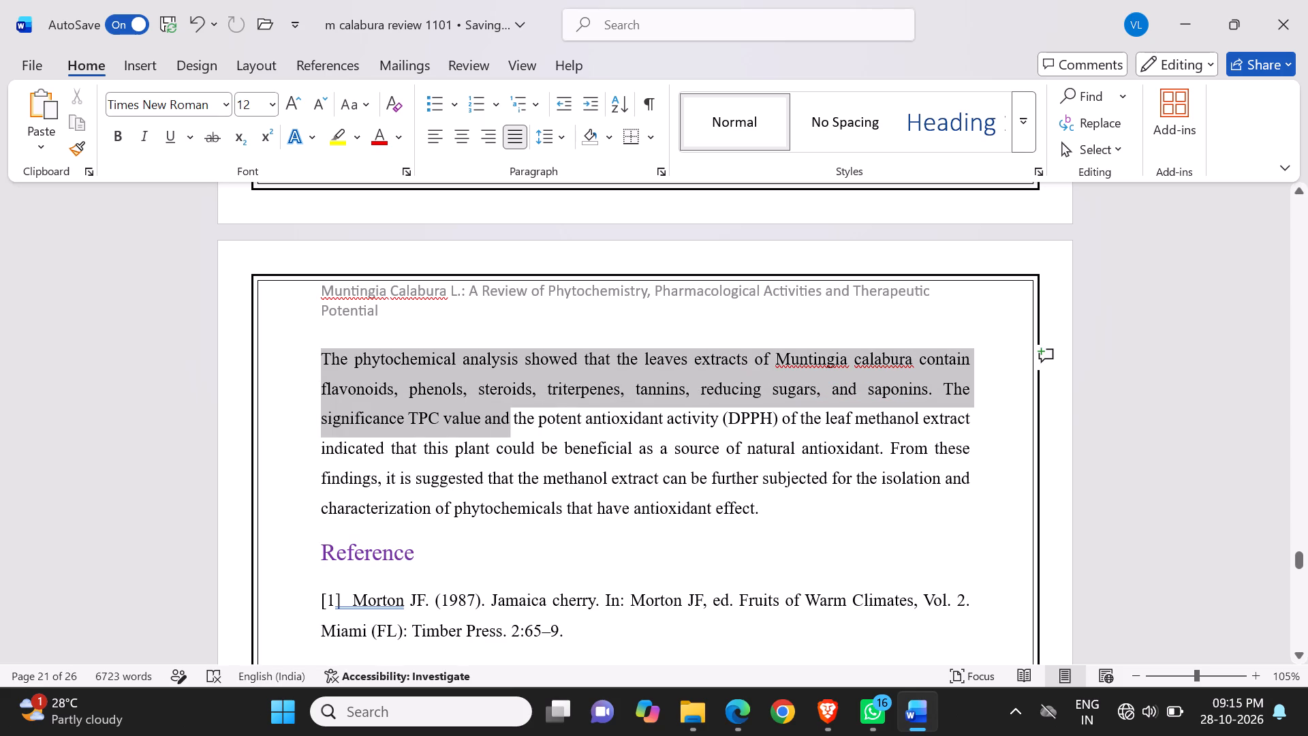
drag(506, 438, 729, 536)
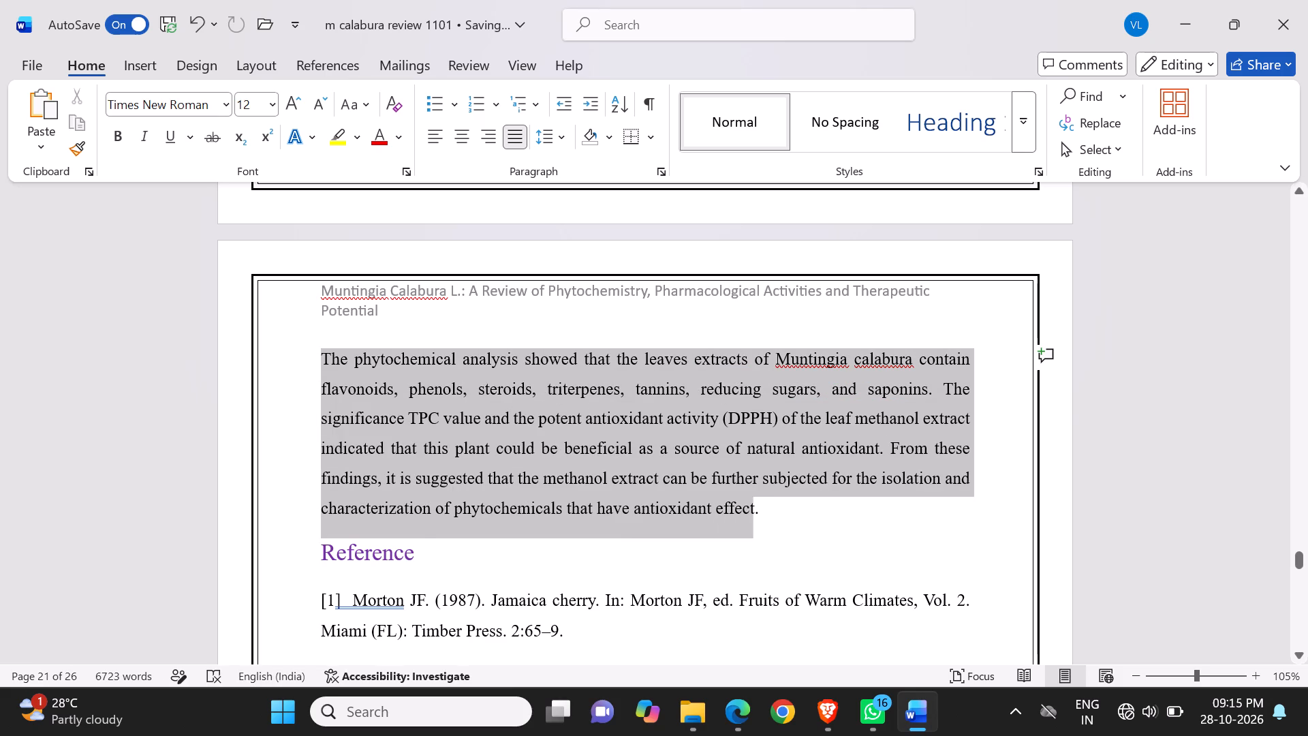
drag(729, 536, 748, 543)
click(736, 542)
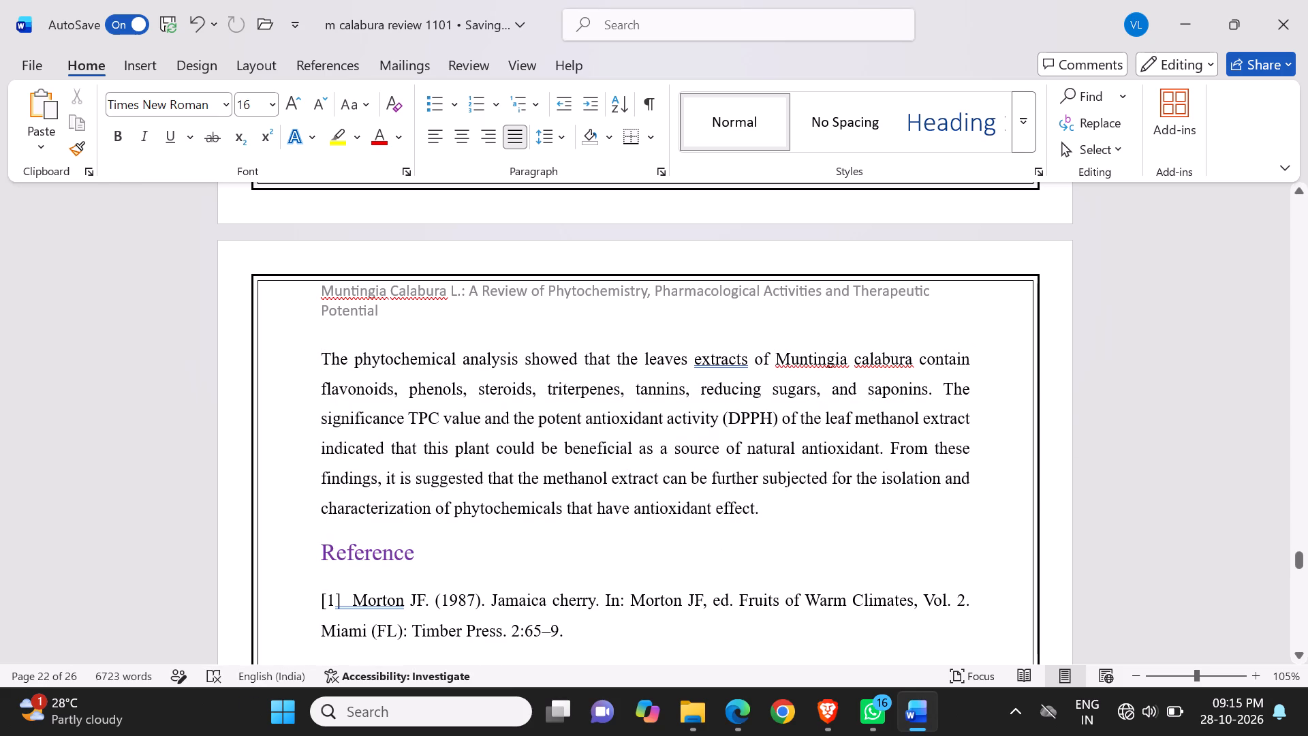
drag(324, 362, 729, 542)
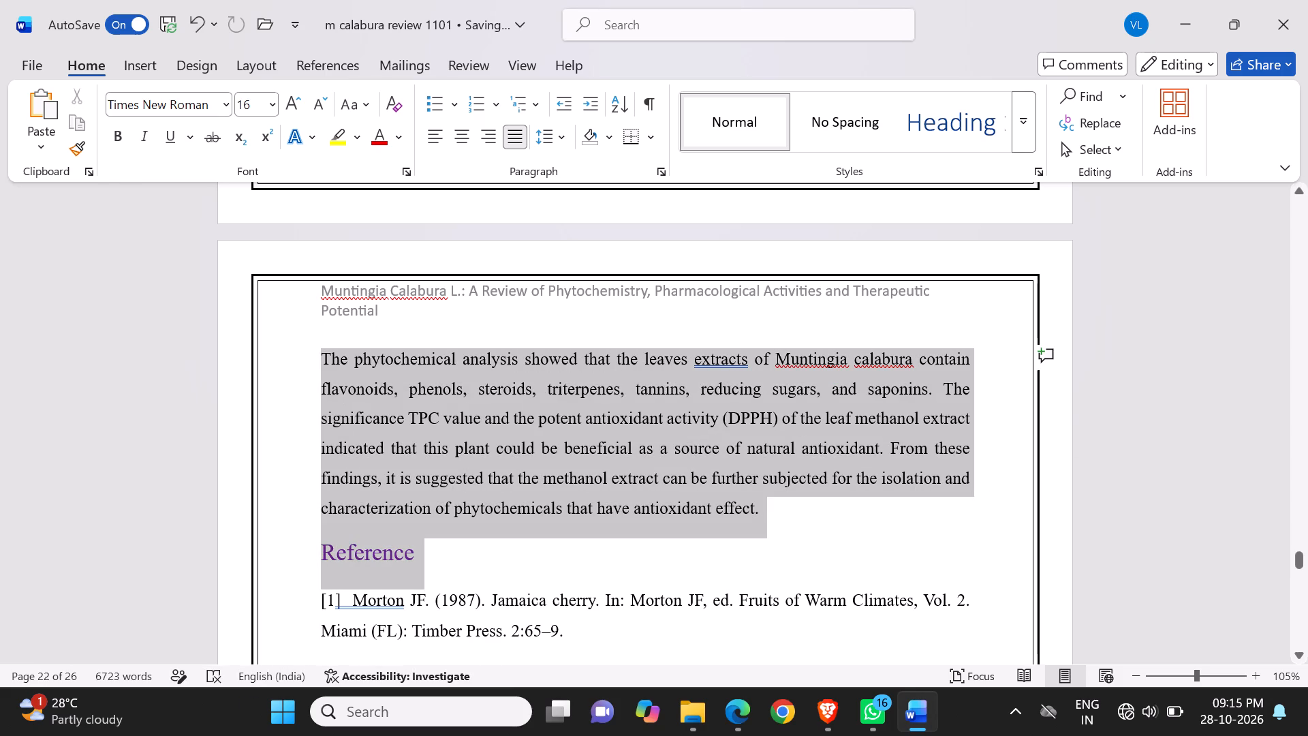
drag(729, 542, 808, 506)
right_click(680, 500)
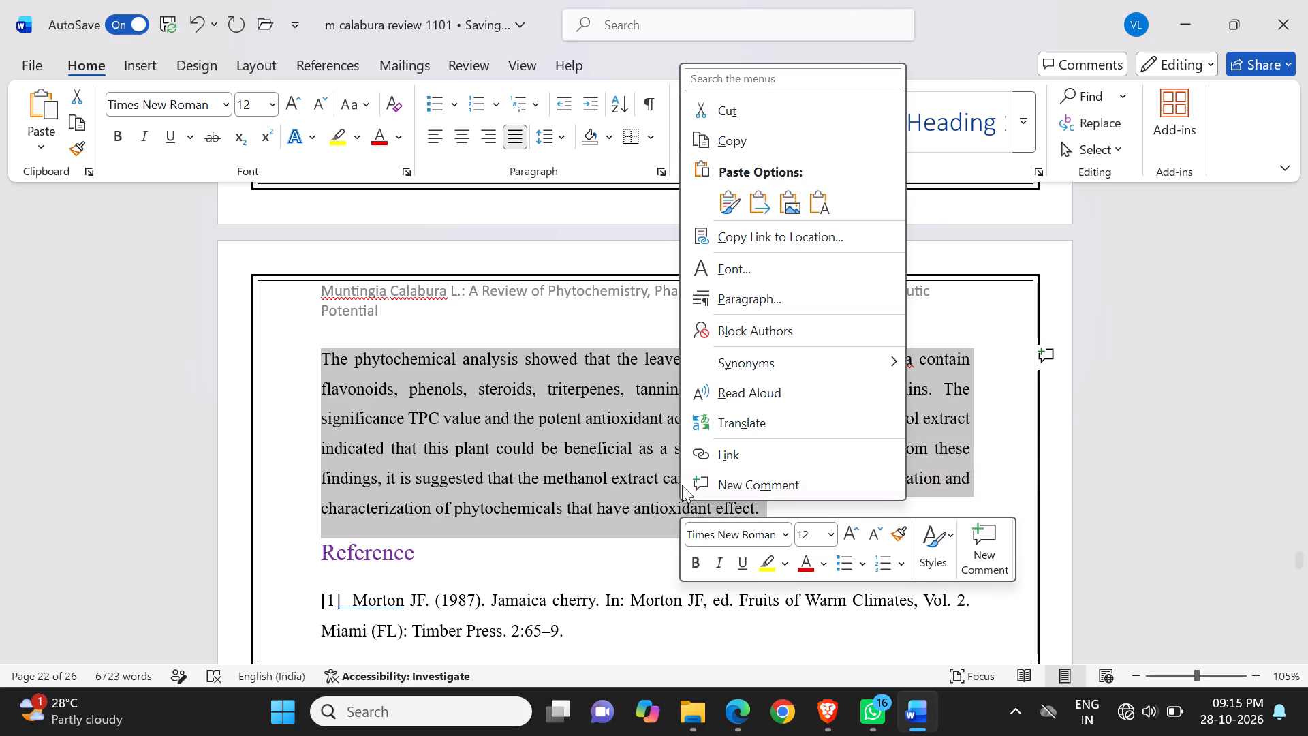
click(733, 113)
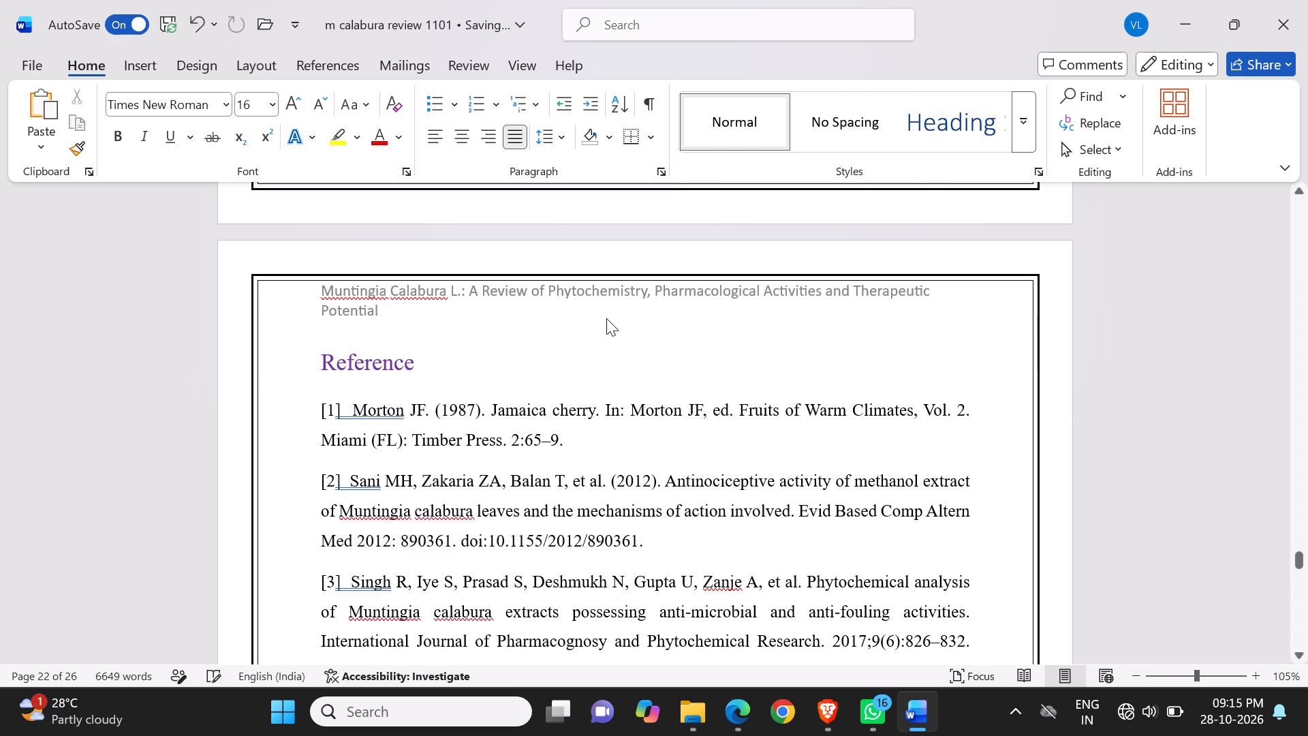
Cut the Conclusion paragraph beginning "We conclude that the antinociceptive activity of MEMC" through "involves the participation.".
scroll(606, 318, up, 19)
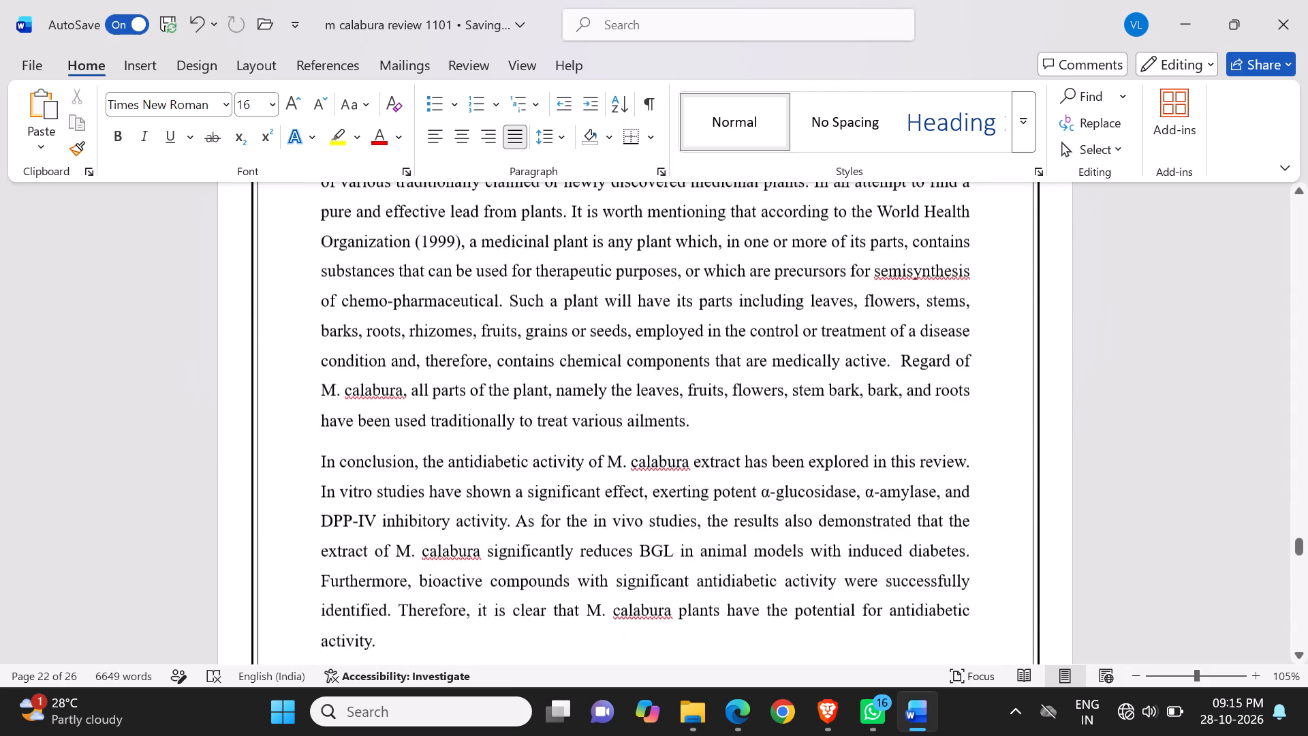
scroll(606, 320, up, 4)
scroll(604, 323, down, 6)
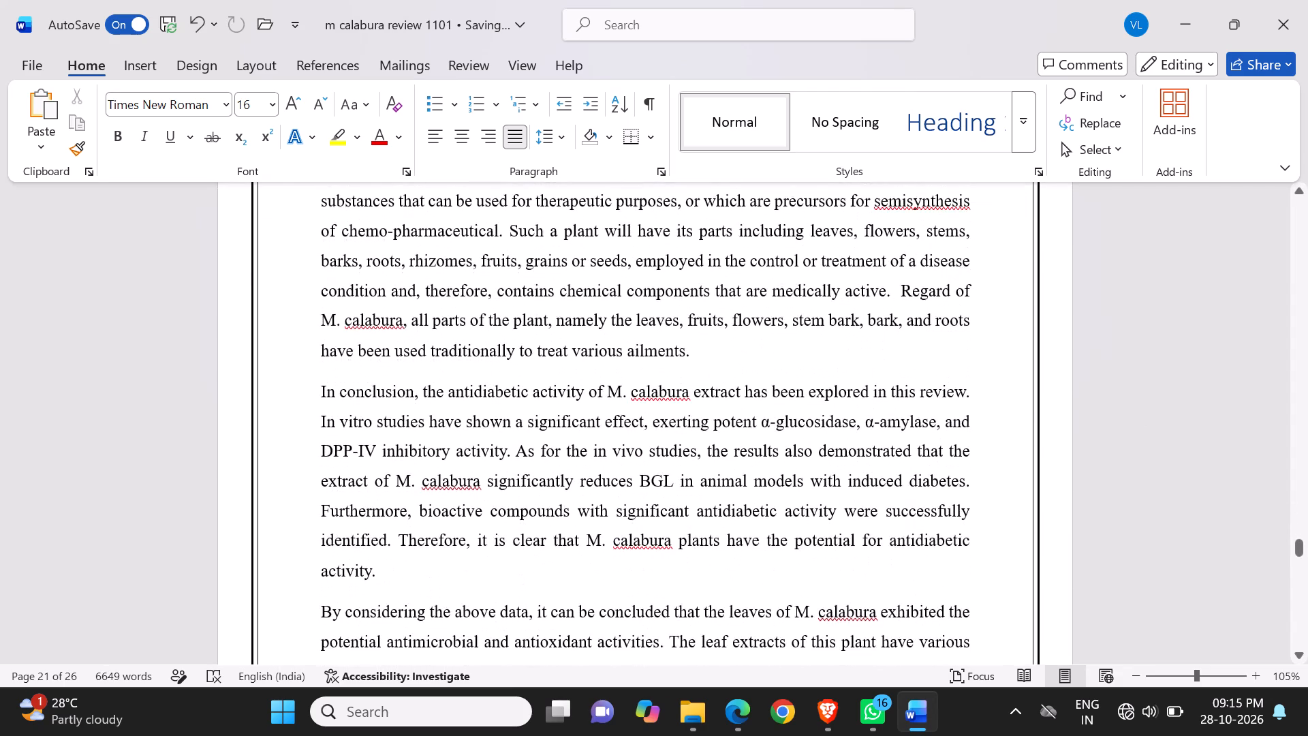
scroll(595, 341, down, 8)
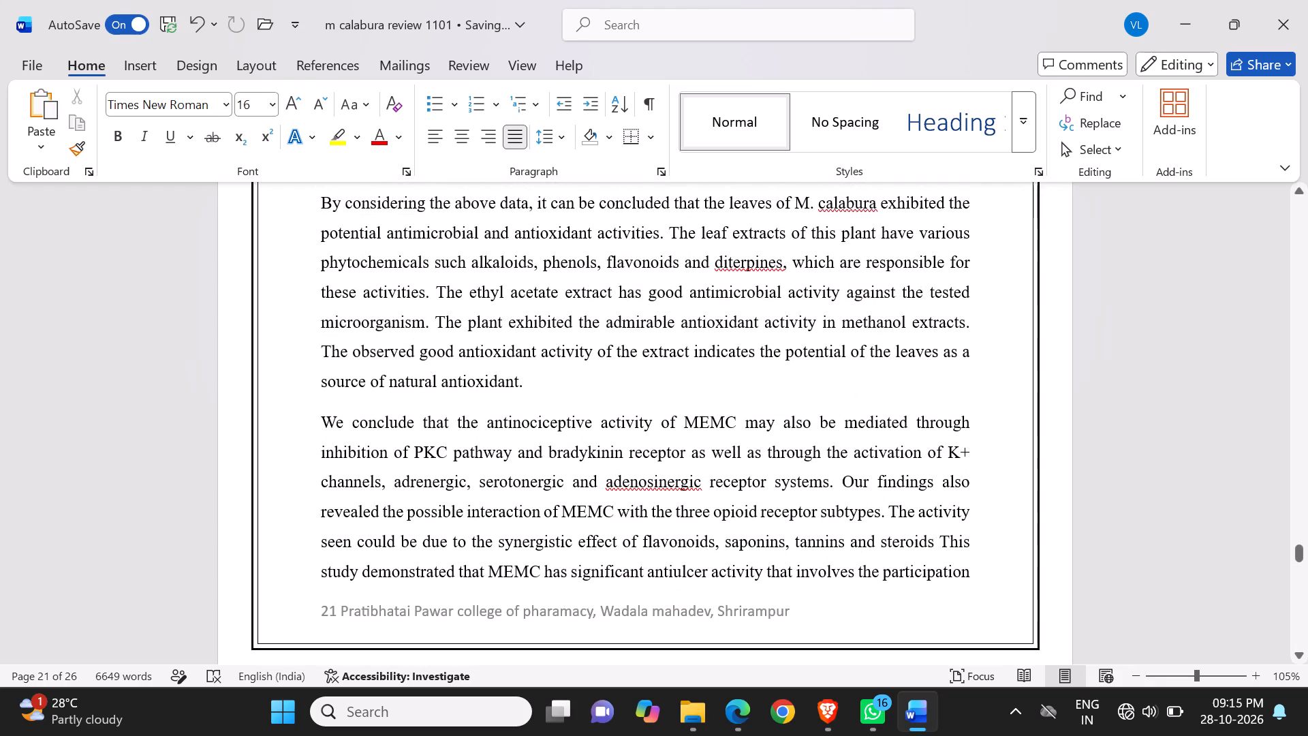
drag(328, 417, 644, 592)
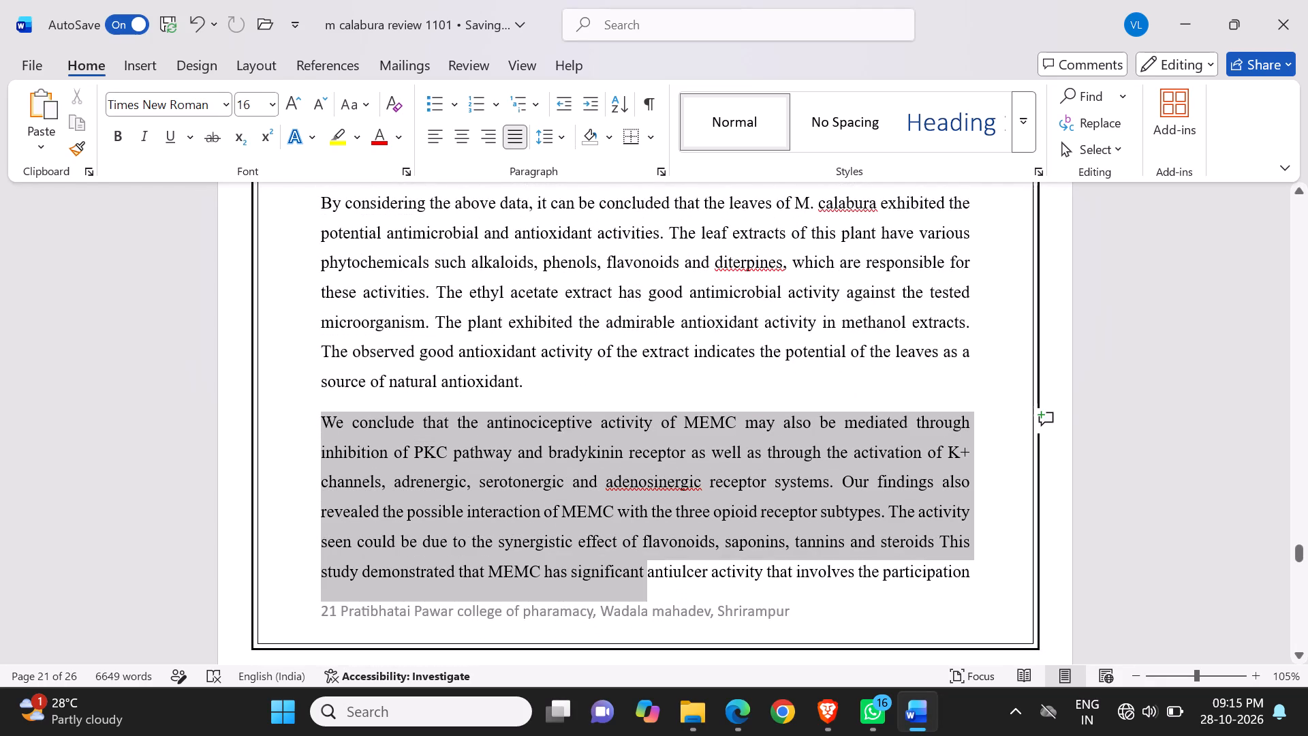
drag(644, 592, 1003, 611)
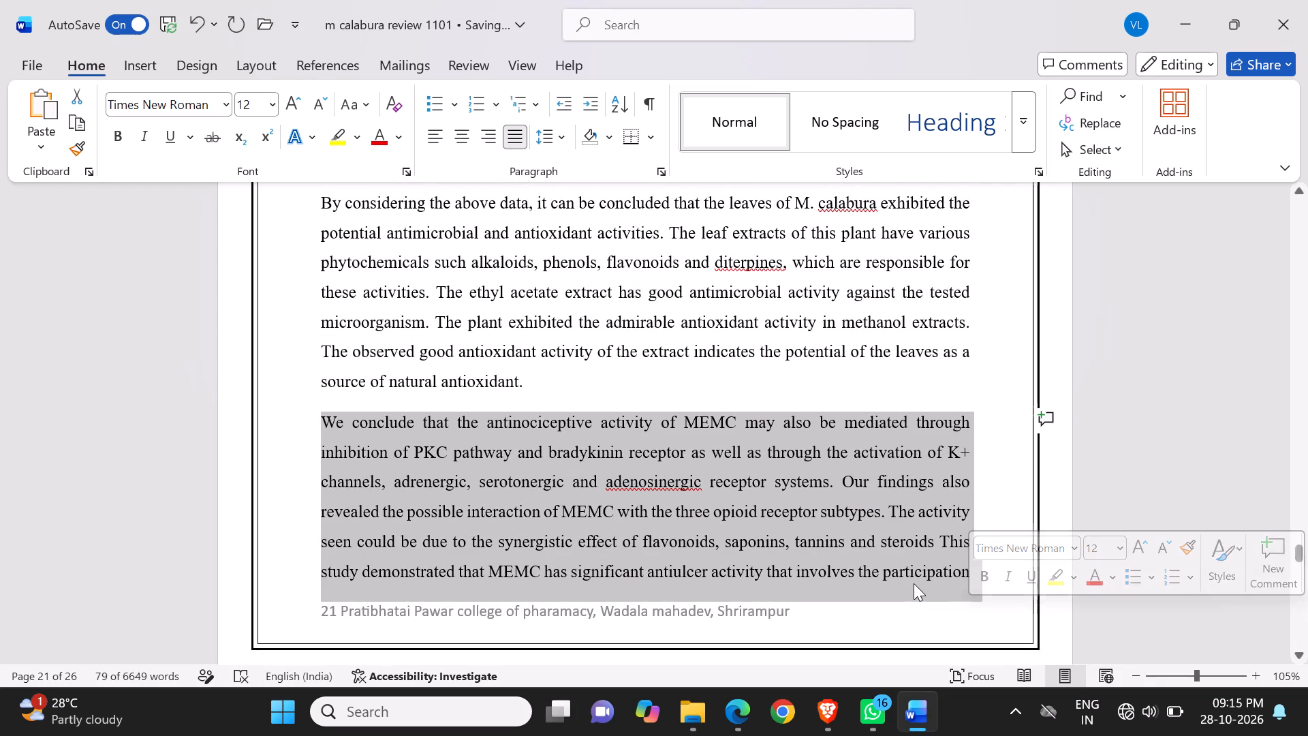
right_click(912, 583)
click(1003, 198)
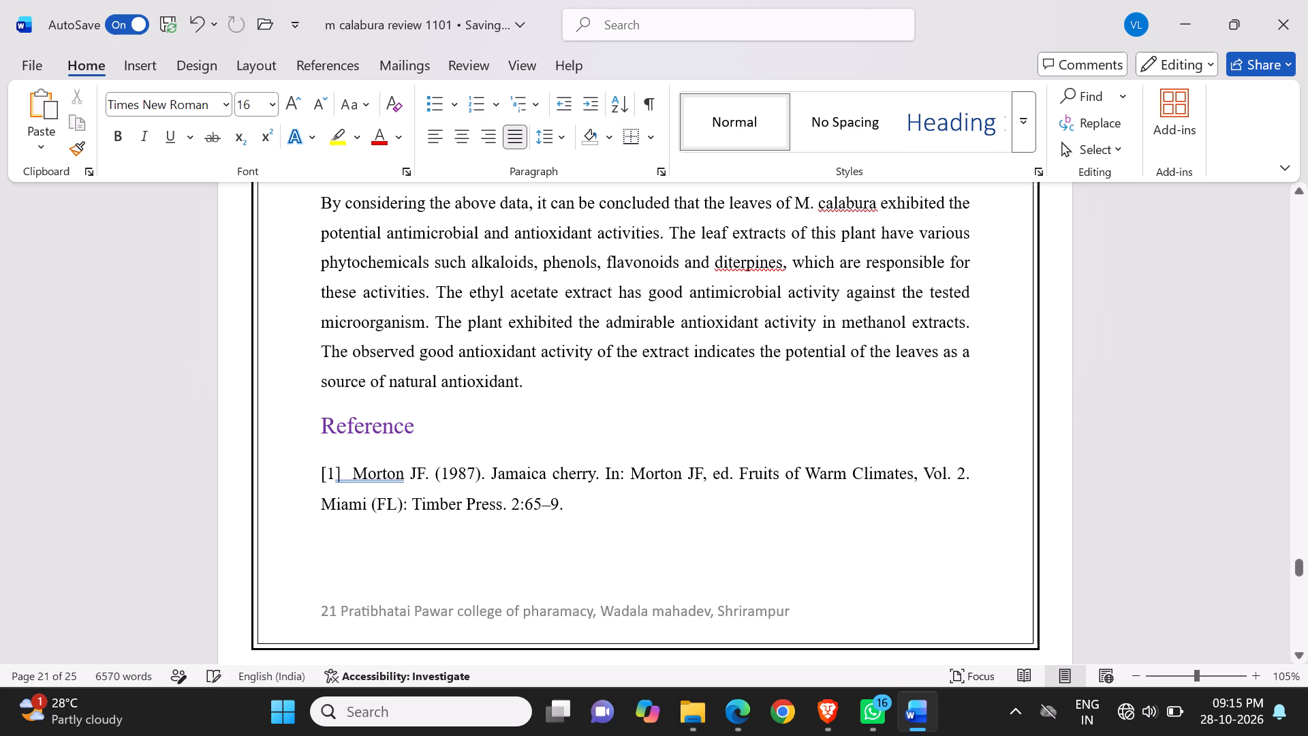
Insert three blank lines between the end of the Conclusion and the Reference heading.
key(Return)
key(Return)
key(Return)
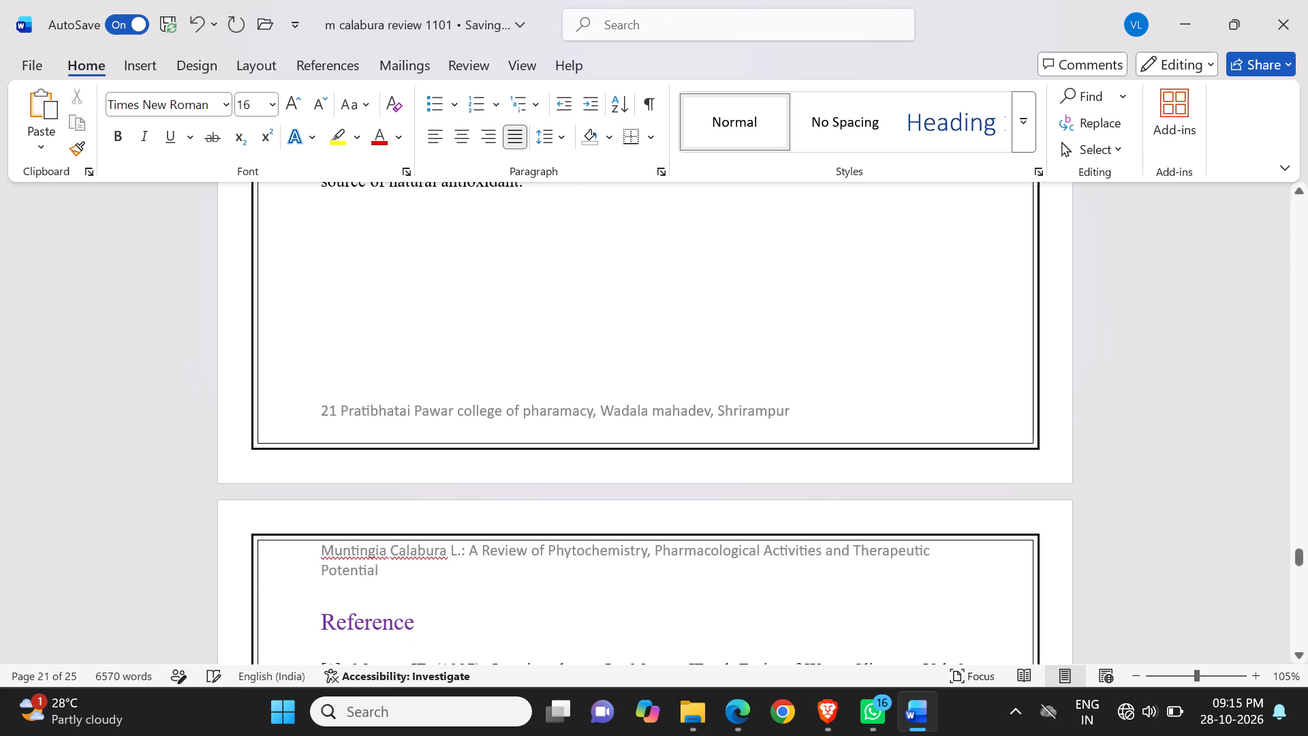
Cut the Conclusion's closing sentences from "The ethyl acetate extract has good antimicrobial activity" through "source of natural antioxidant.".
scroll(336, 397, up, 17)
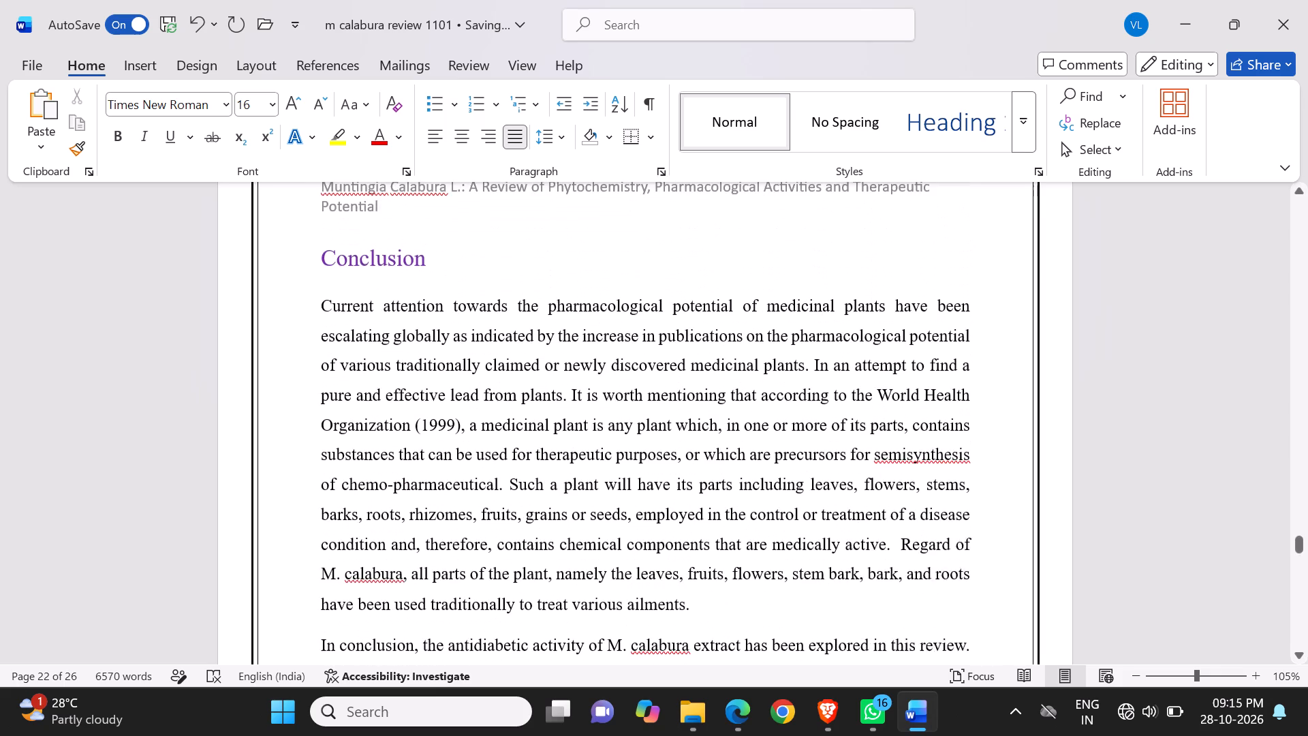
scroll(337, 403, down, 6)
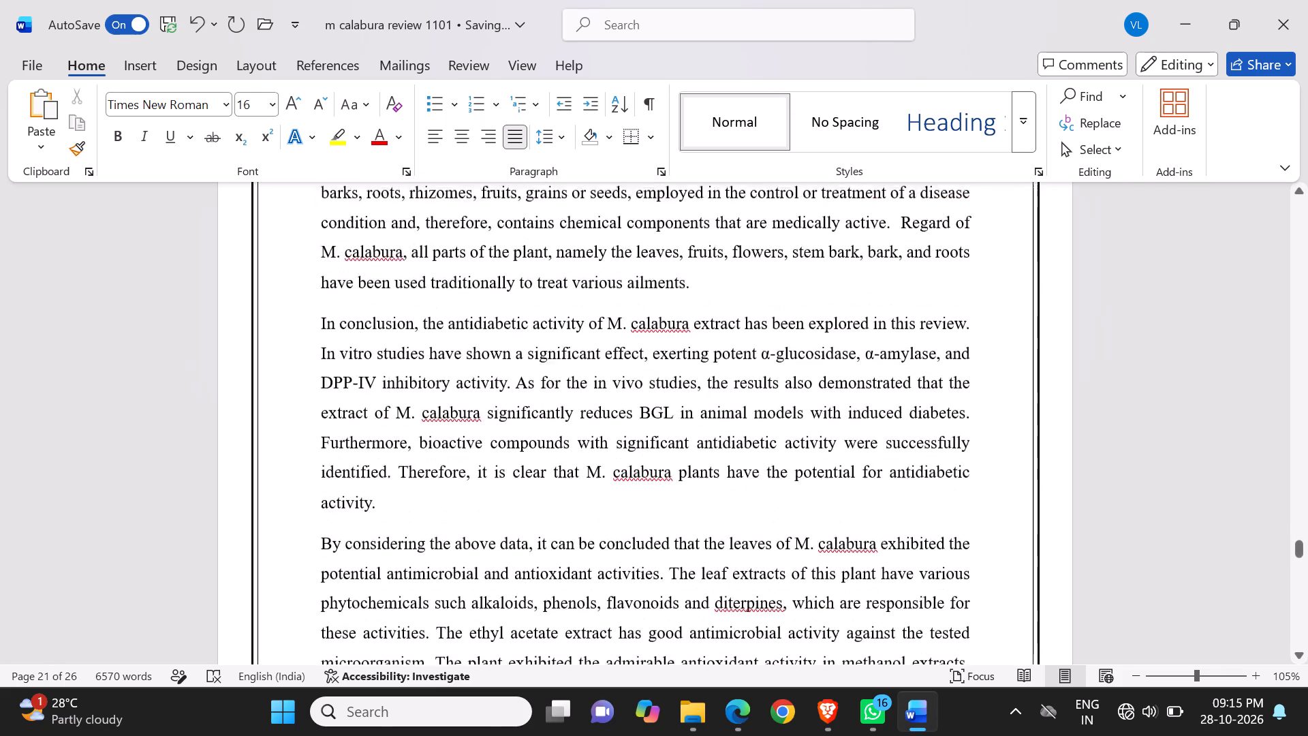
scroll(331, 429, down, 4)
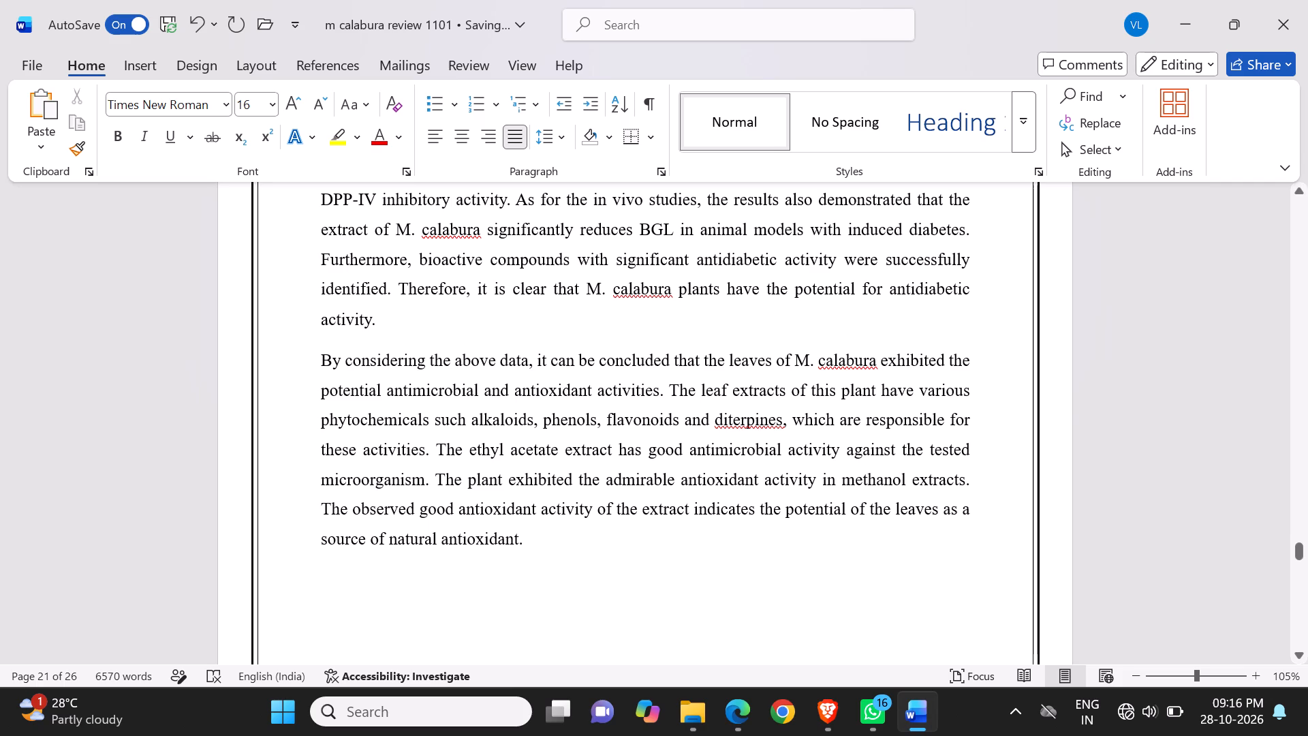
drag(434, 458, 473, 469)
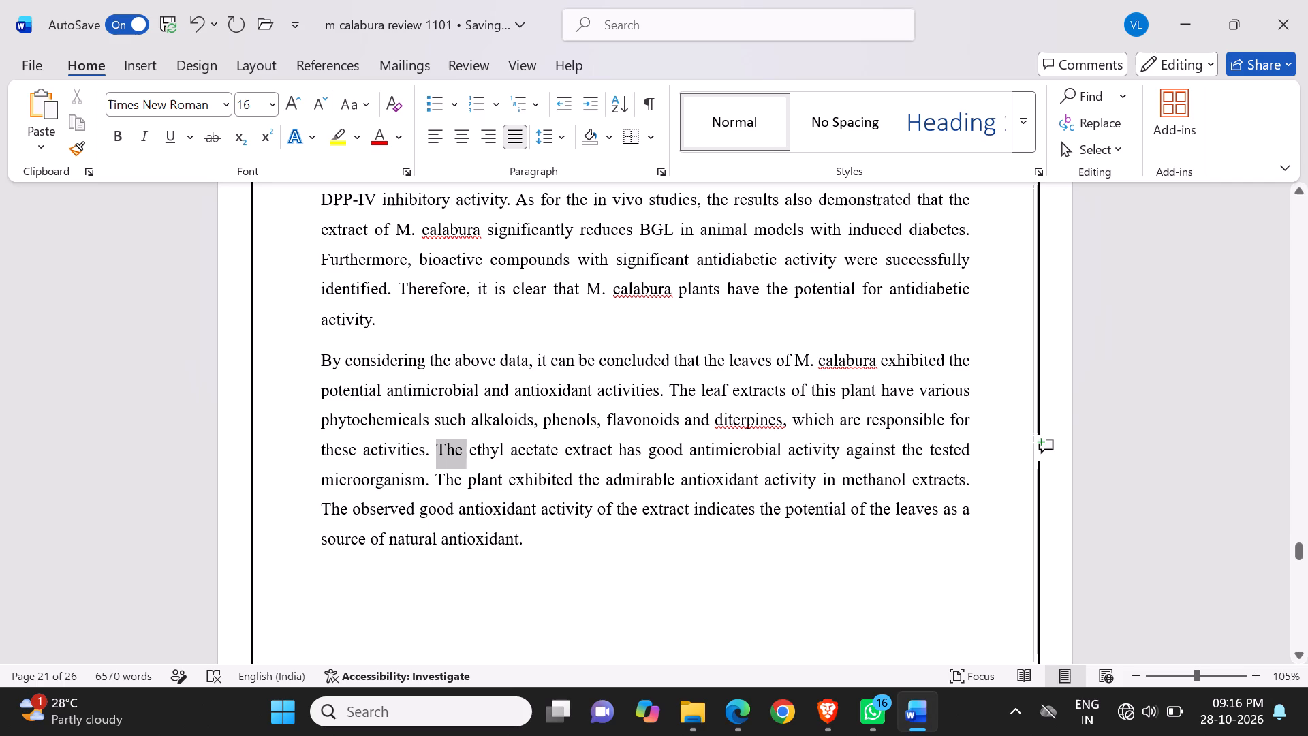
drag(473, 469, 548, 551)
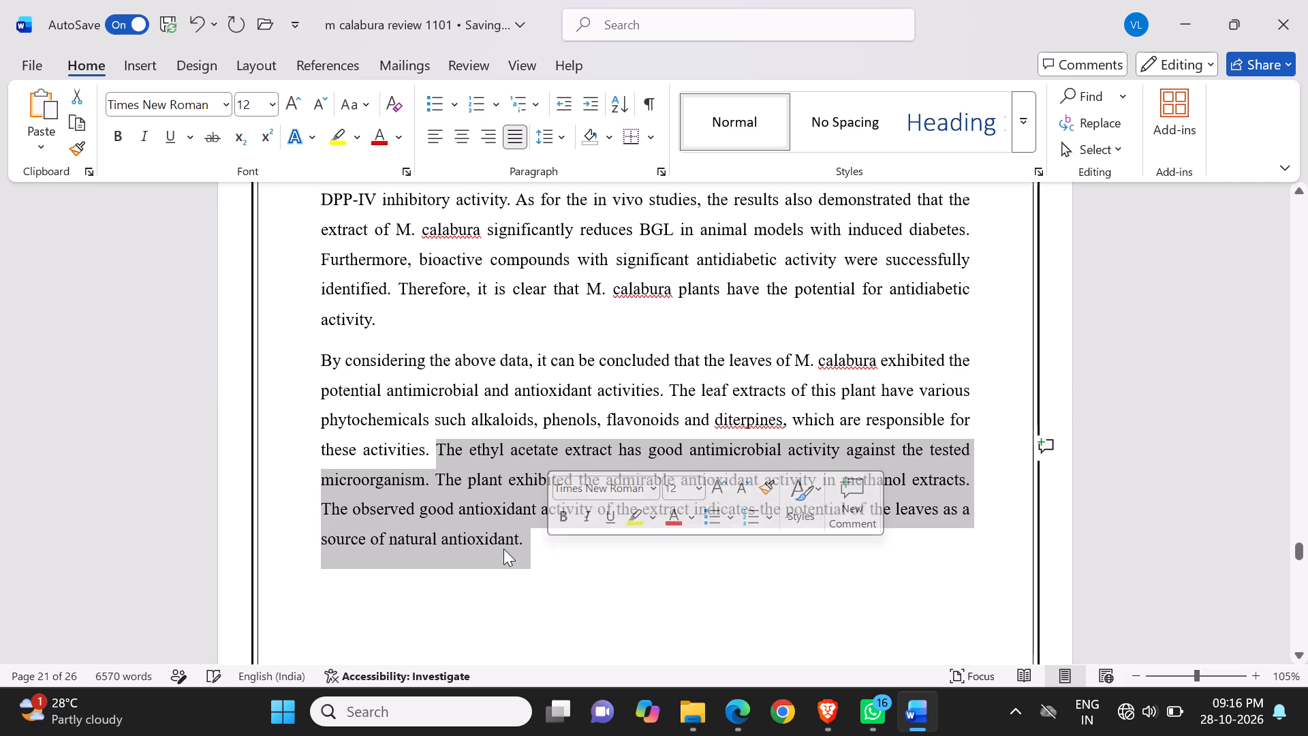
right_click(503, 549)
click(632, 167)
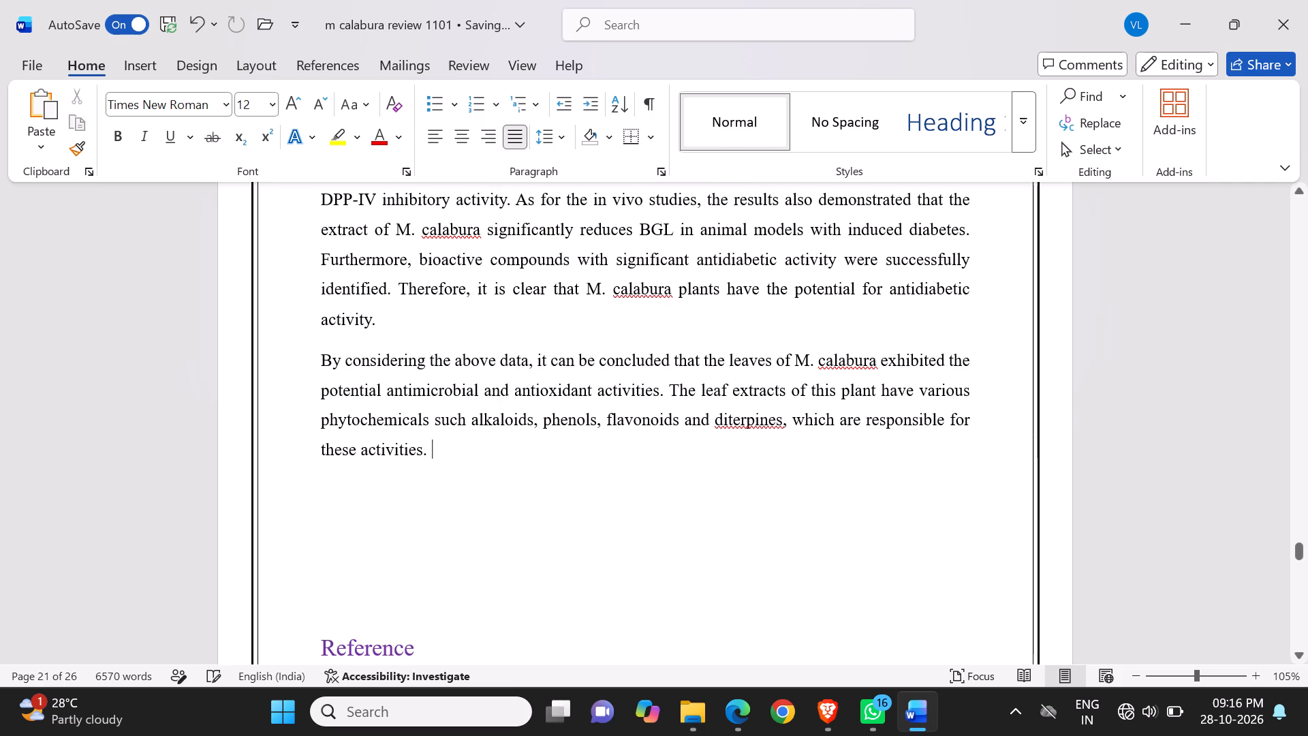
Join the paragraph beginning "By considering the above data" to the end of the preceding antidiabetic activity paragraph.
click(318, 367)
key(BackSpace)
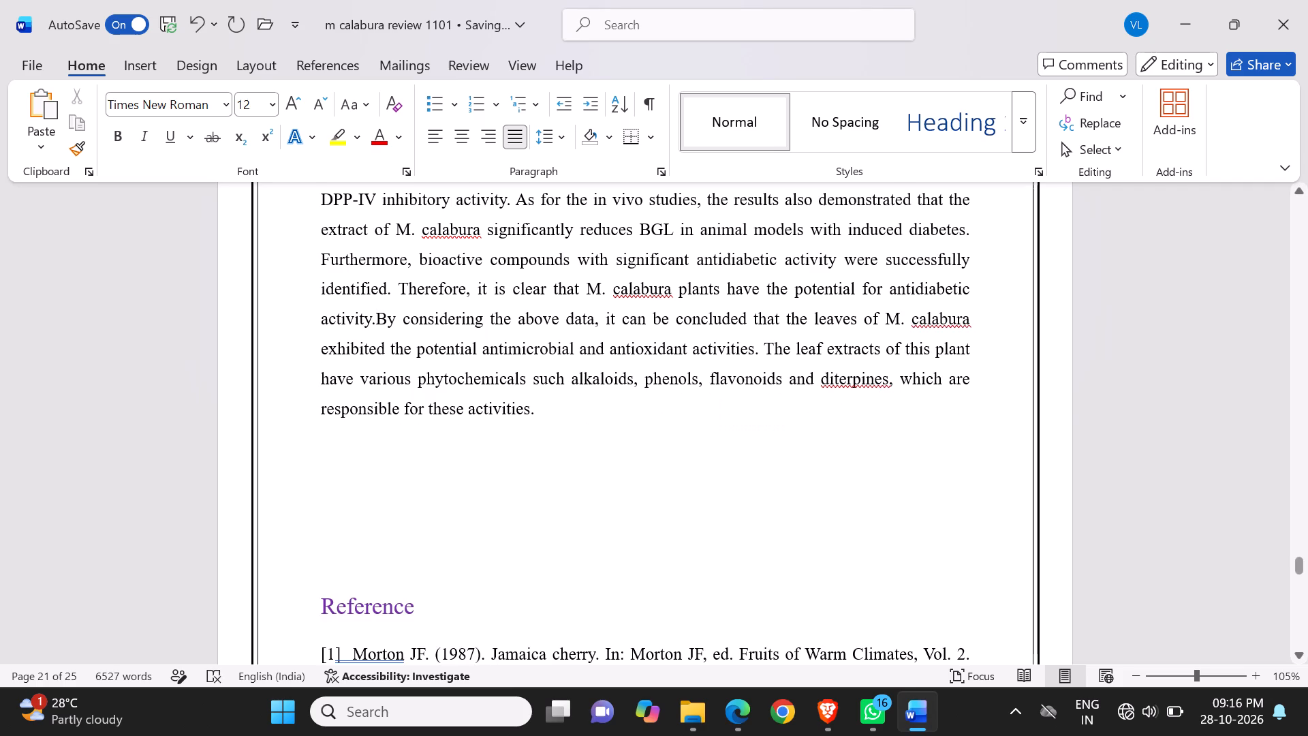
Change "By" to "by" in "By considering the above data" and insert a space before it, after "activity.".
scroll(317, 367, up, 1)
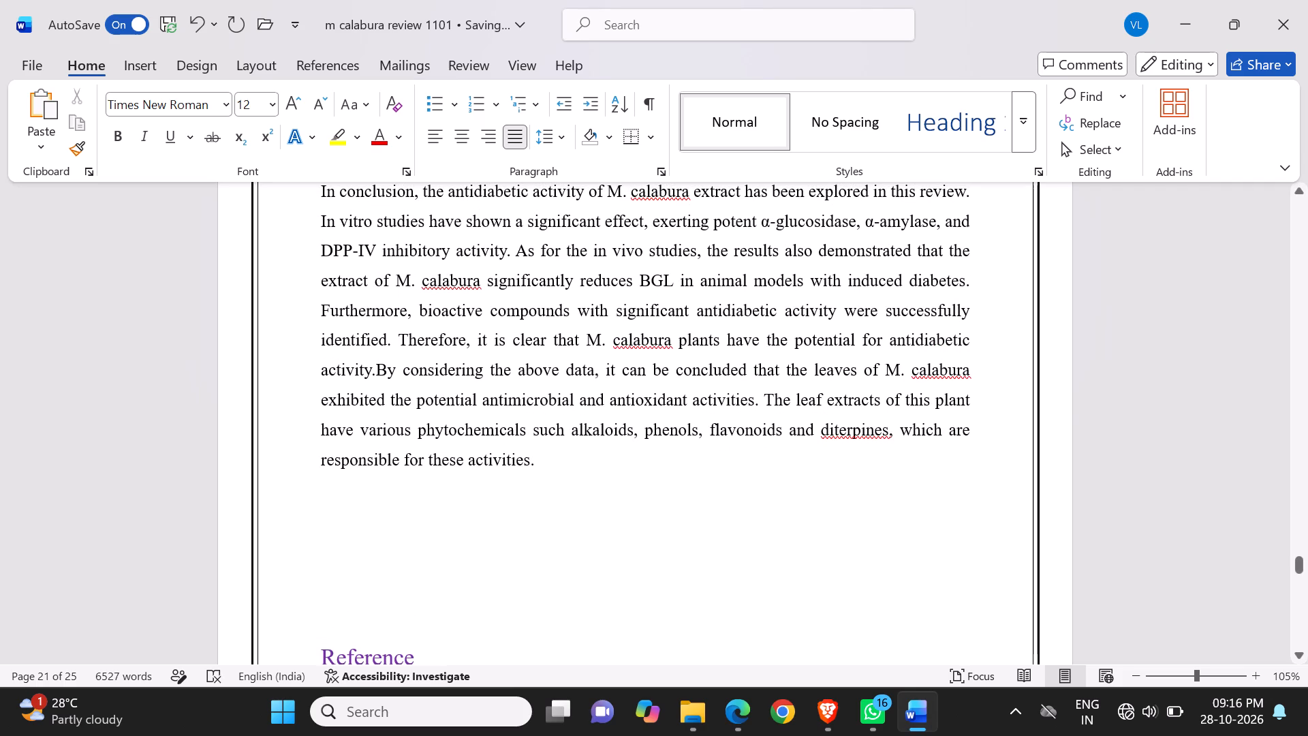
click(386, 386)
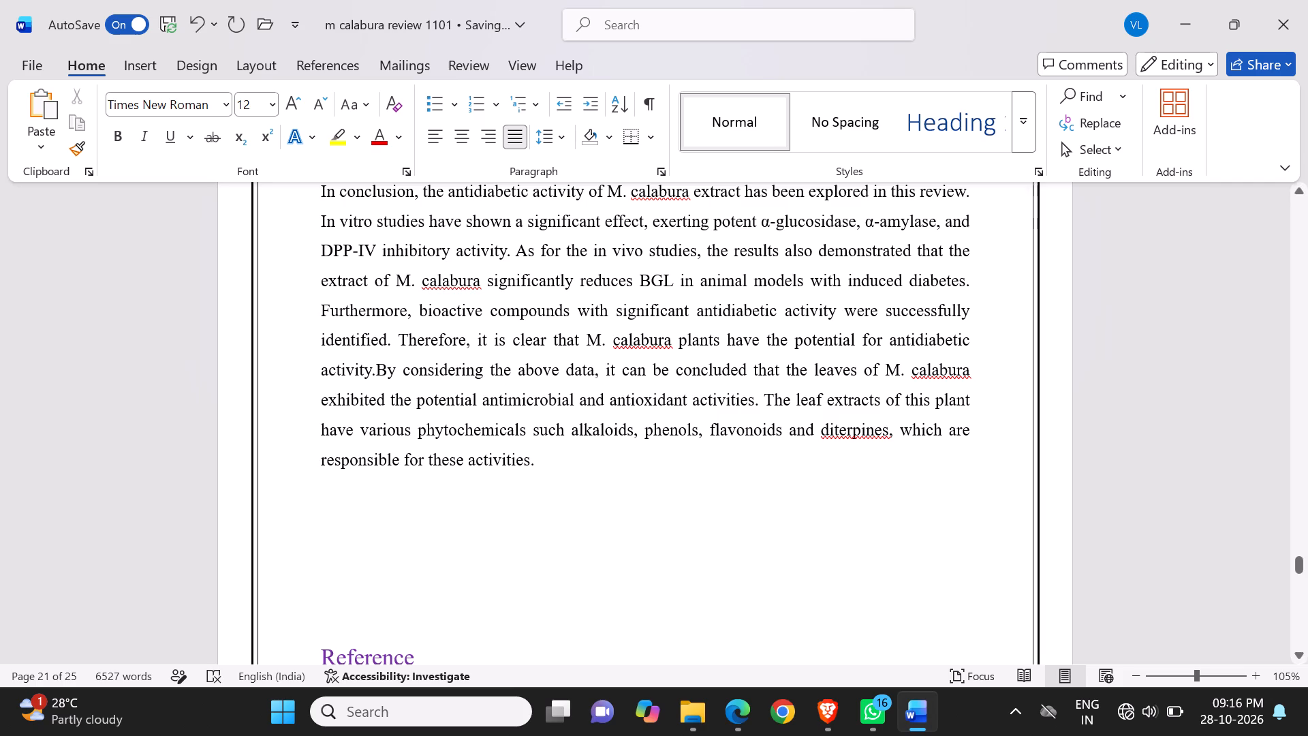
key(BackSpace)
key(b)
scroll(386, 386, up, 2)
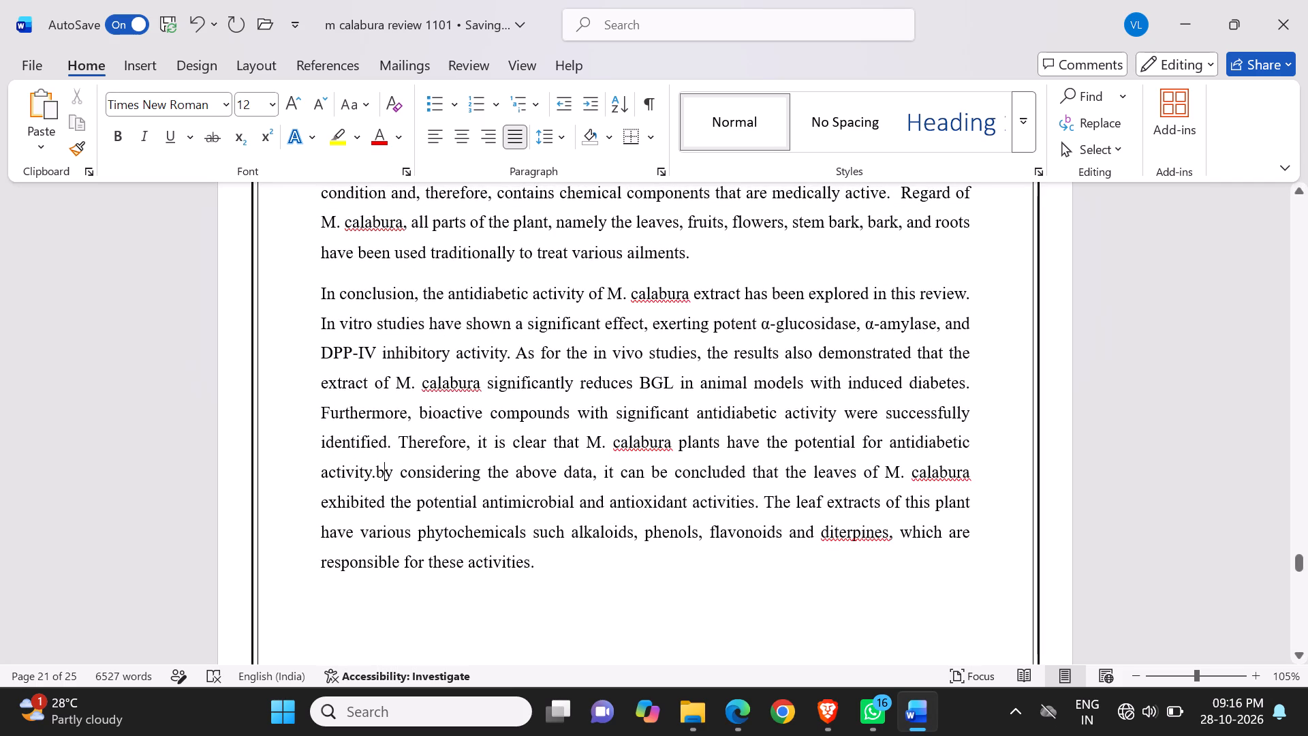
click(379, 482)
key(space)
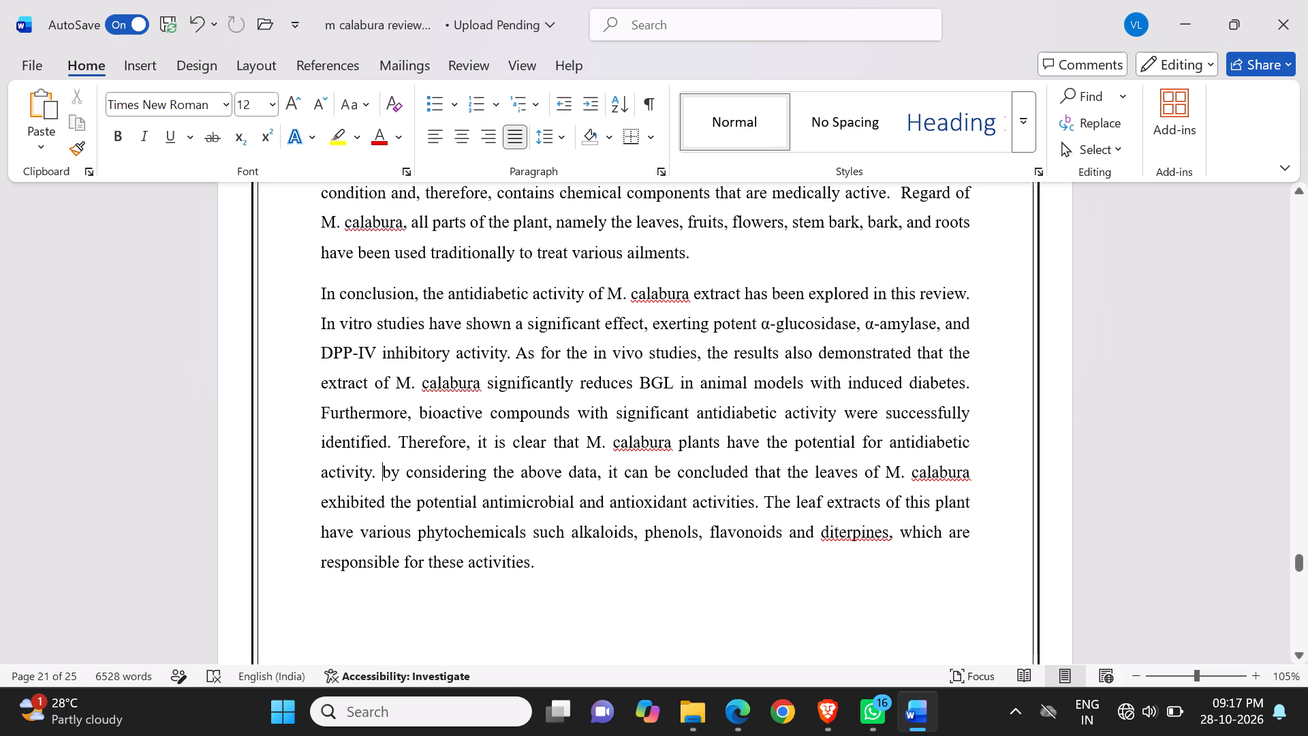
scroll(381, 480, up, 6)
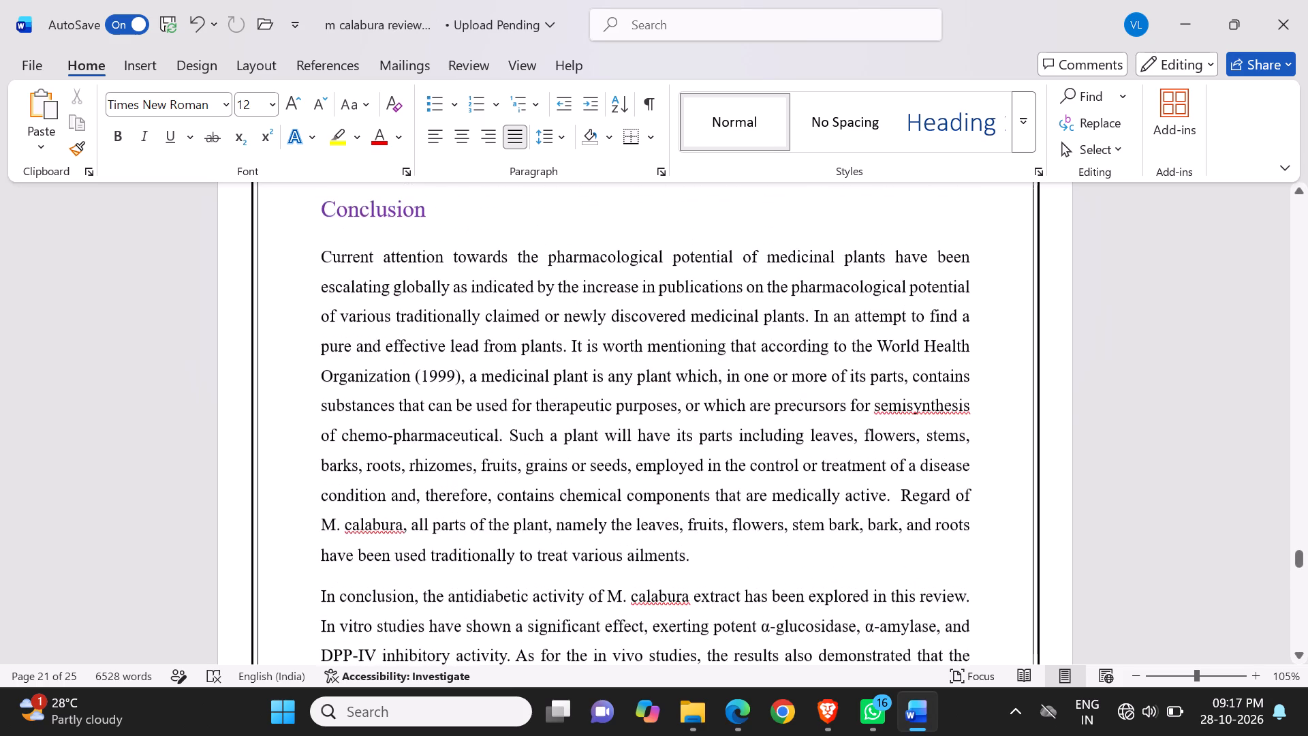
Read through the merged Conclusion text from its heading down to the Reference heading.
scroll(381, 480, up, 3)
scroll(381, 480, down, 6)
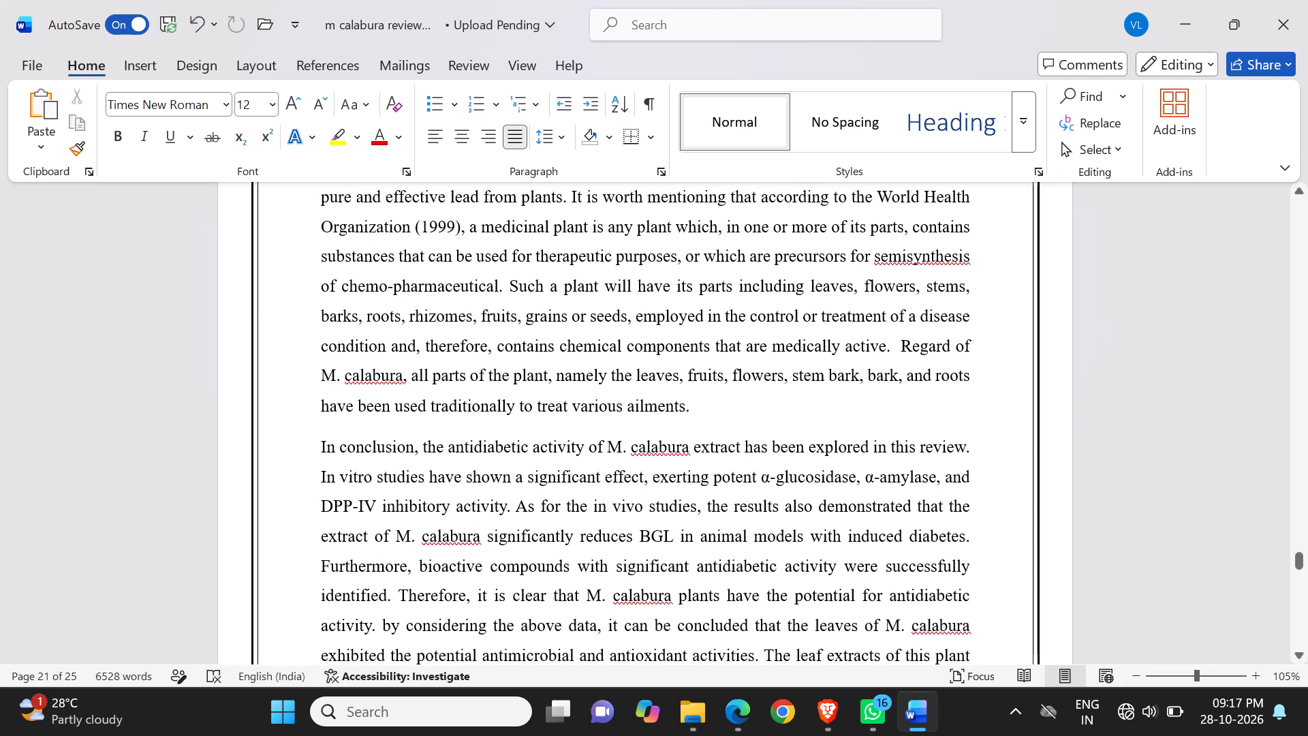
click(706, 433)
scroll(698, 414, up, 3)
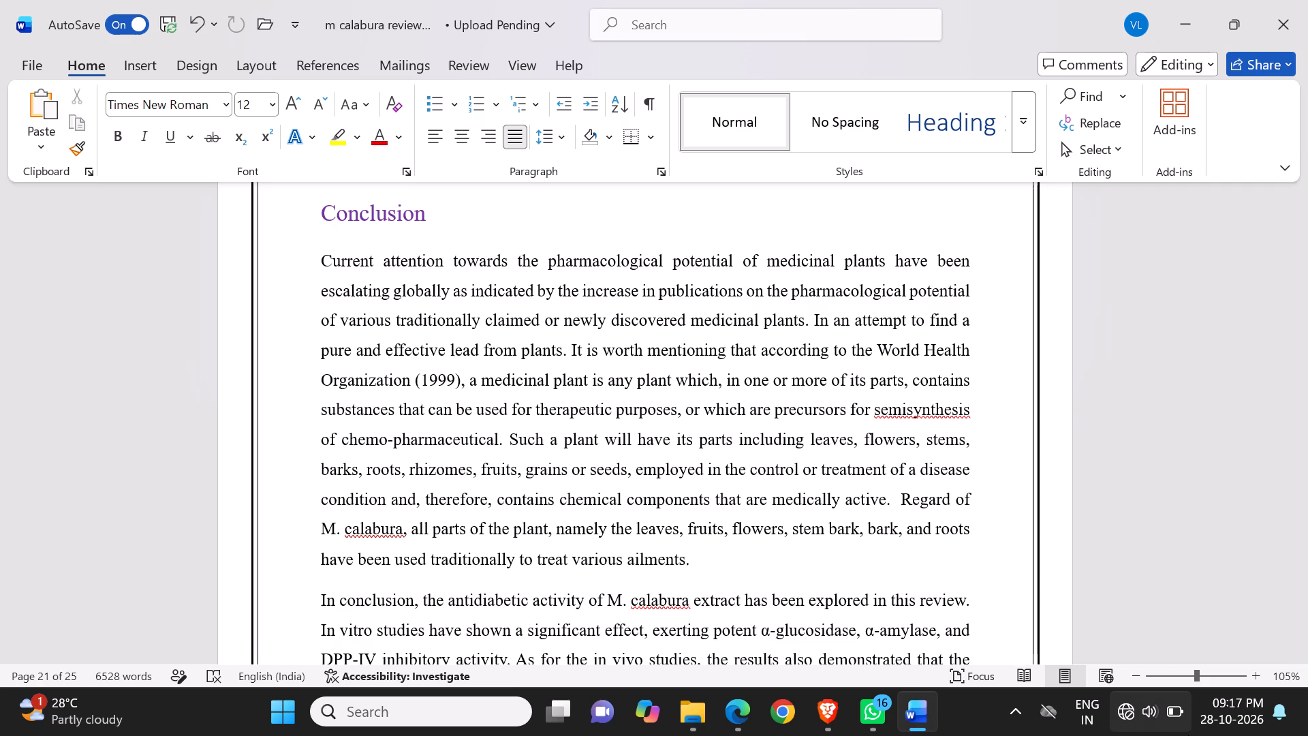
scroll(1189, 732, up, 2)
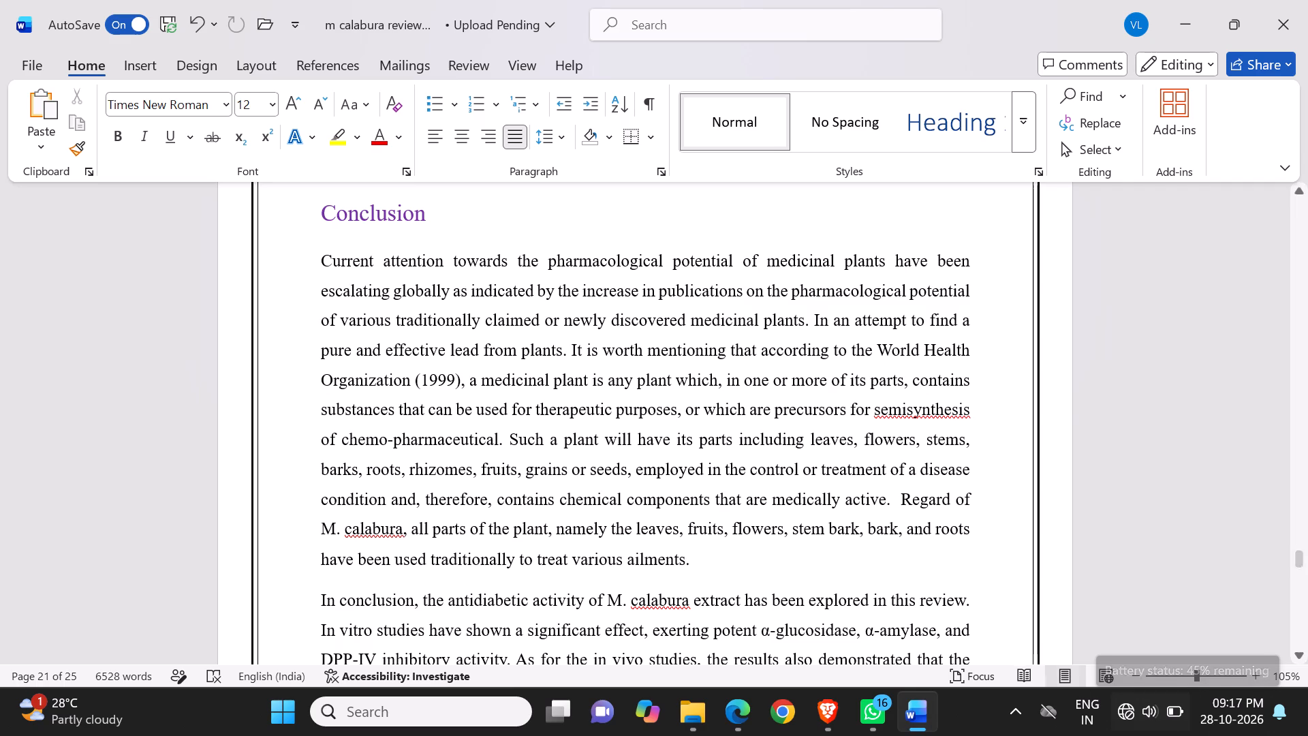
scroll(736, 533, up, 4)
scroll(736, 533, down, 14)
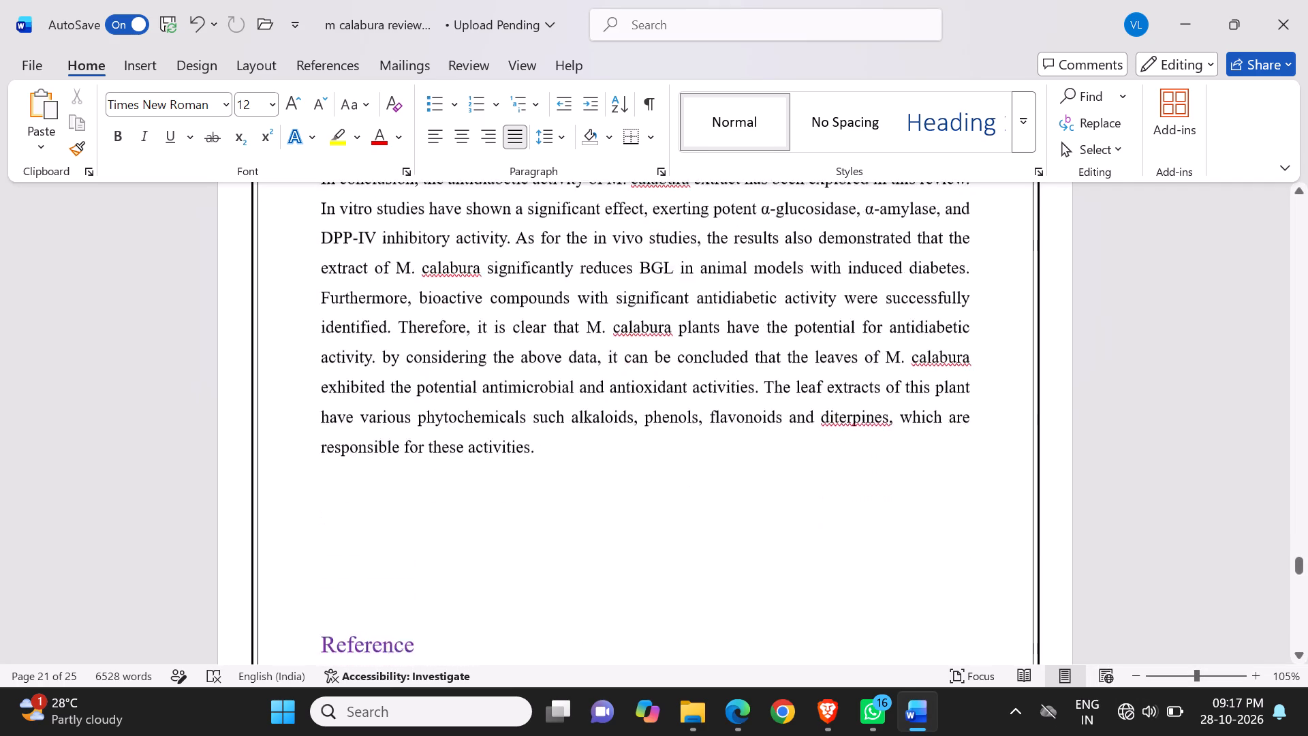
Insert three blank lines directly before the Reference heading to move it to the top of the following page.
scroll(736, 533, down, 9)
scroll(736, 532, up, 8)
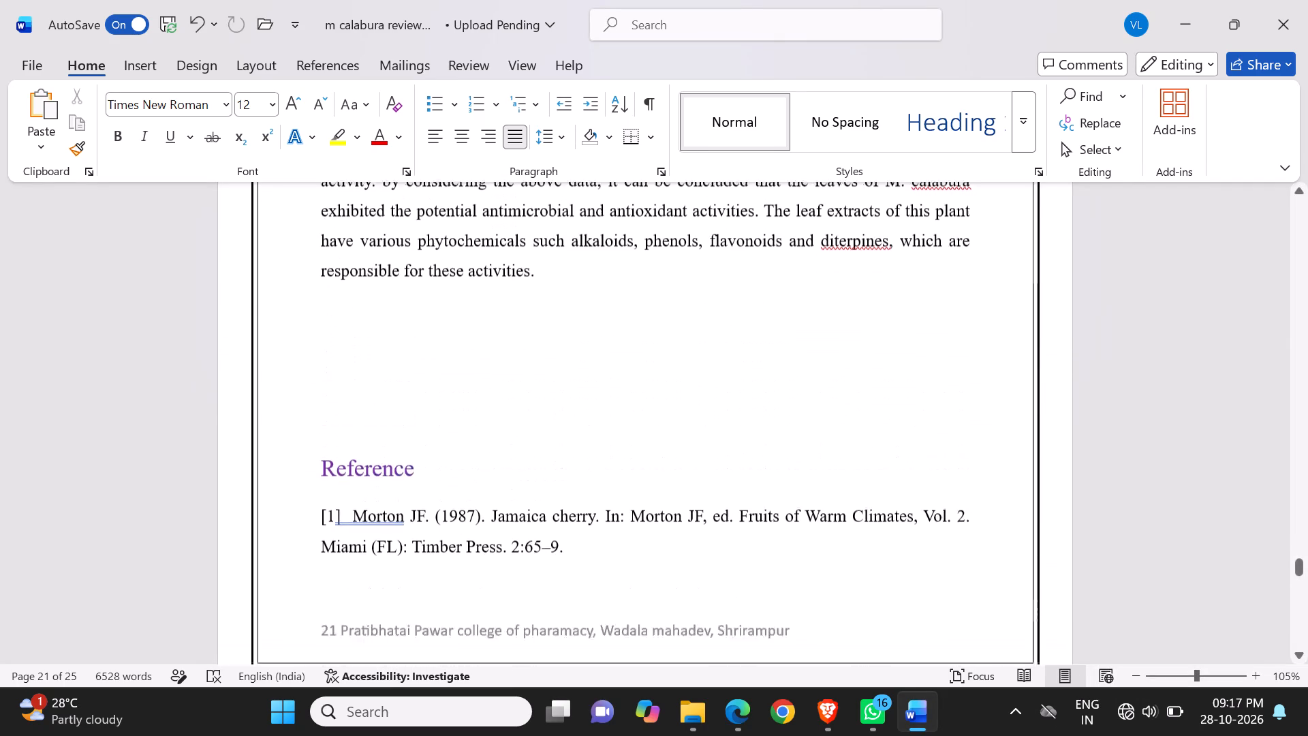
click(316, 478)
click(311, 515)
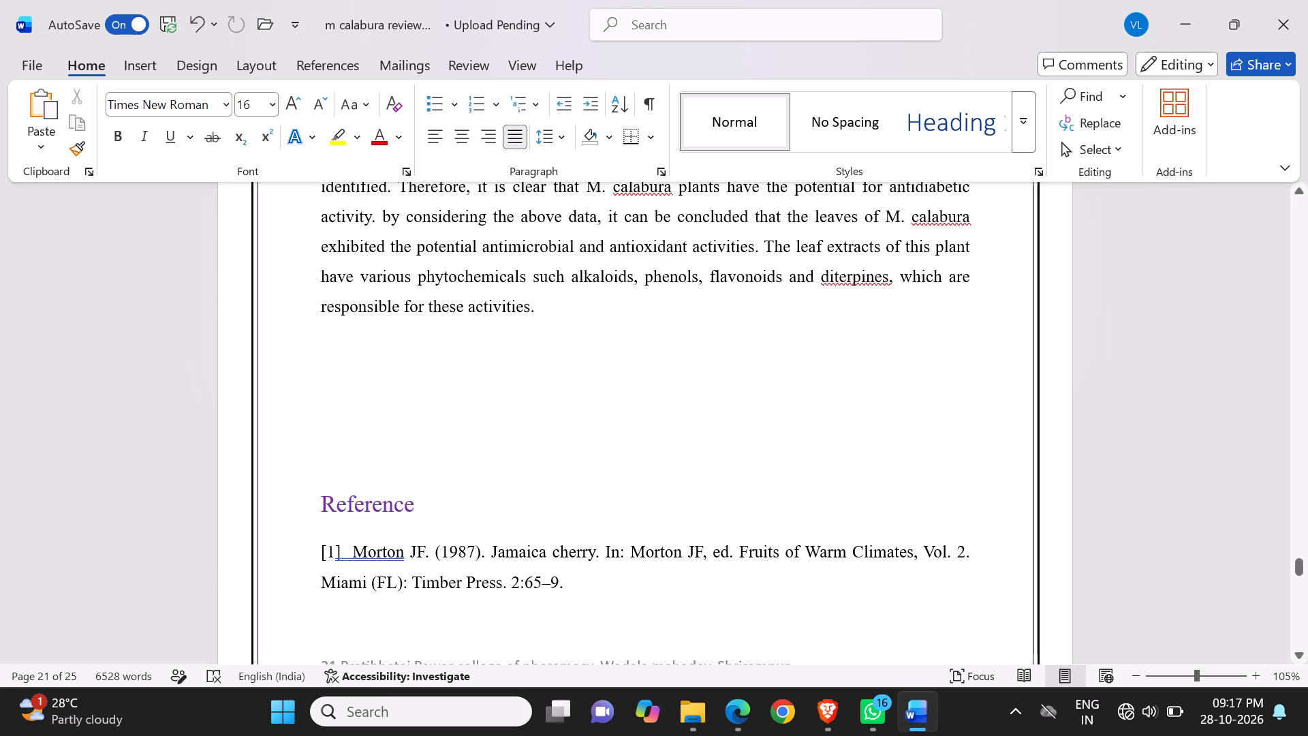
key(Return)
key(Return)
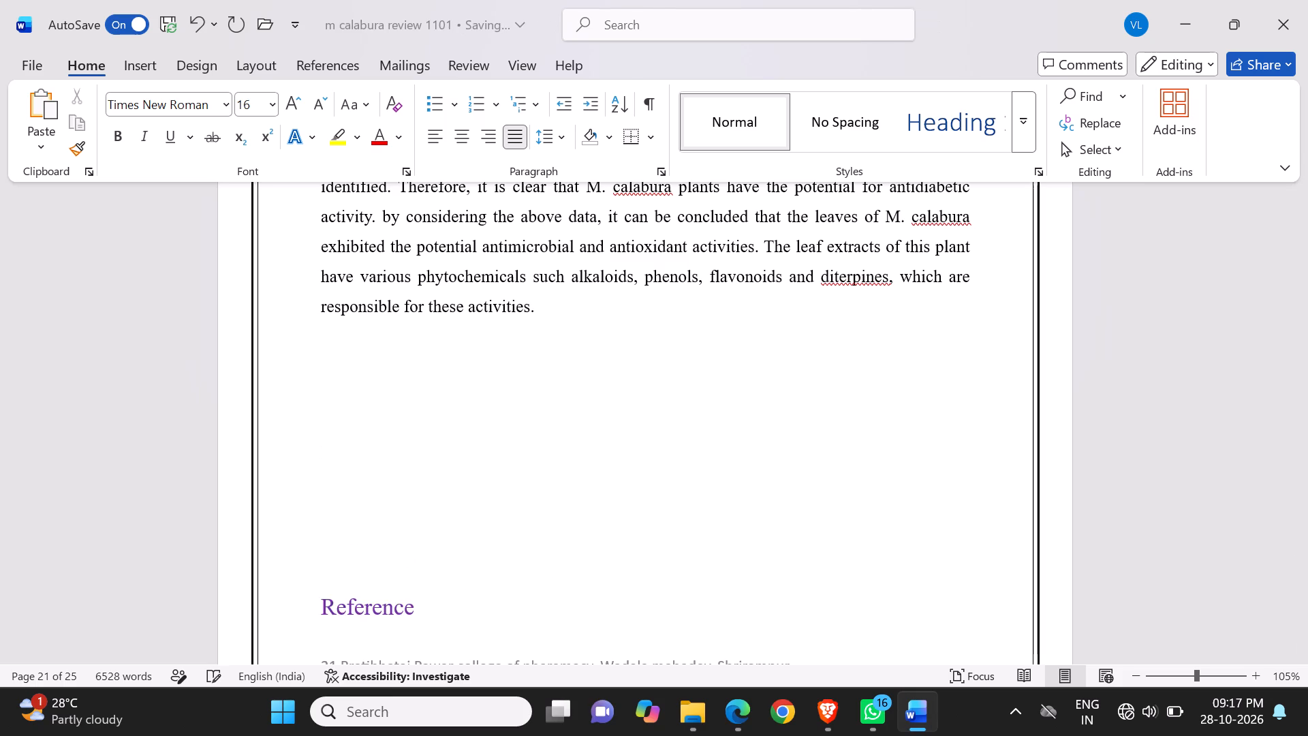
key(Return)
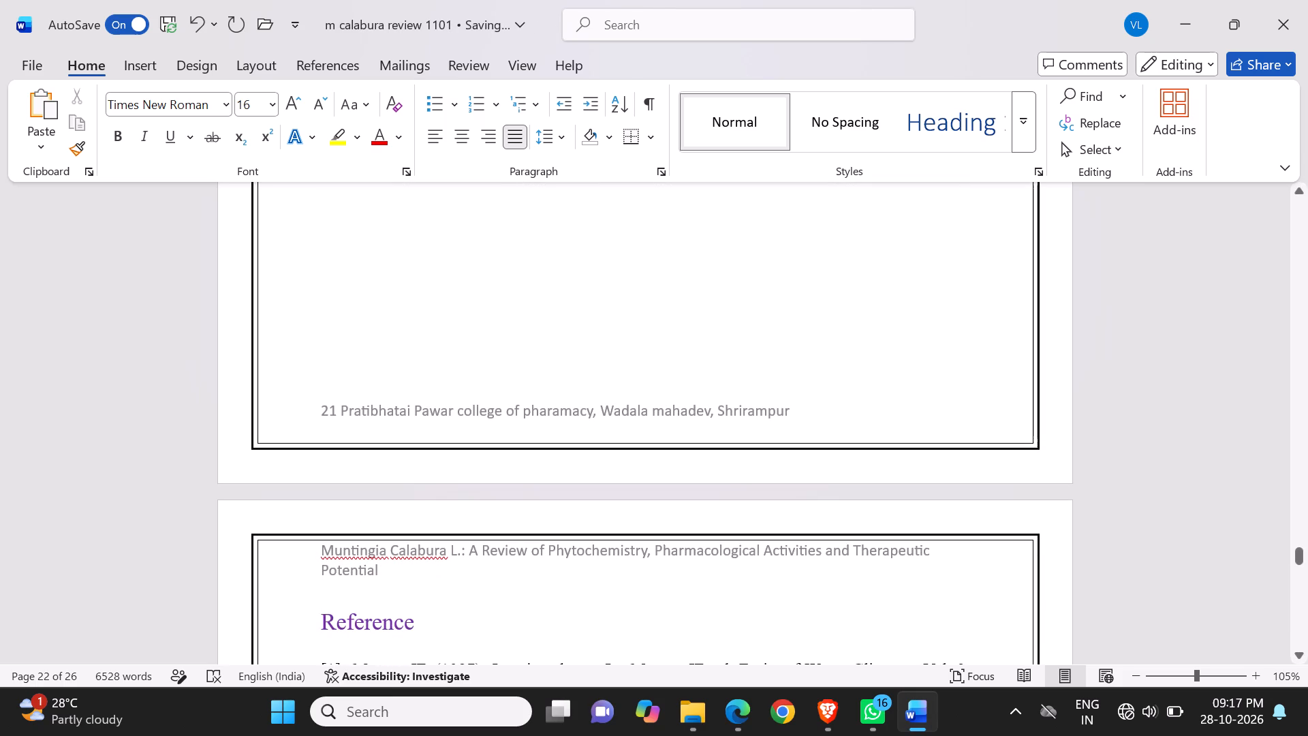
Look through the numbered reference list to the end of the document, checking its entries and page layout.
scroll(316, 188, down, 4)
scroll(317, 187, down, 17)
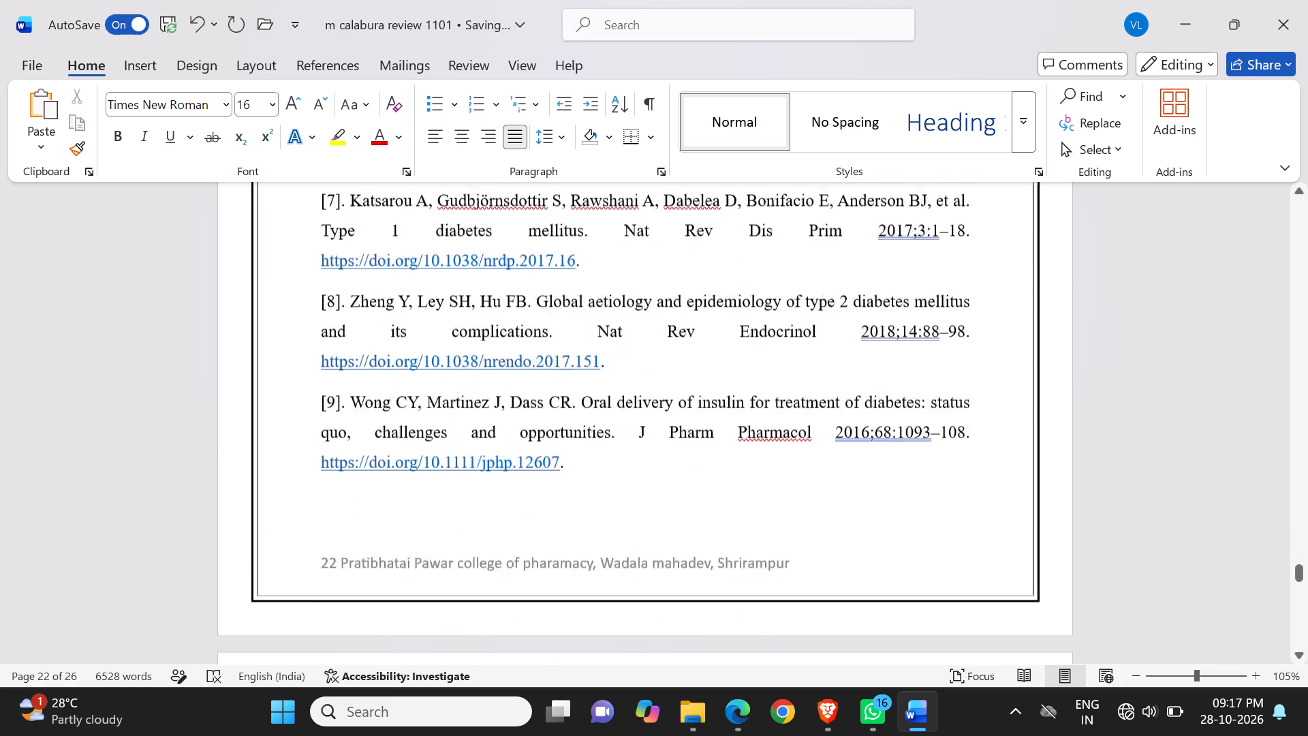
scroll(317, 183, down, 19)
scroll(317, 181, down, 6)
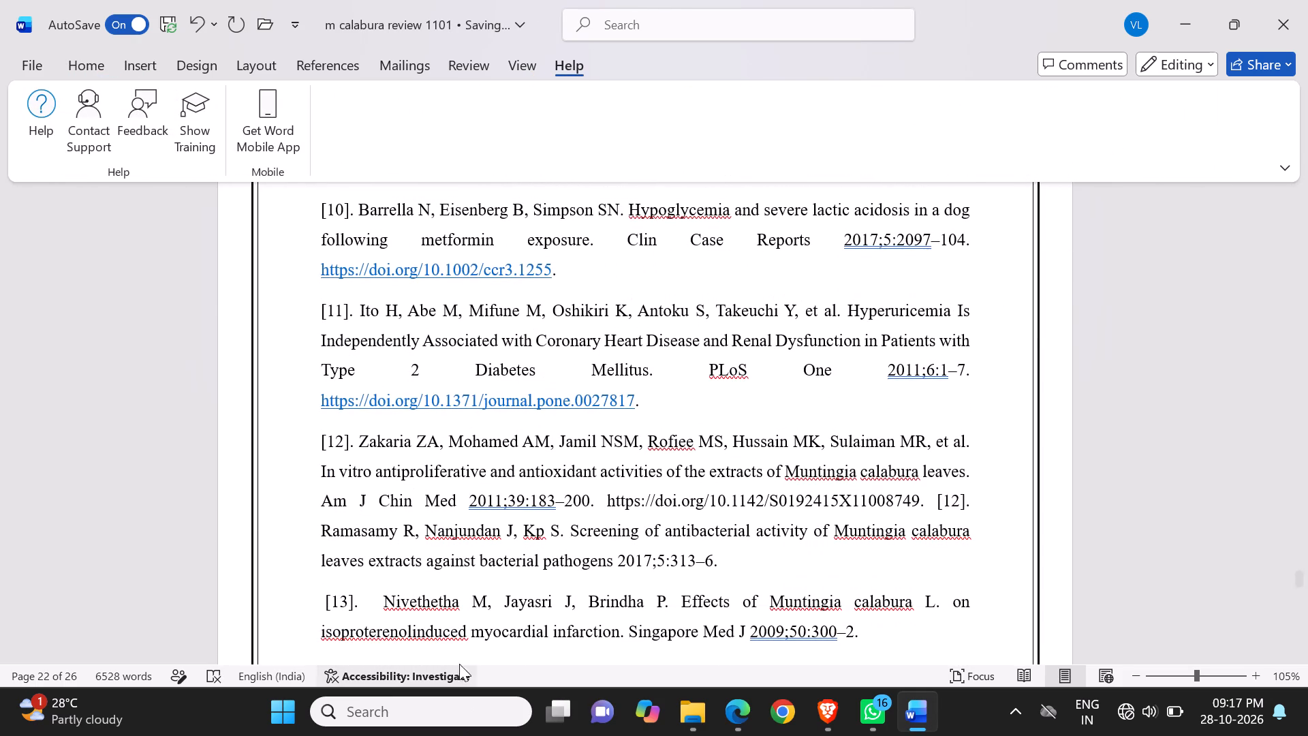
scroll(465, 594, down, 16)
scroll(463, 585, down, 6)
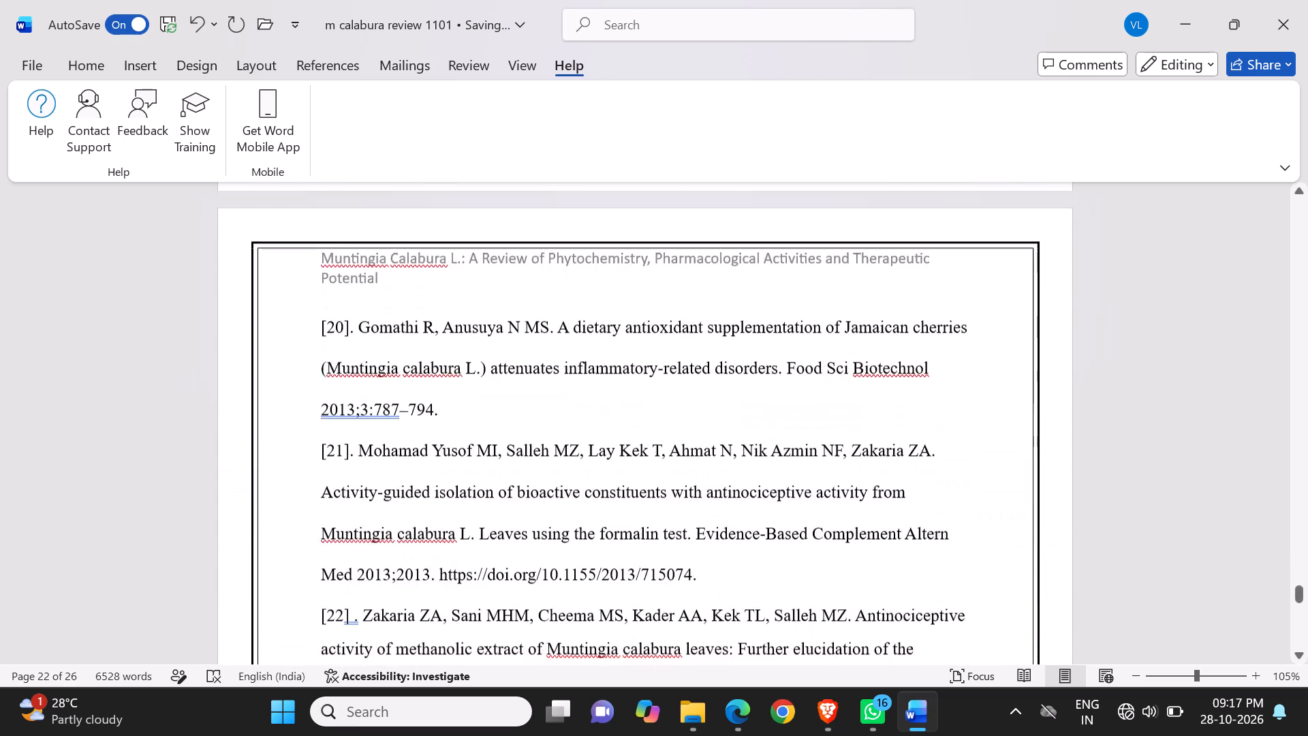
scroll(463, 585, down, 19)
scroll(461, 577, down, 13)
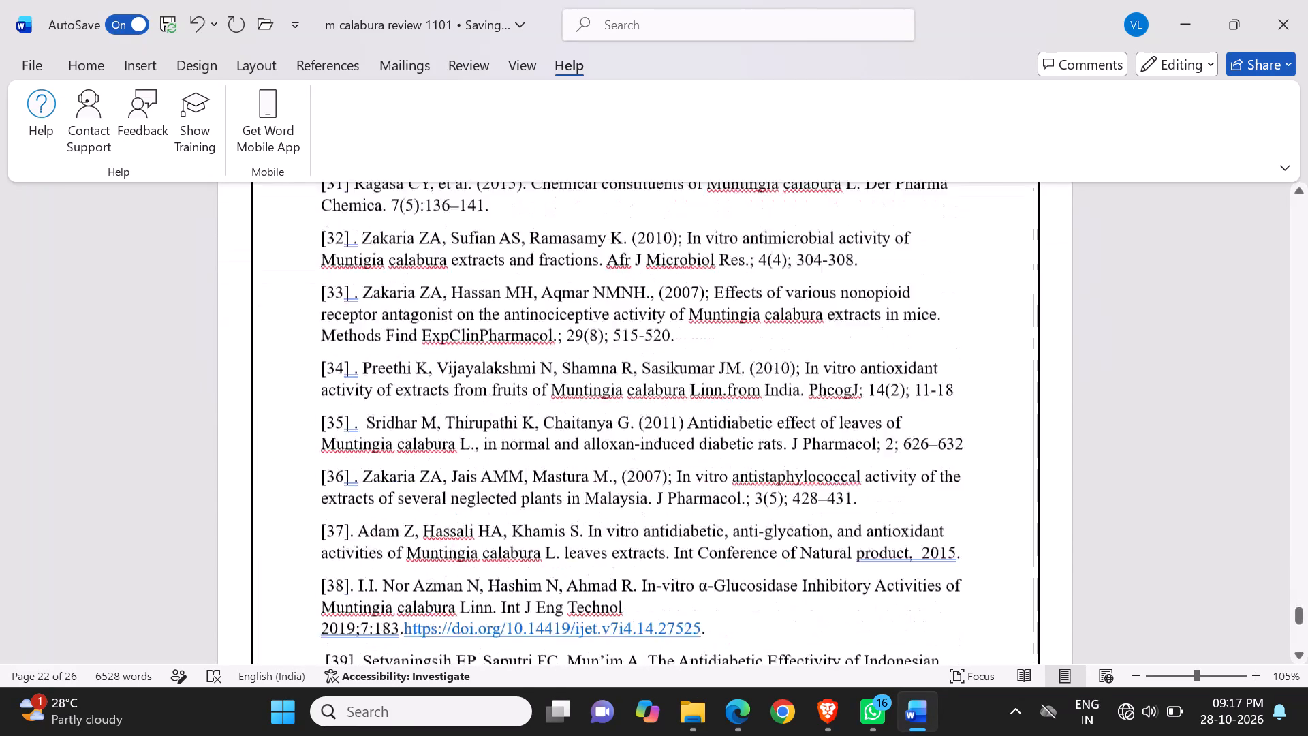
scroll(461, 577, down, 5)
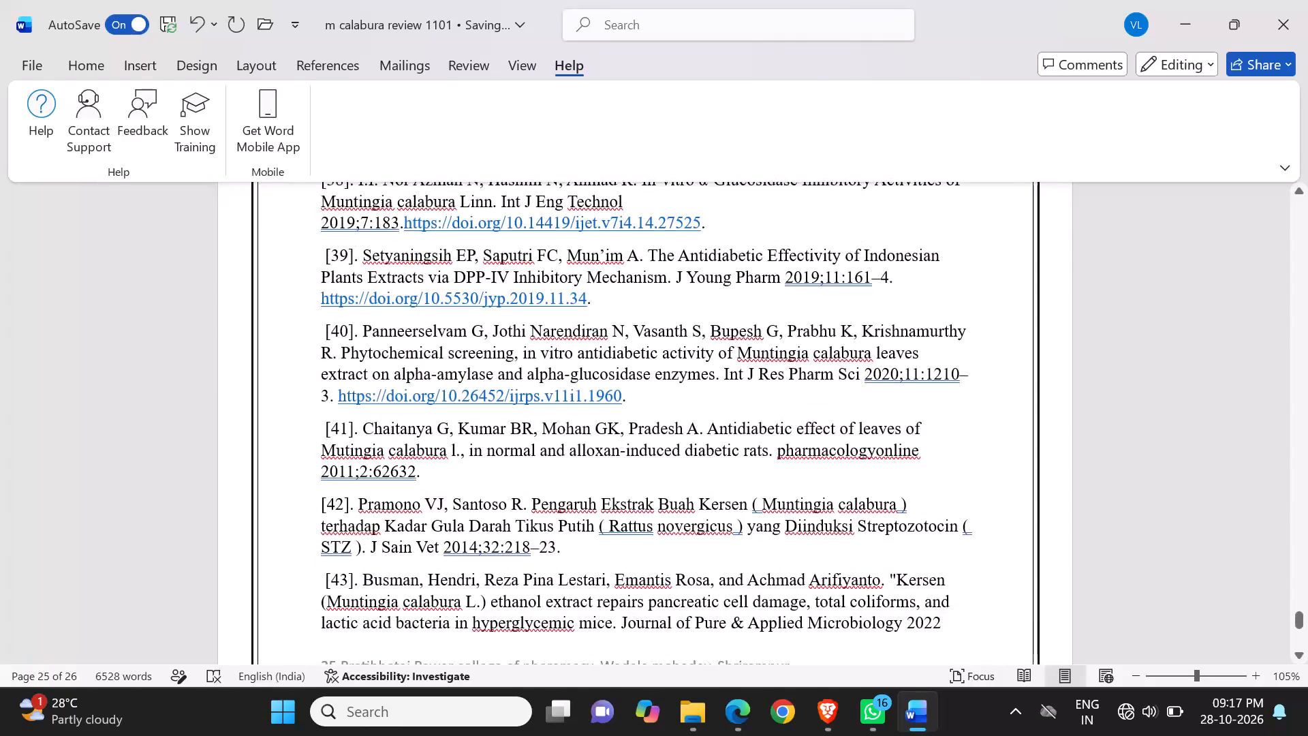
scroll(461, 574, down, 16)
scroll(461, 569, down, 6)
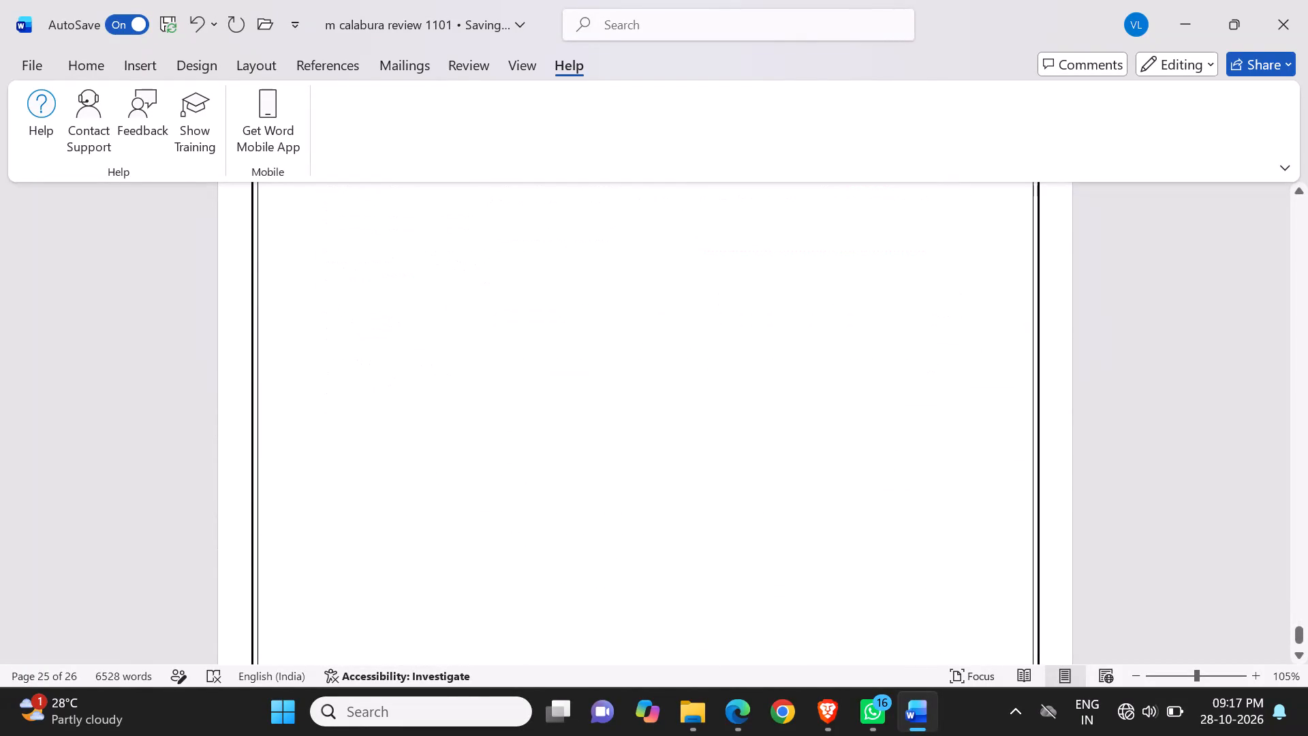
scroll(461, 569, down, 6)
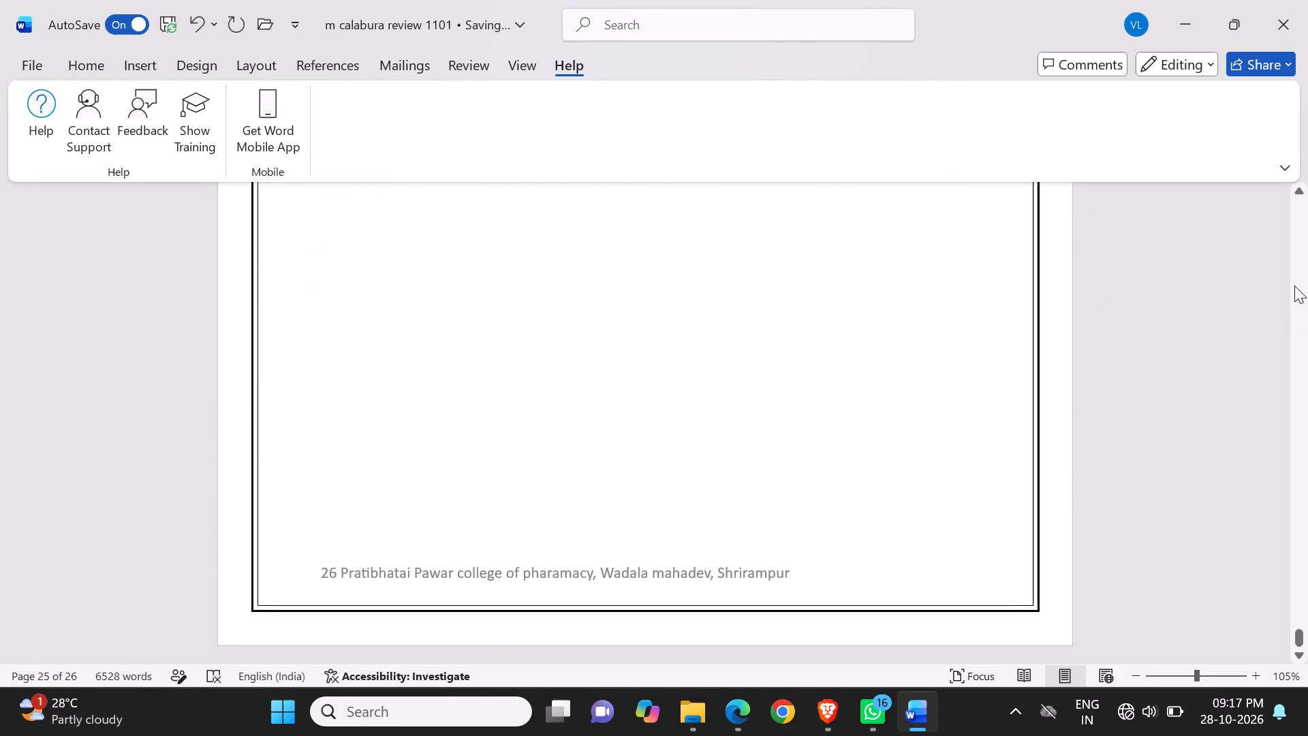
Return to the title page and review the Abstract, keywords and Introduction pages up to the Botanical information section.
click(1292, 277)
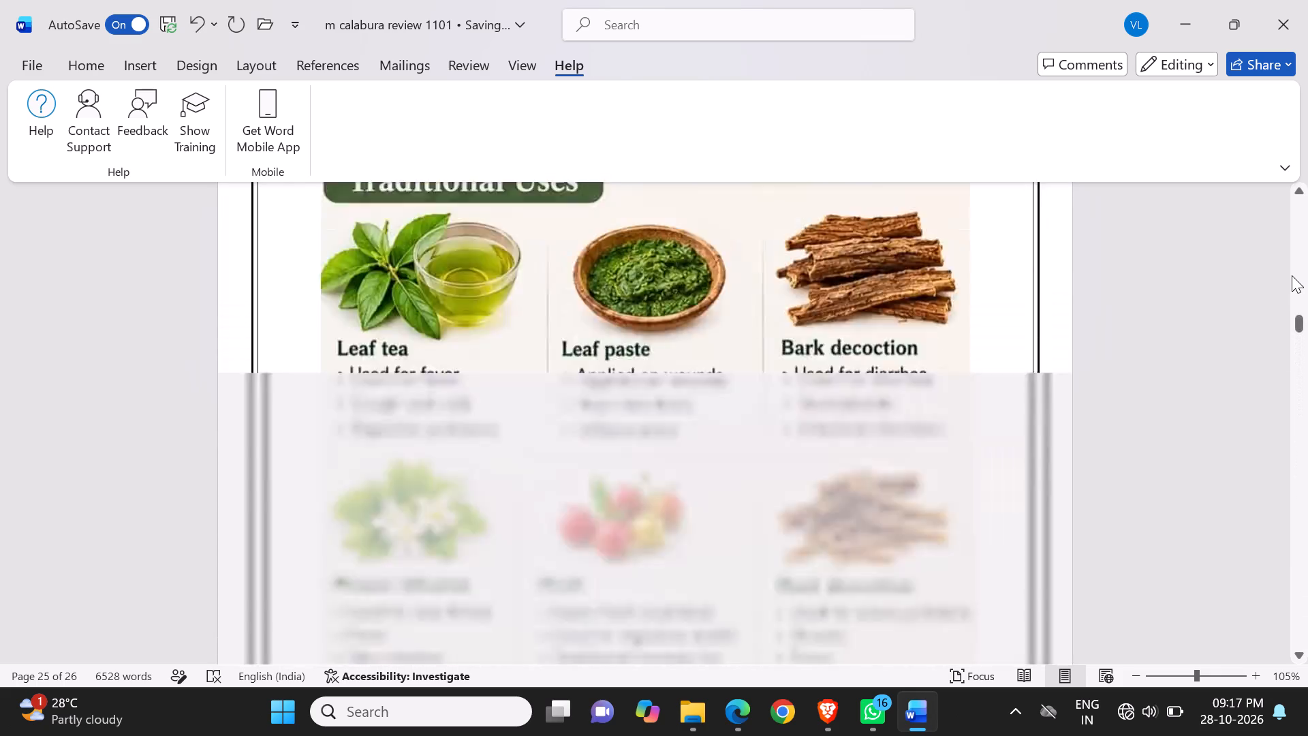
scroll(1292, 275, down, 5)
click(1299, 219)
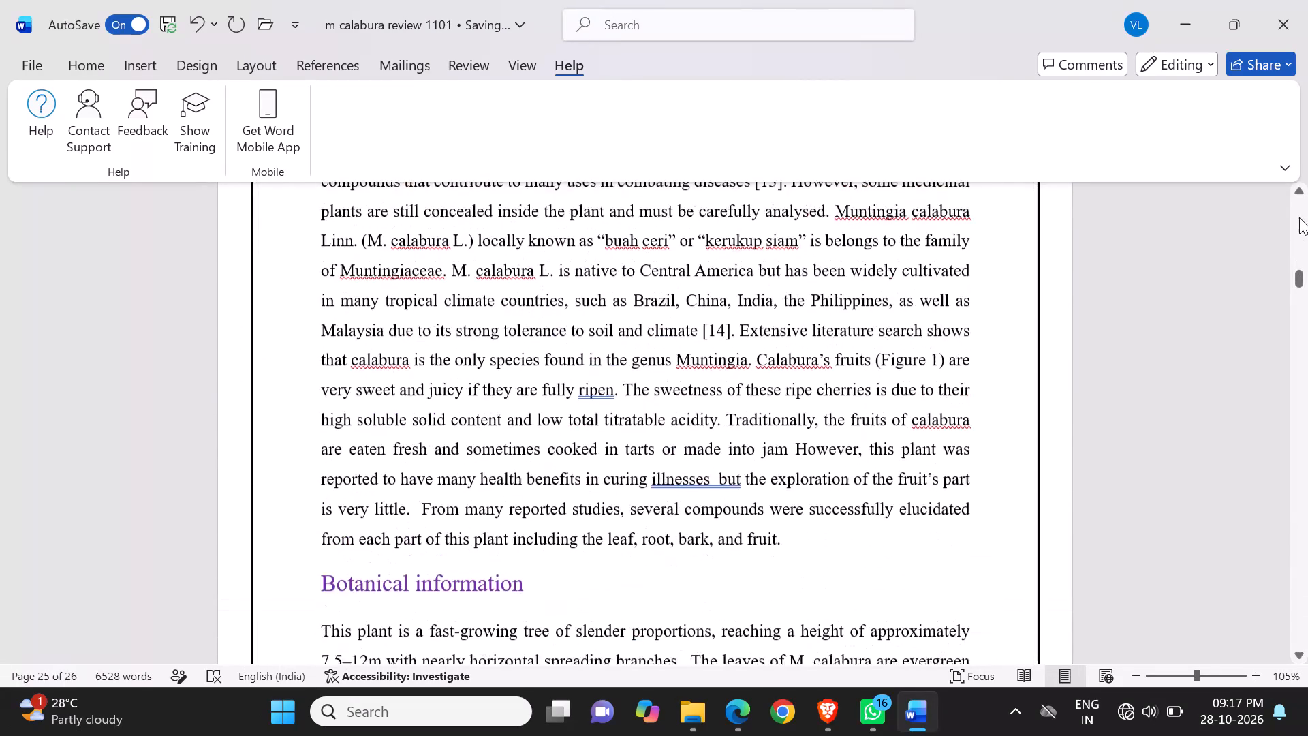
scroll(1299, 217, down, 5)
scroll(1299, 217, up, 7)
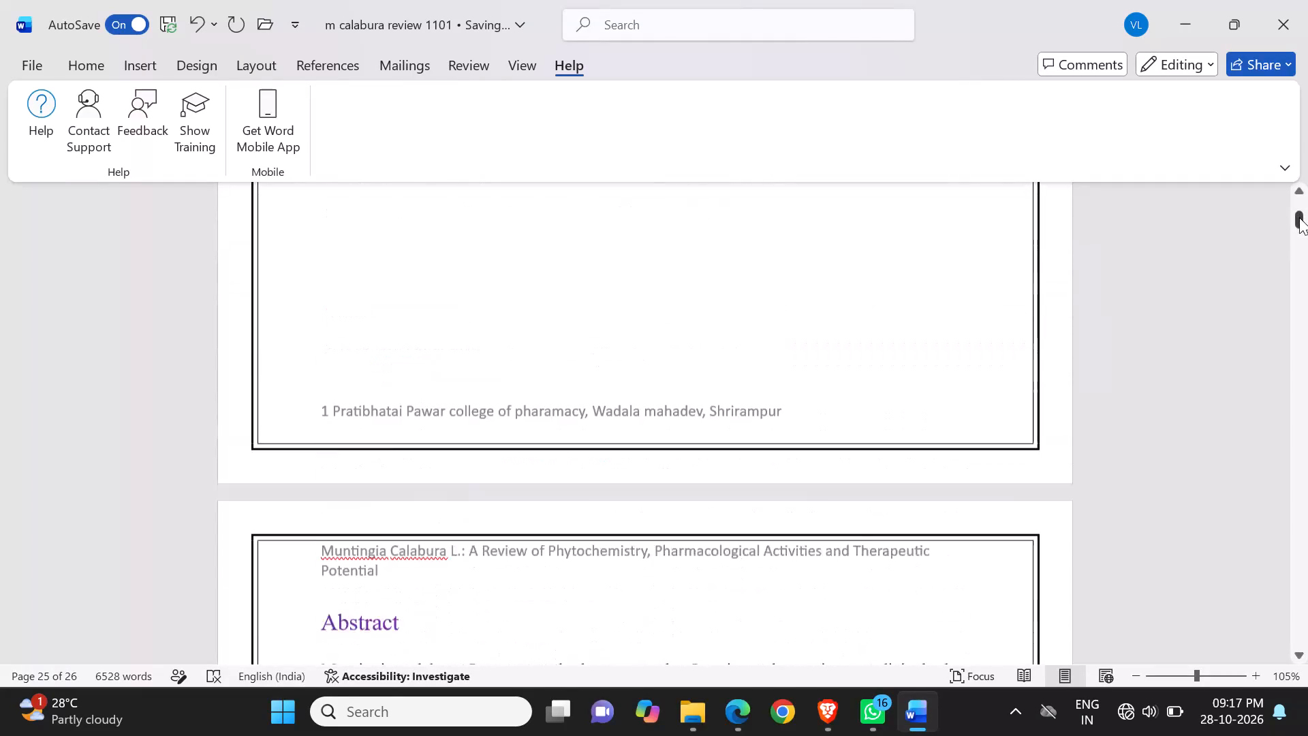
scroll(1299, 217, up, 8)
scroll(1212, 251, up, 13)
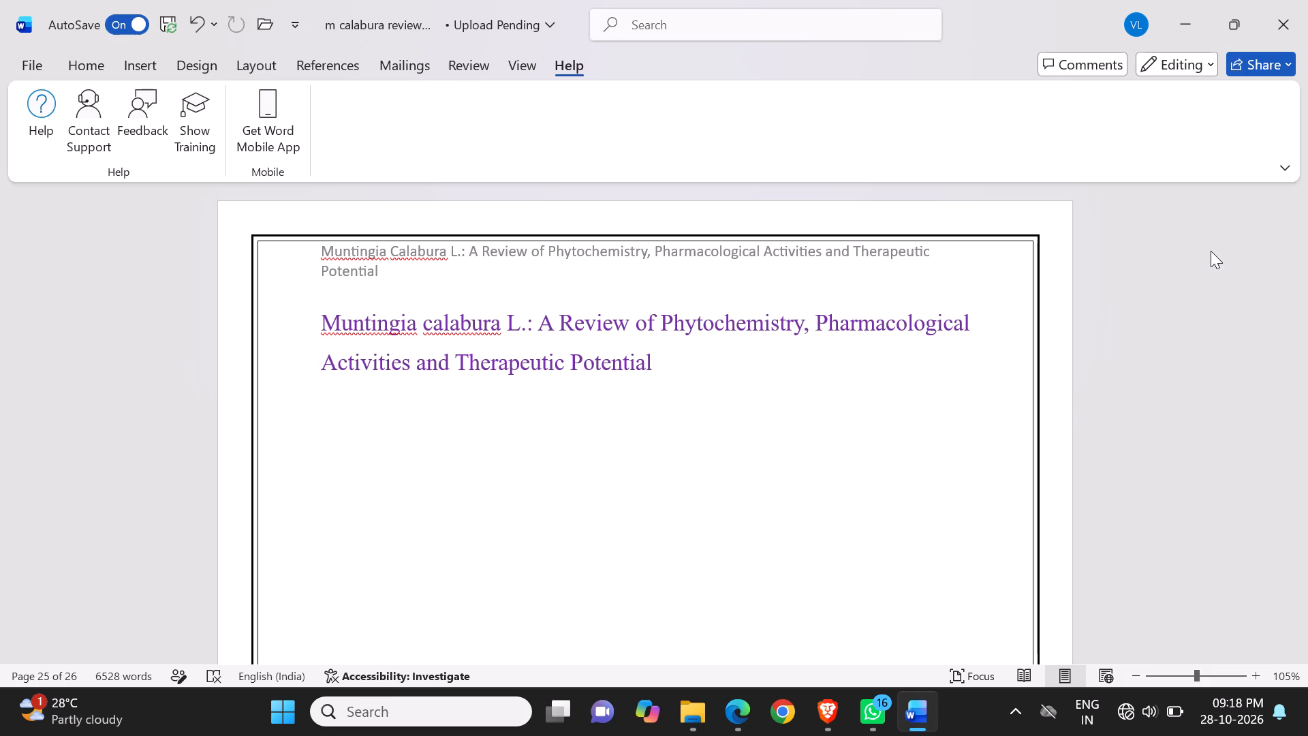
scroll(897, 226, down, 12)
scroll(892, 229, down, 9)
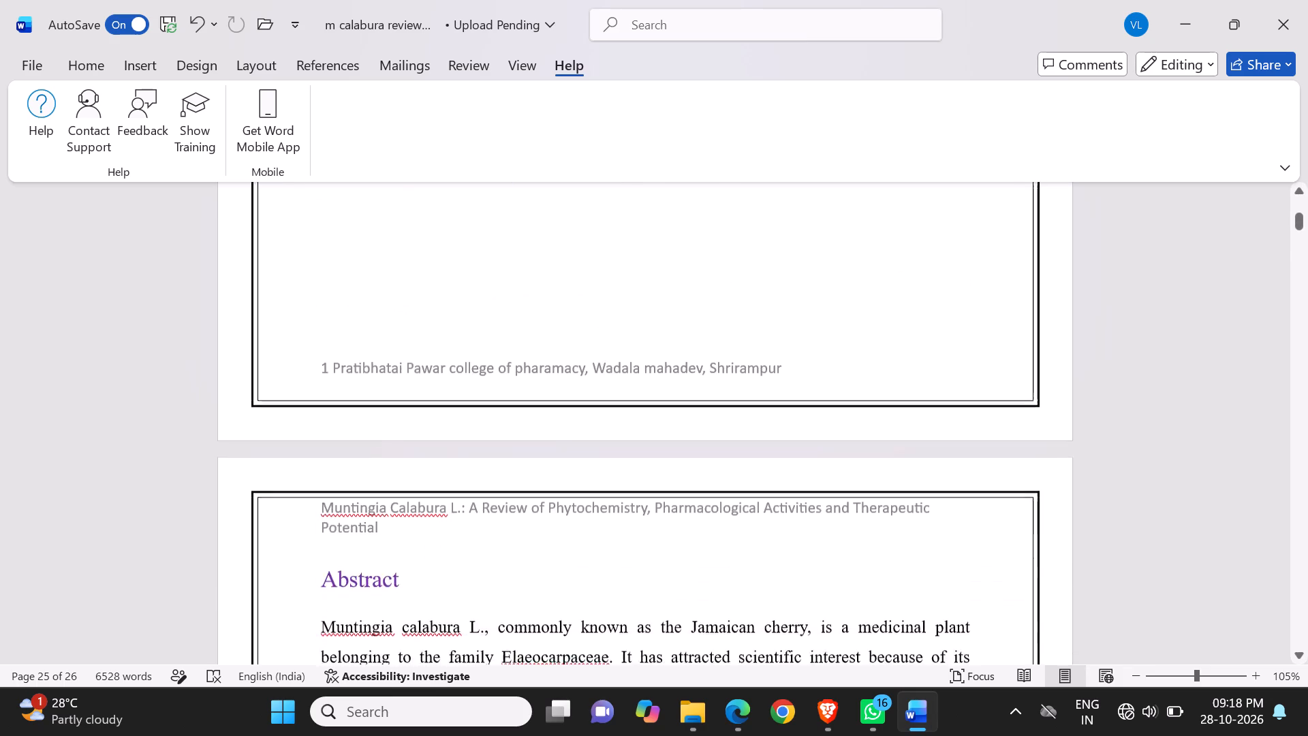
scroll(892, 229, down, 12)
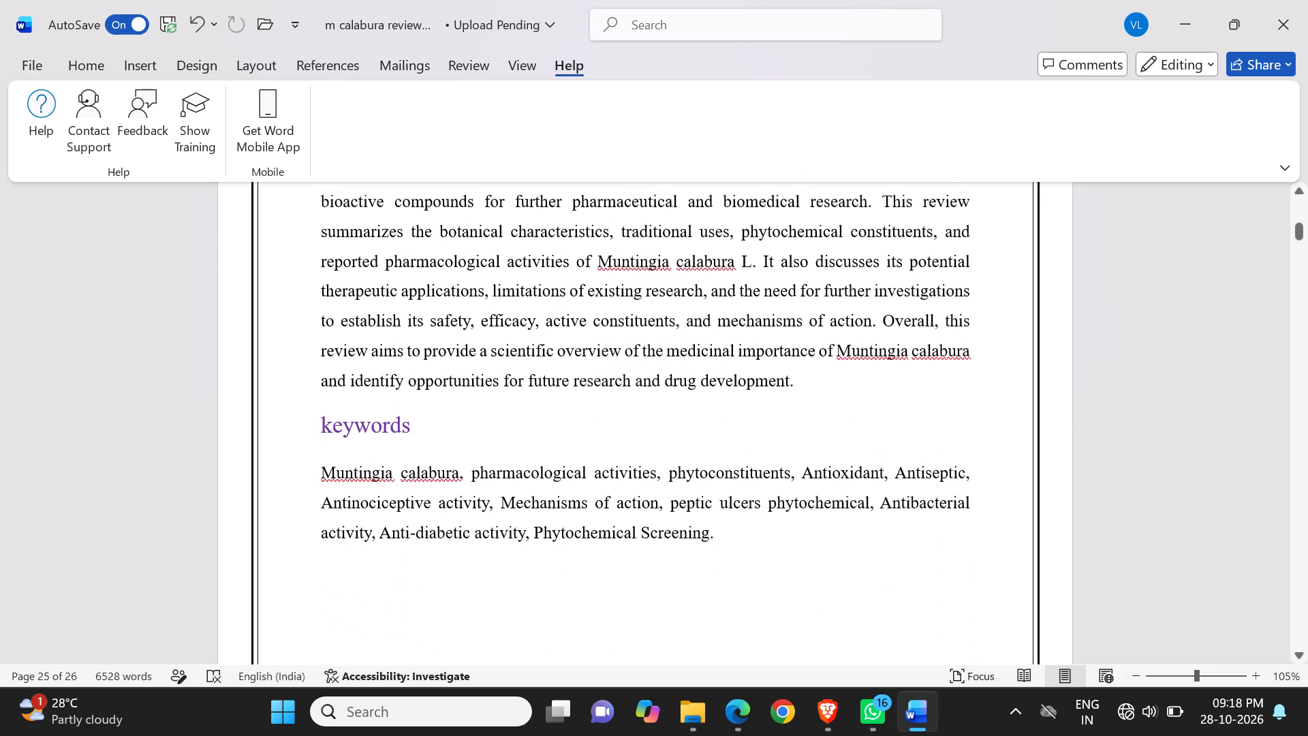
scroll(892, 229, down, 15)
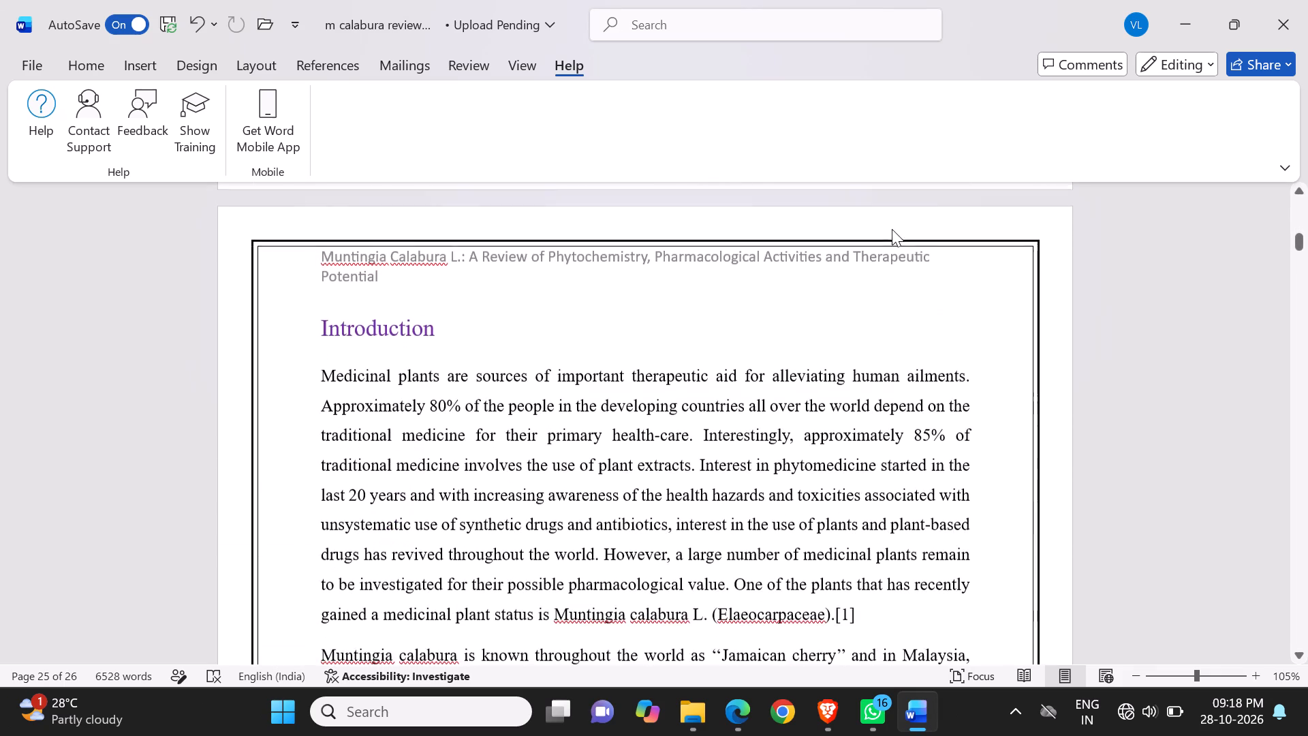
scroll(892, 229, down, 18)
scroll(892, 229, down, 7)
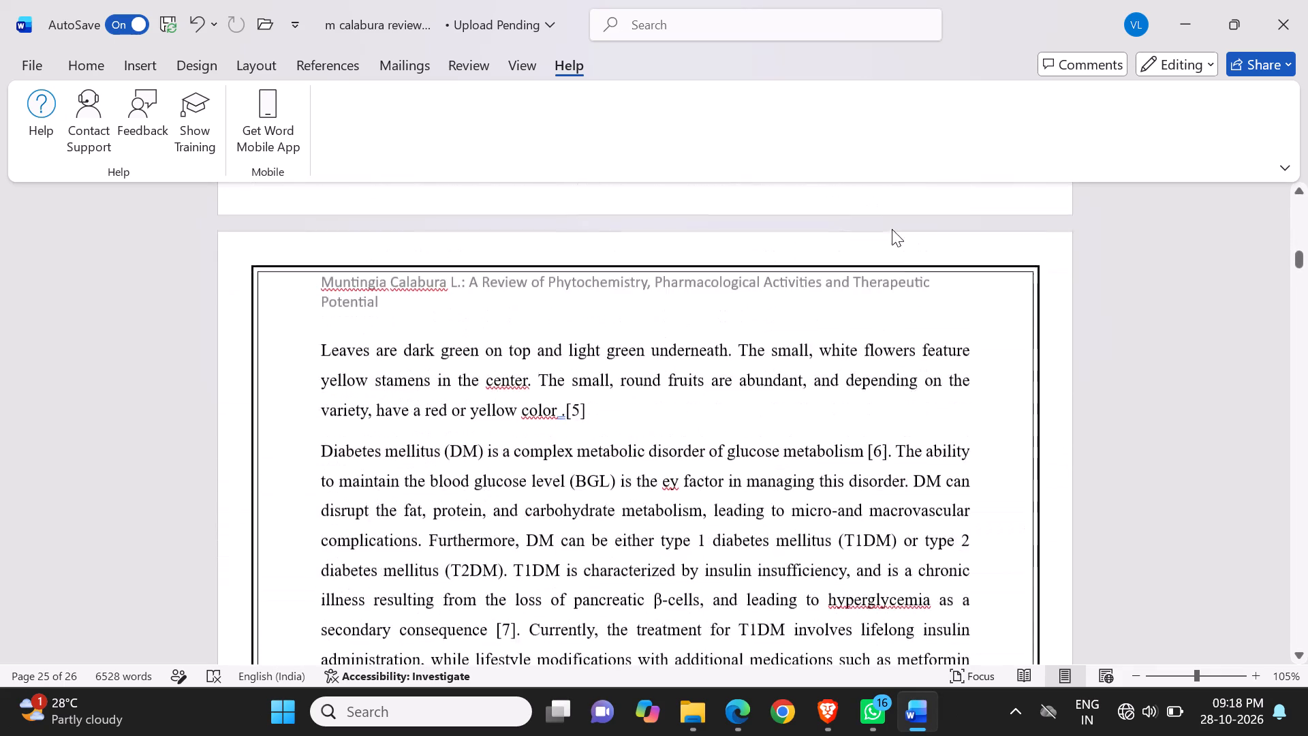
scroll(892, 229, down, 20)
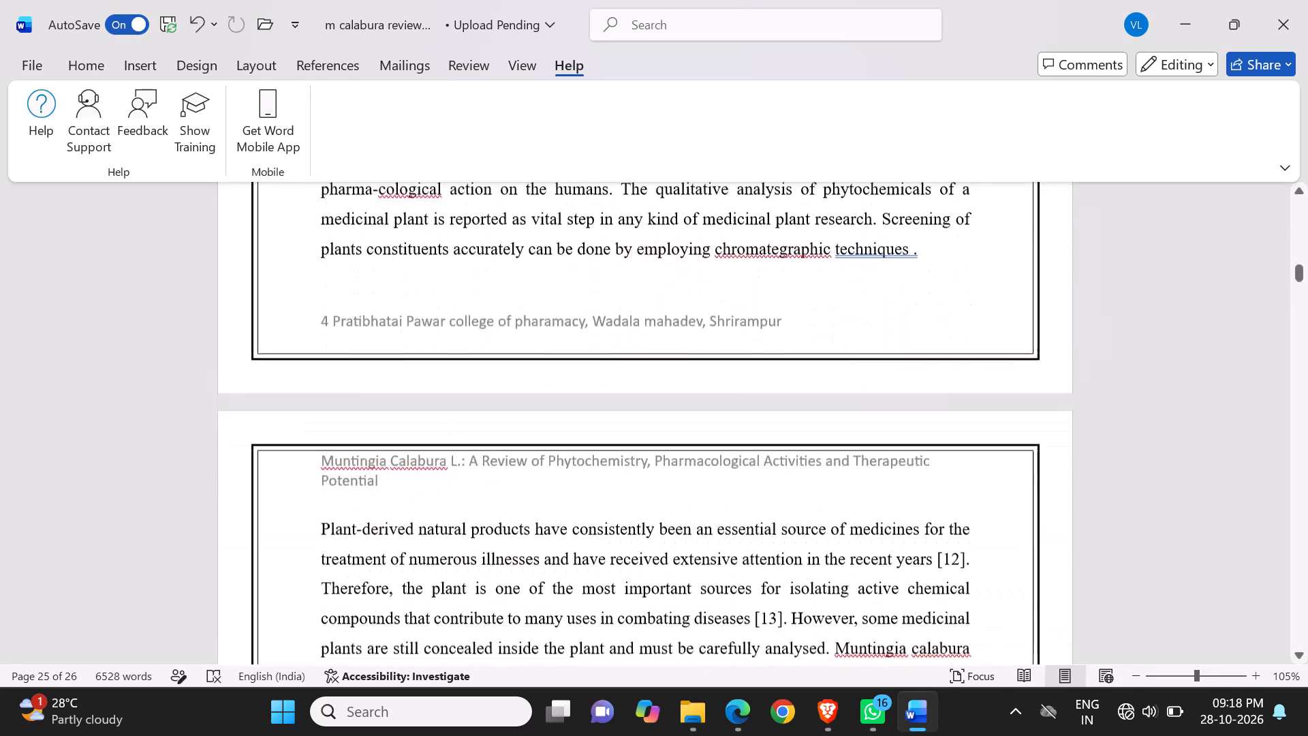
scroll(892, 229, down, 13)
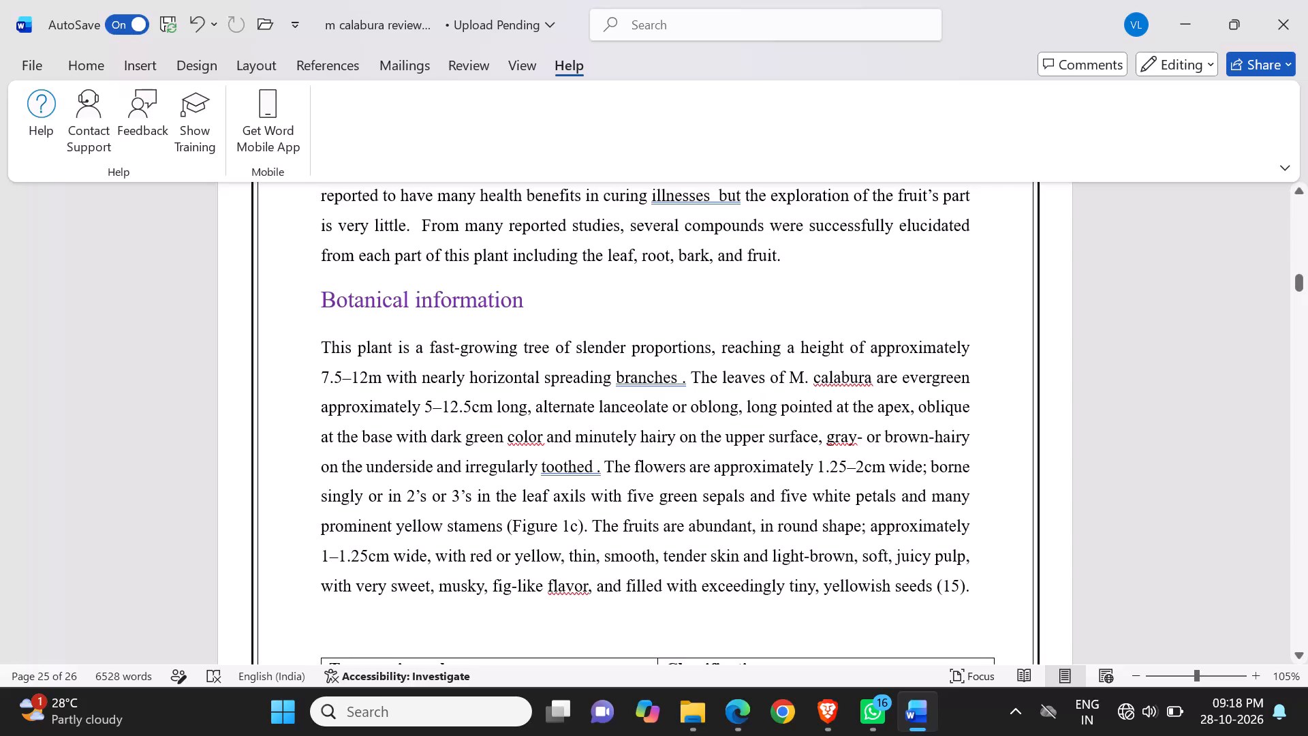
Review the pages from Botanical information through the taxonomy table, plant photos and Medicinal Uses to the Traditional Uses heading.
scroll(893, 226, down, 11)
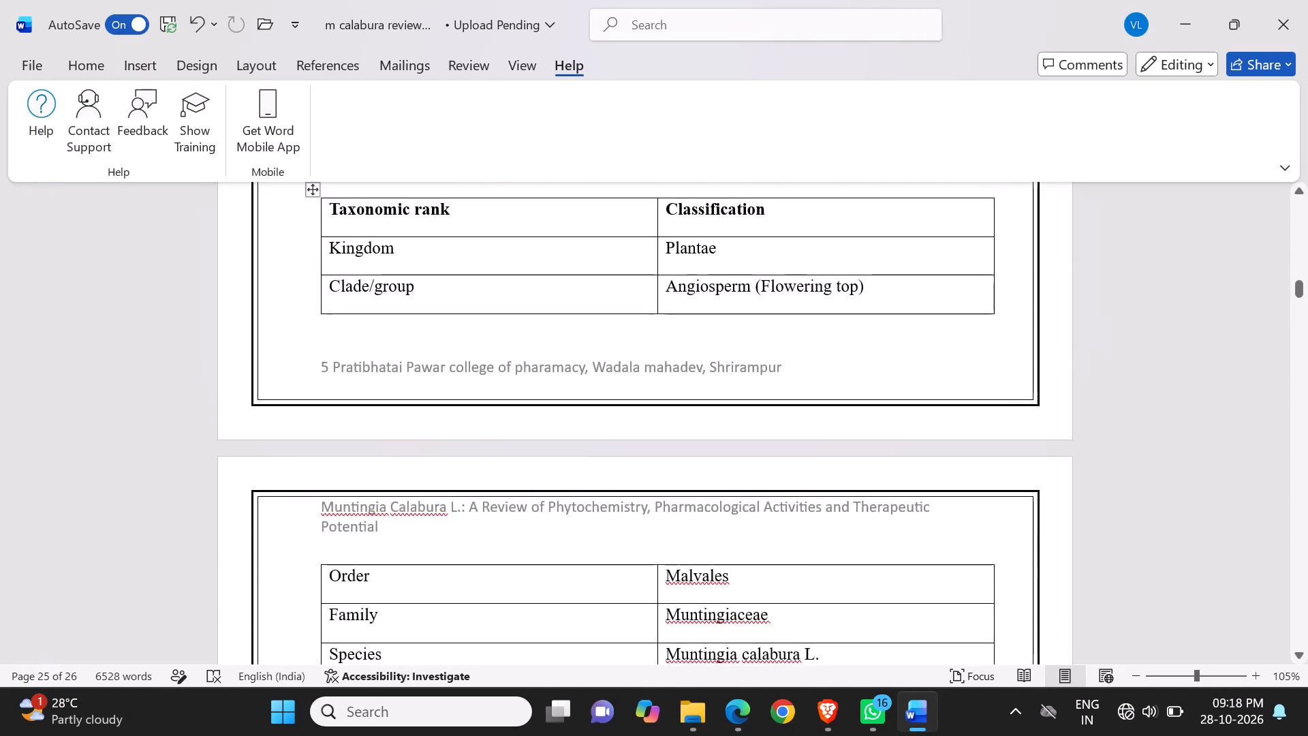
scroll(893, 226, down, 16)
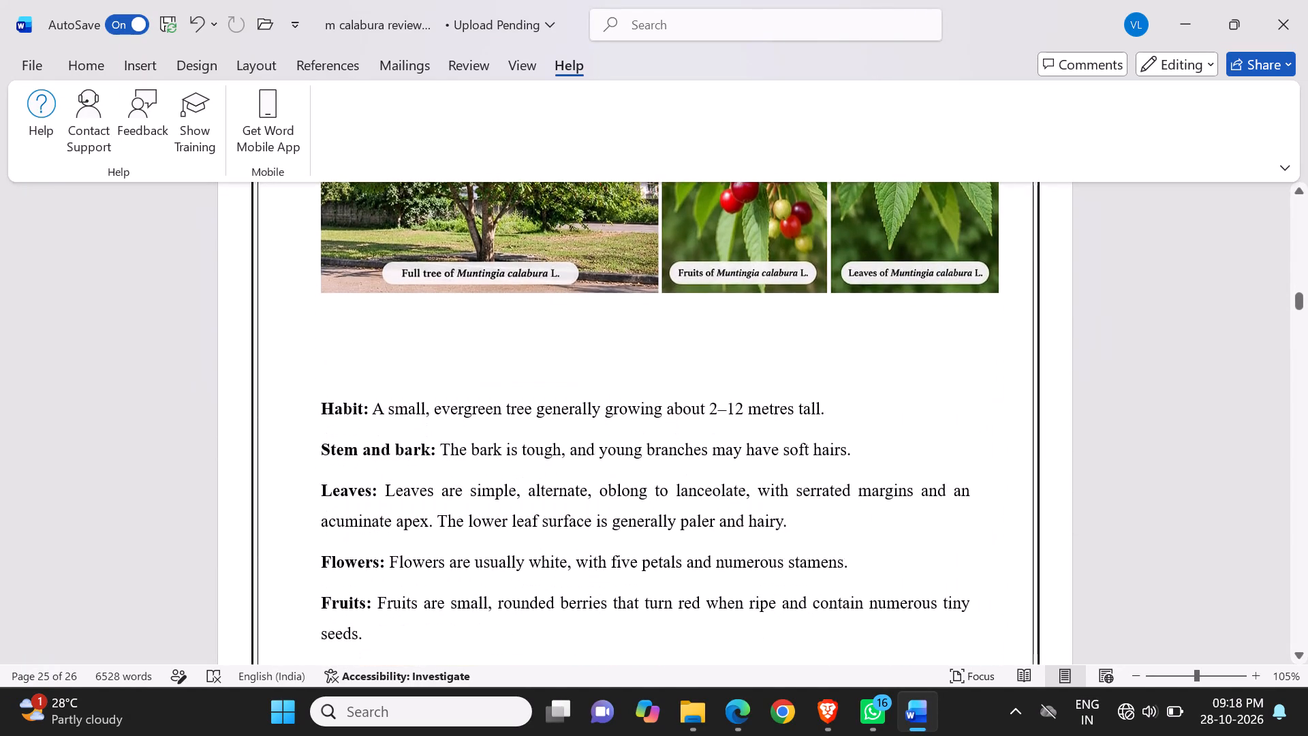
scroll(894, 226, down, 11)
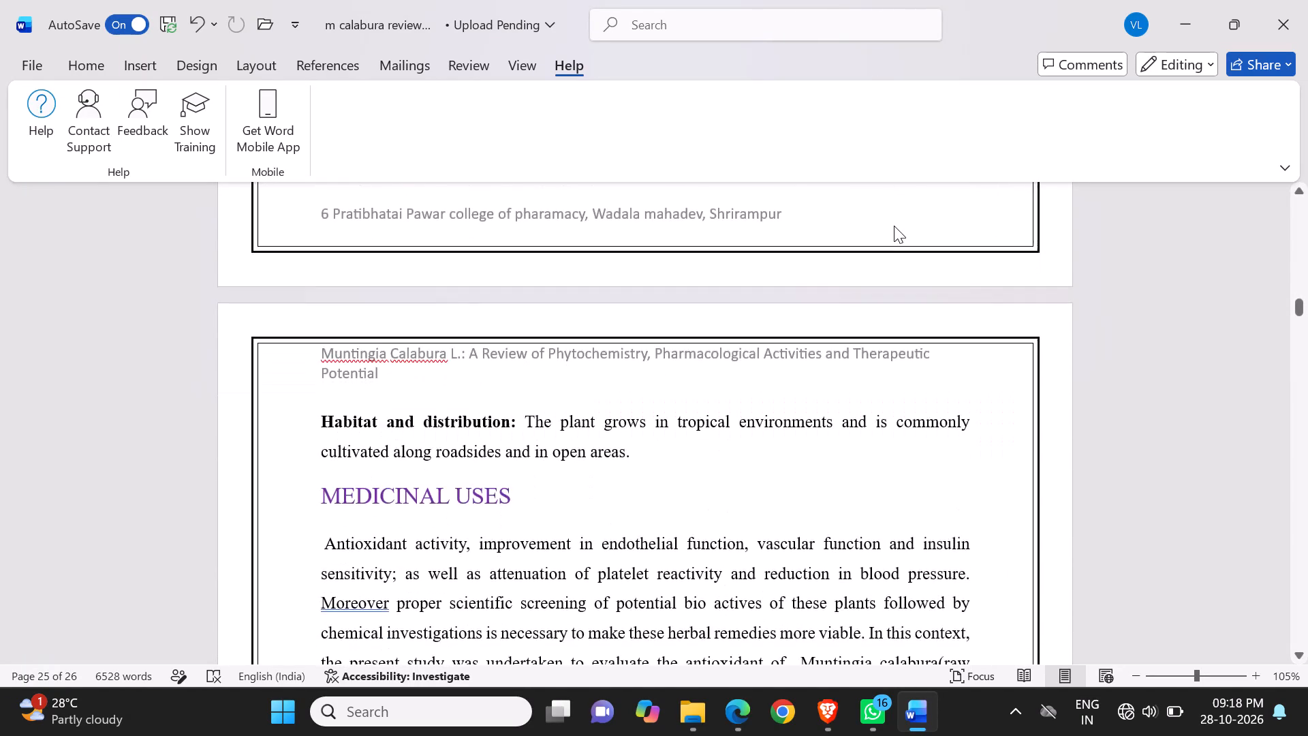
scroll(894, 226, down, 20)
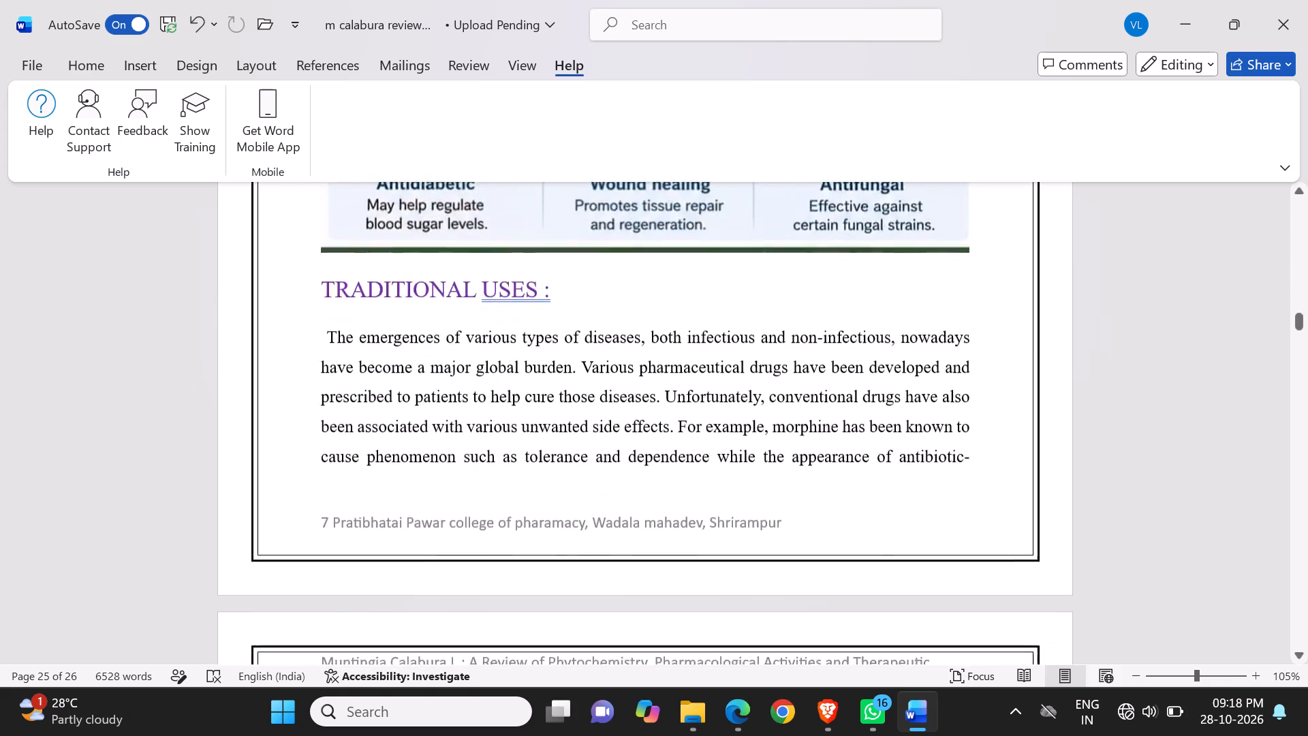
Look through the Traditional Uses pages and their illustrations up to the Phytochemical Constituents heading.
scroll(894, 226, down, 13)
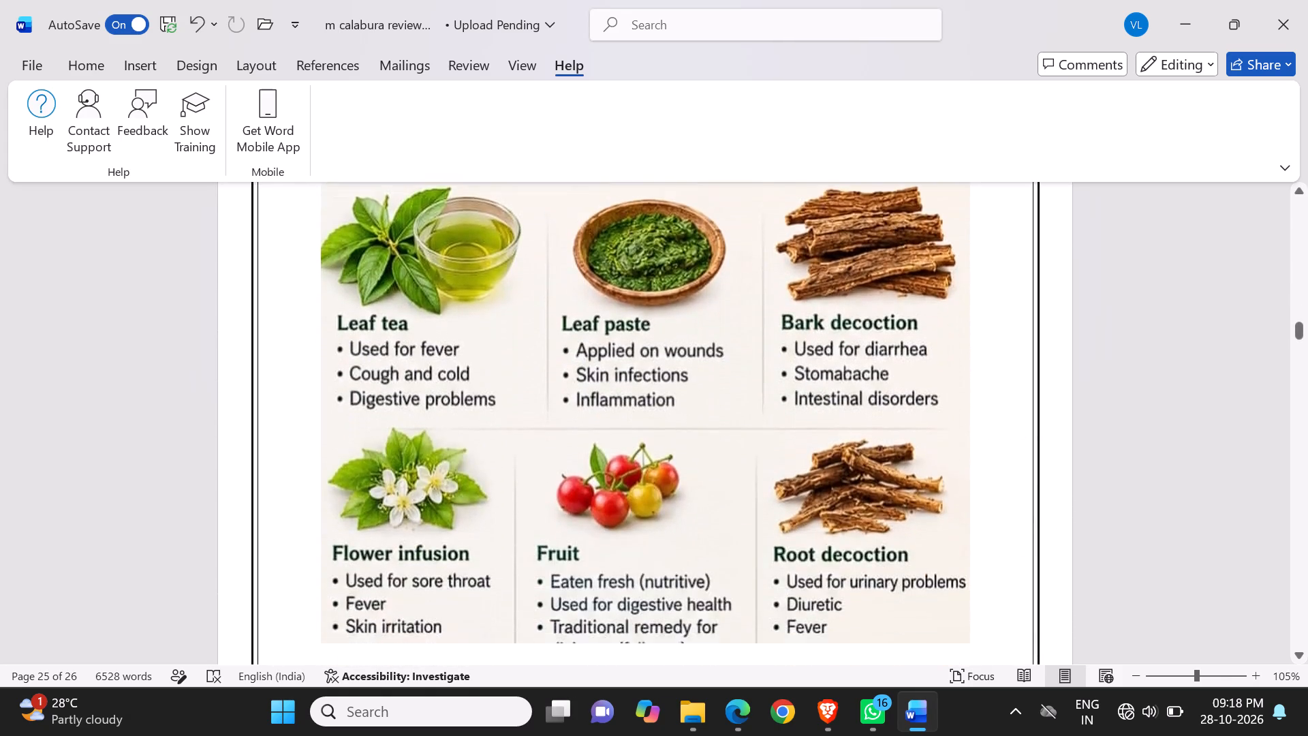
scroll(894, 225, down, 15)
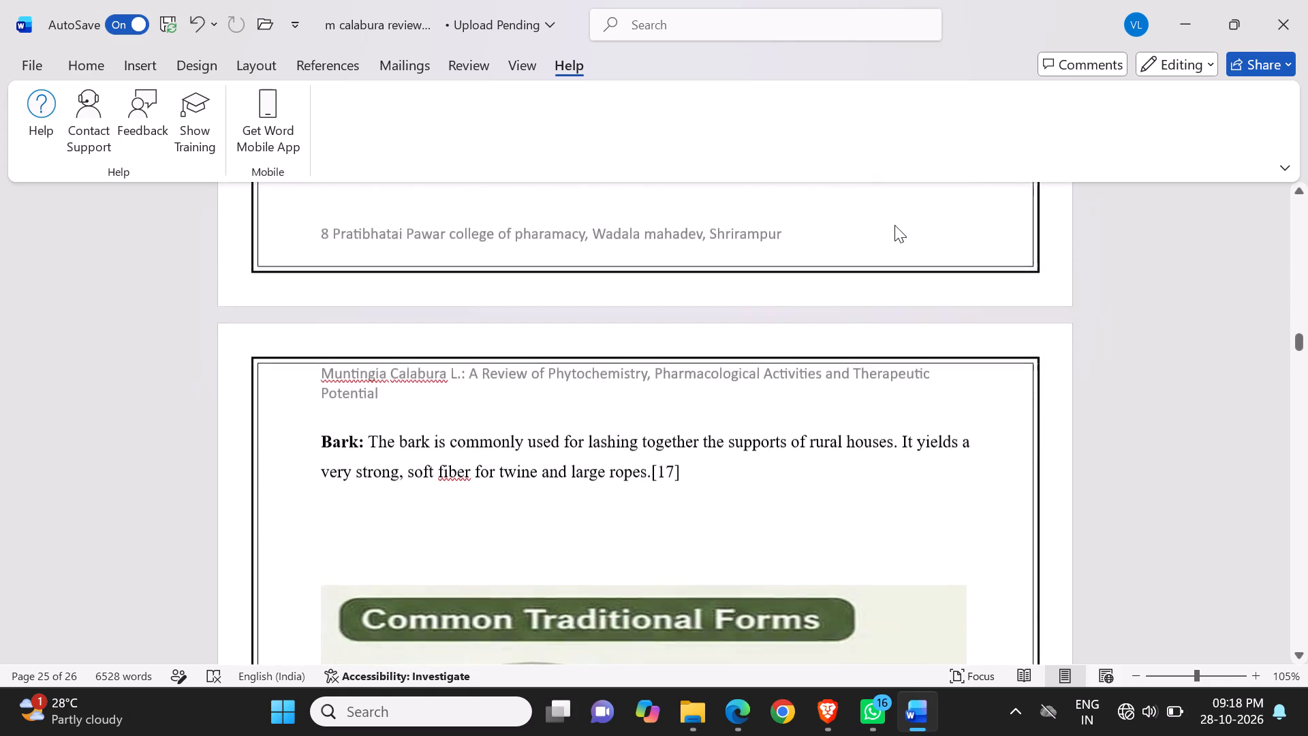
scroll(894, 225, down, 12)
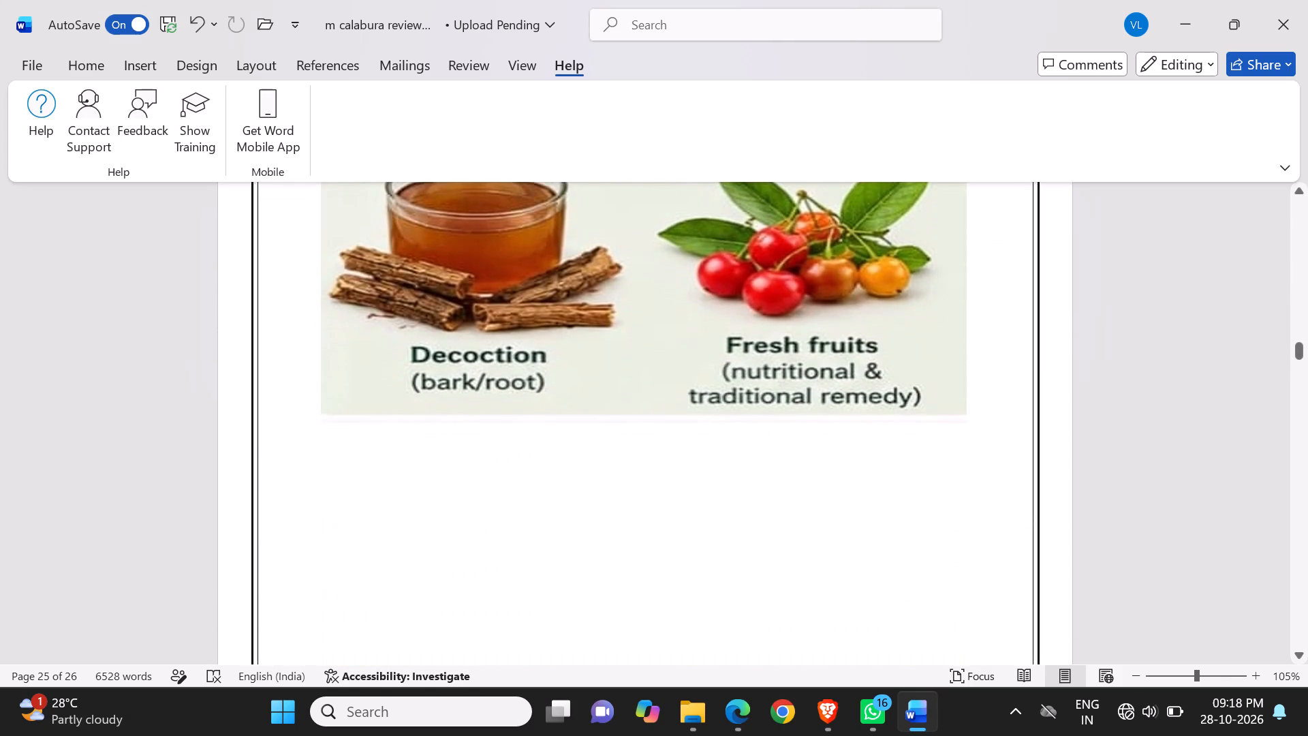
scroll(894, 225, down, 12)
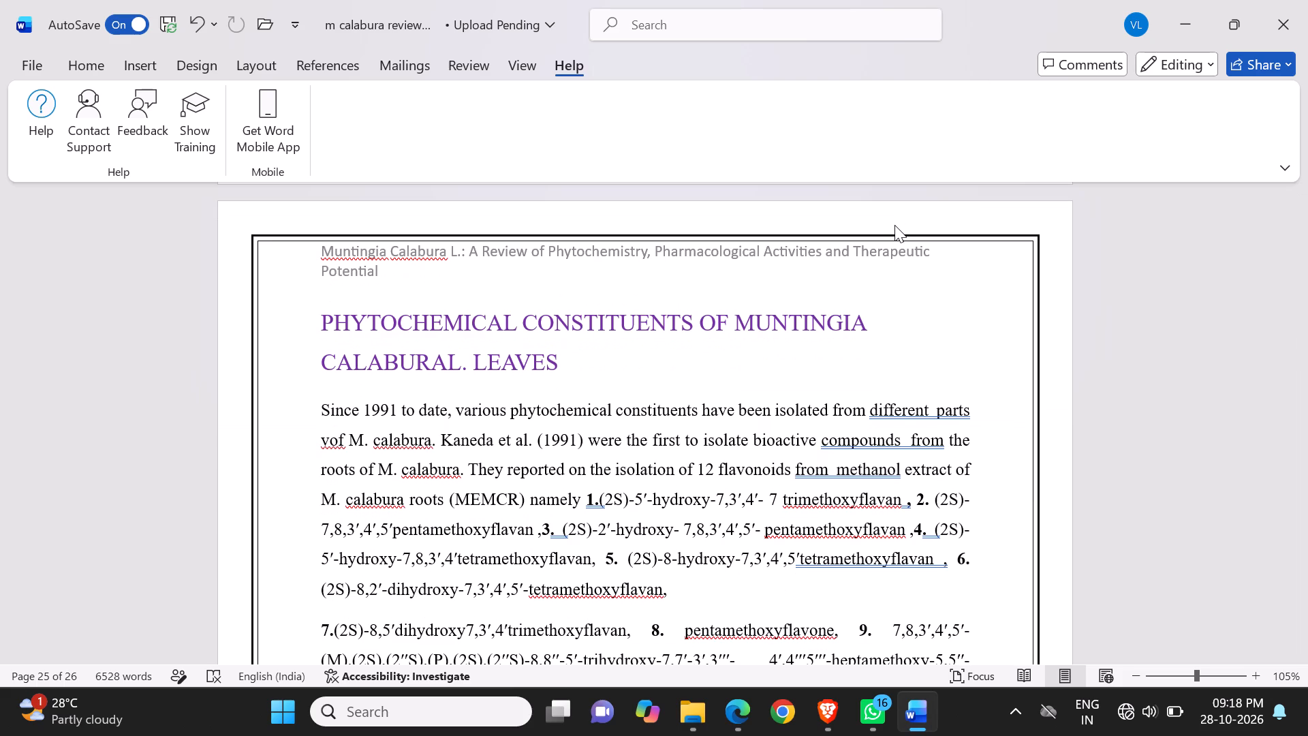
Read the Phytochemical Constituents section, examining the author mentions and numbered citations in the paragraph about fruit and leaf extracts.
scroll(676, 273, down, 1)
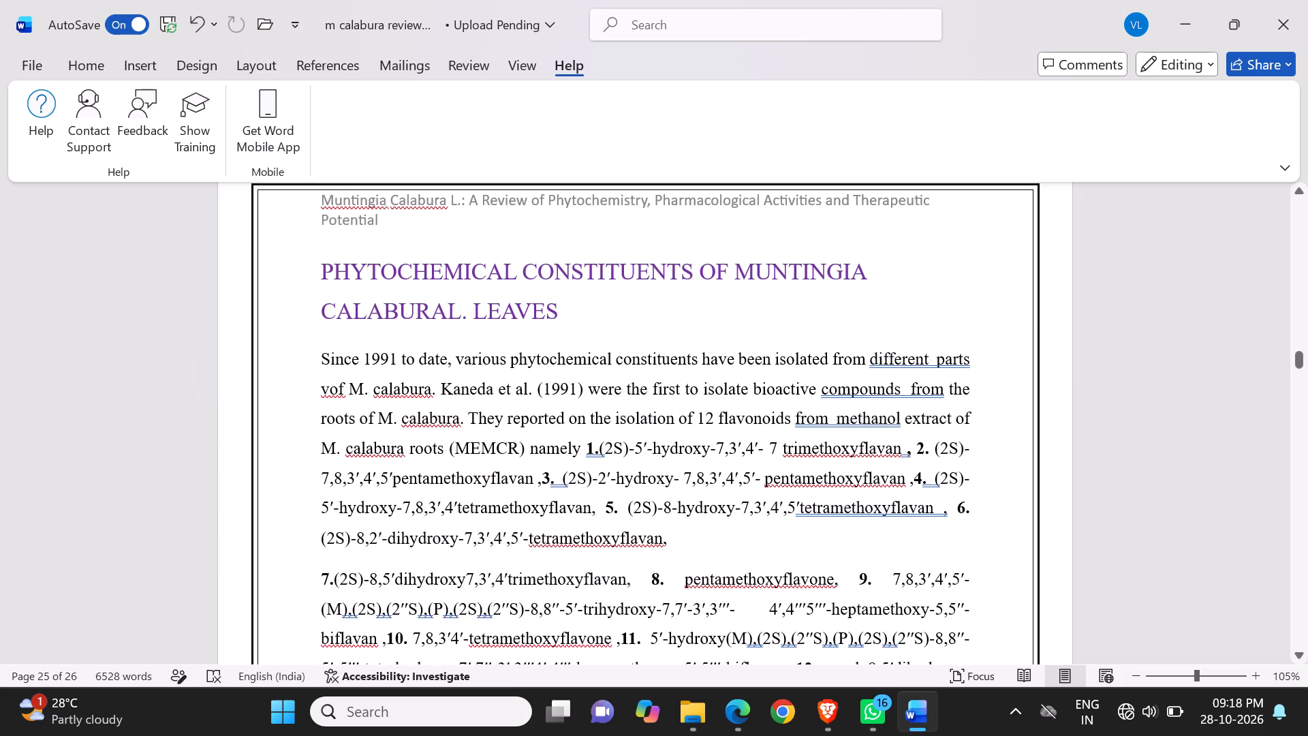
scroll(700, 283, down, 3)
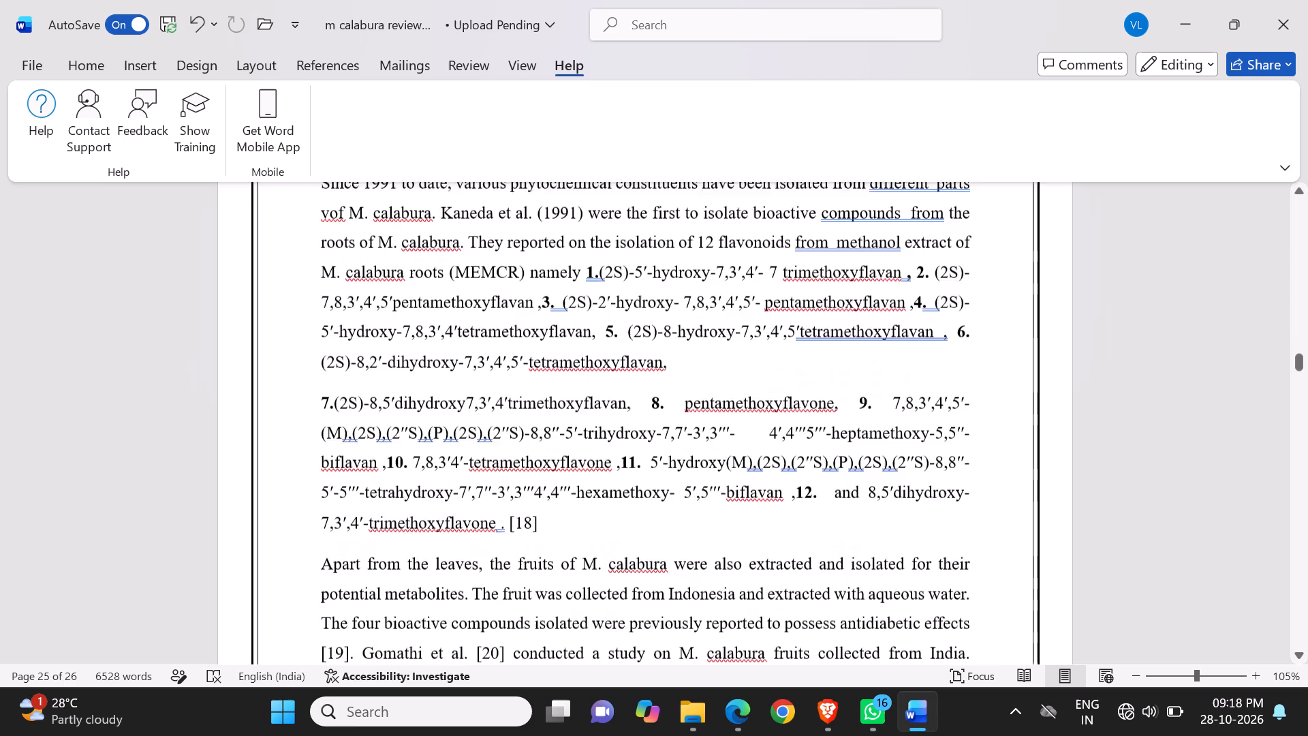
scroll(700, 283, down, 6)
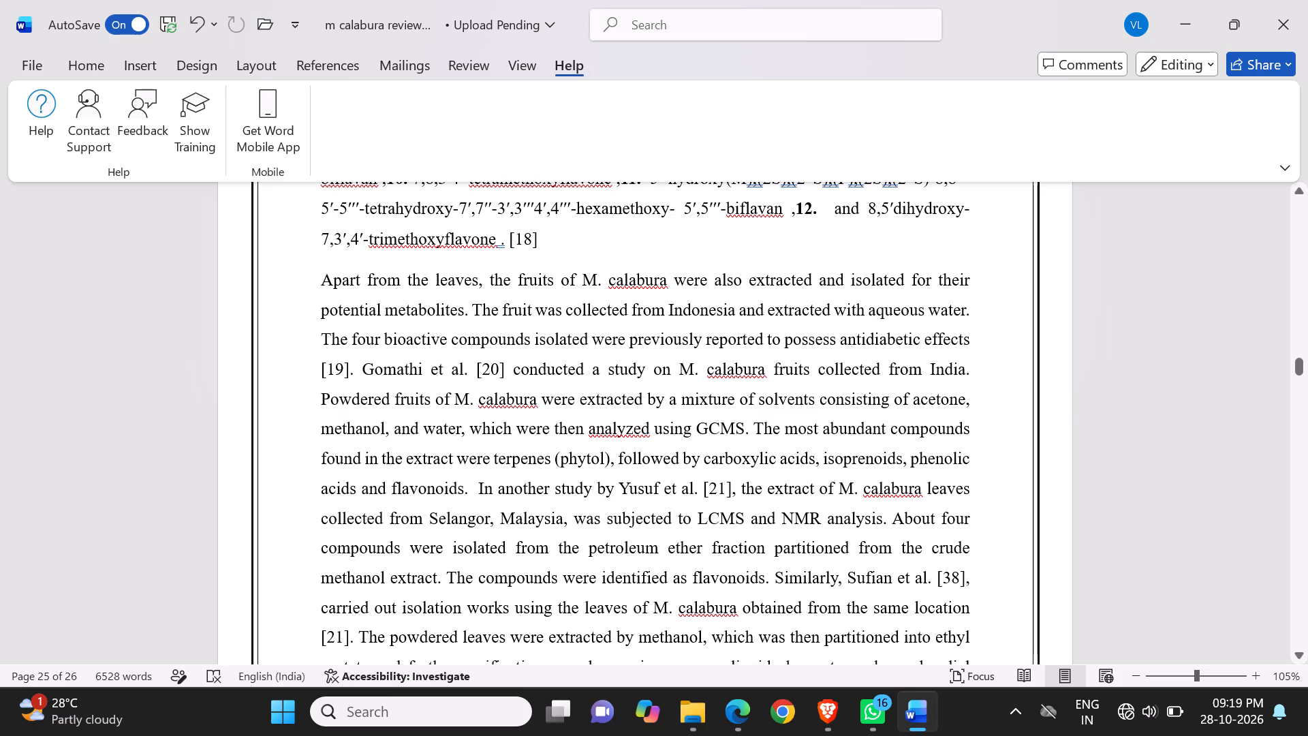
ctrl+scroll(805, 421, up, 1)
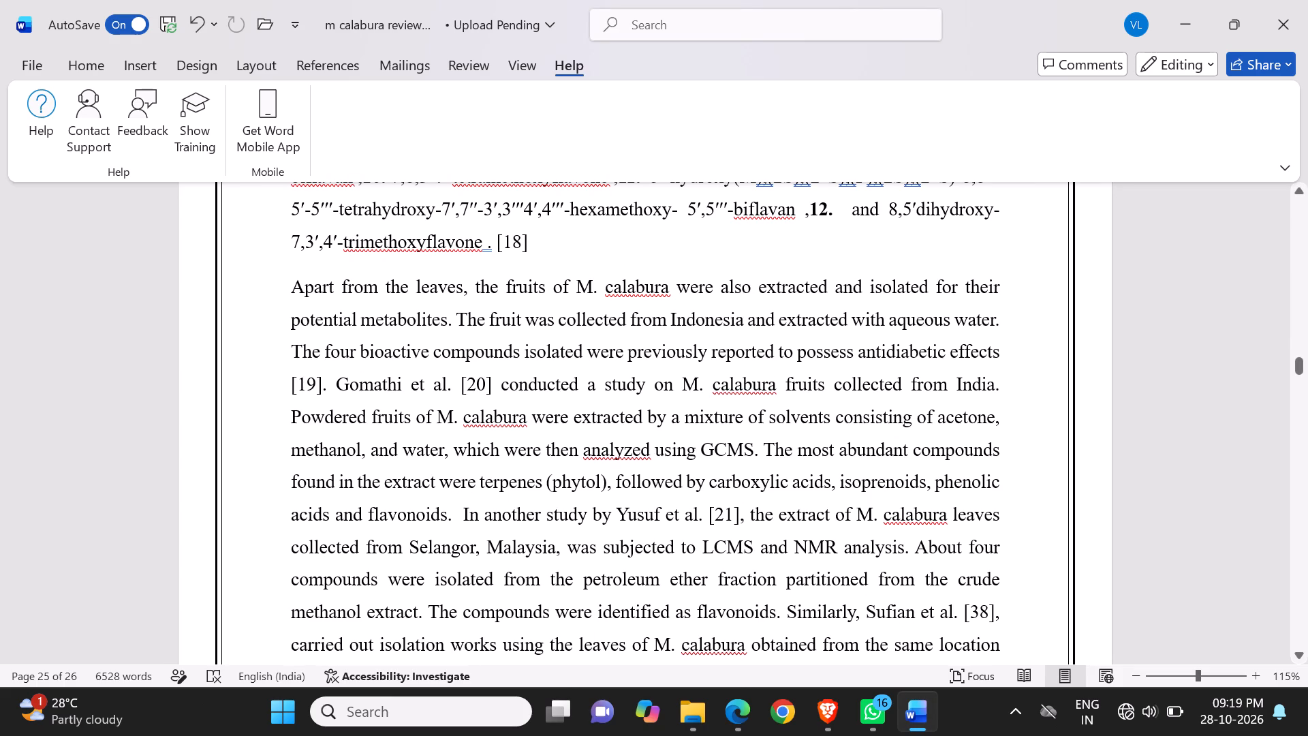
scroll(493, 390, down, 1)
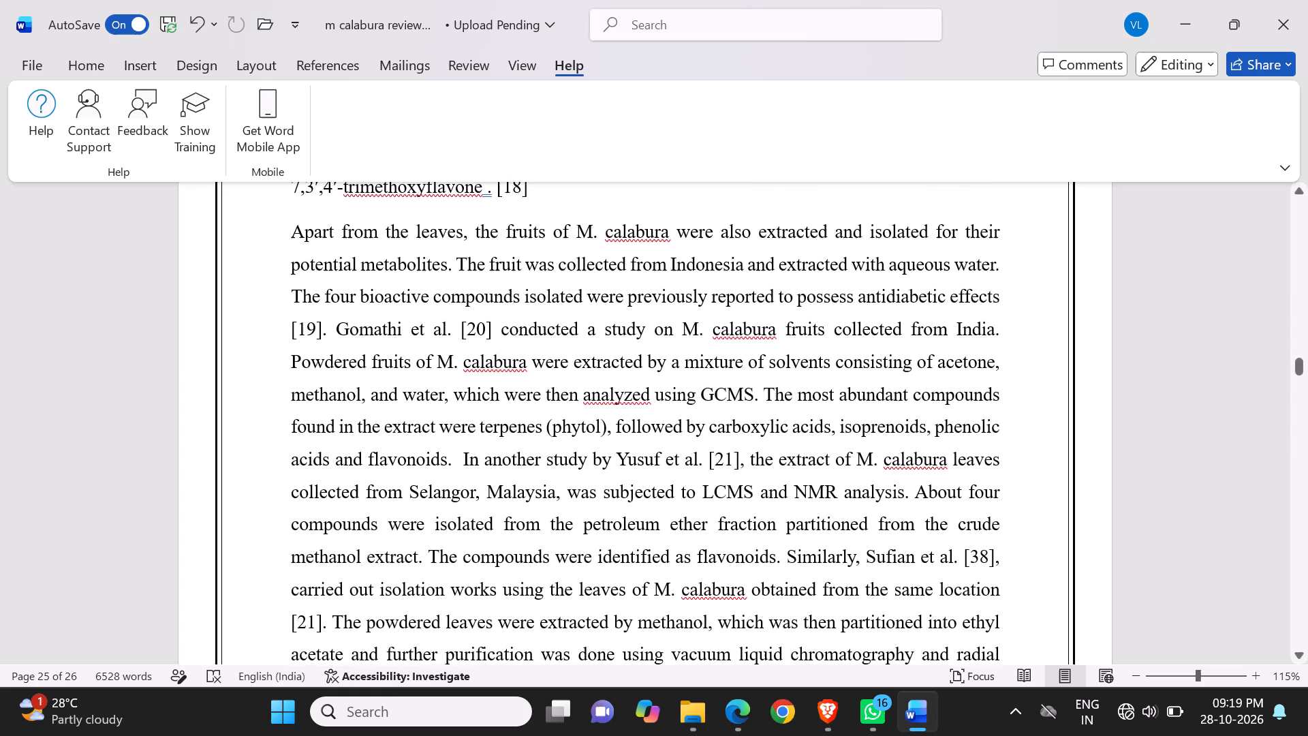
scroll(493, 390, down, 1)
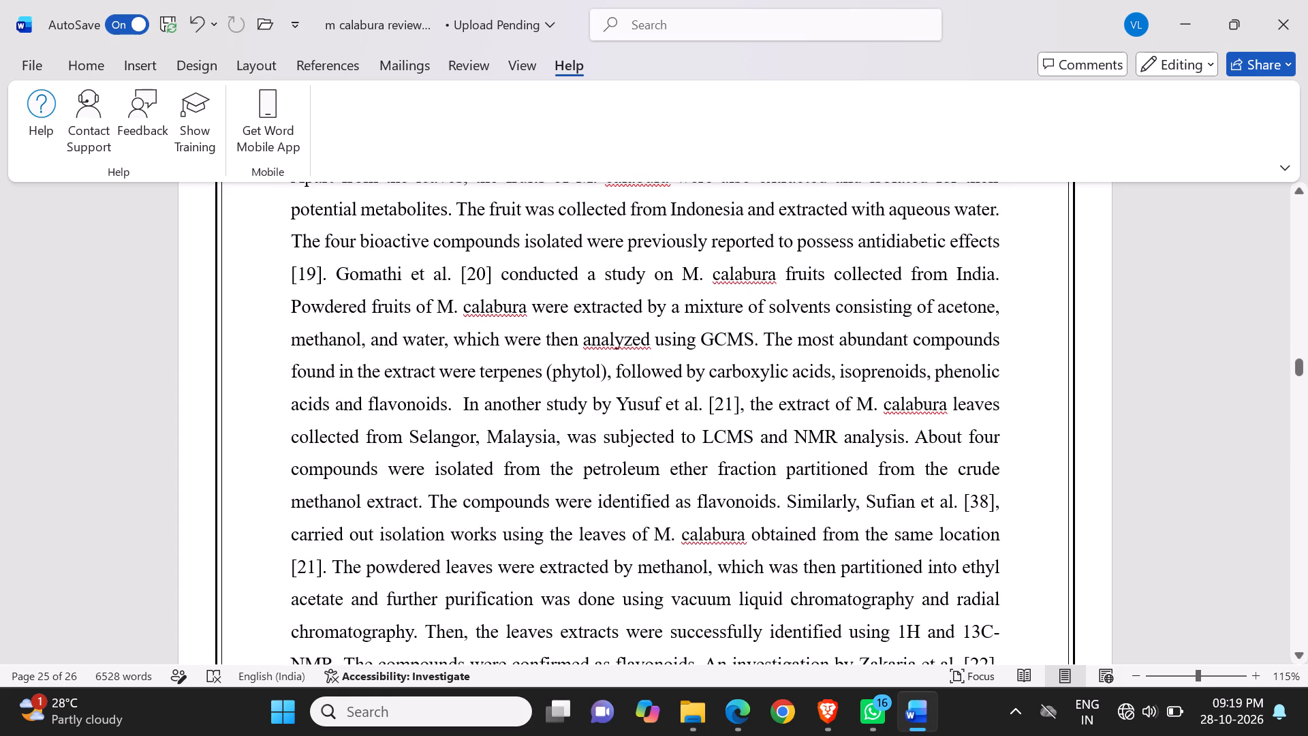
scroll(562, 350, down, 1)
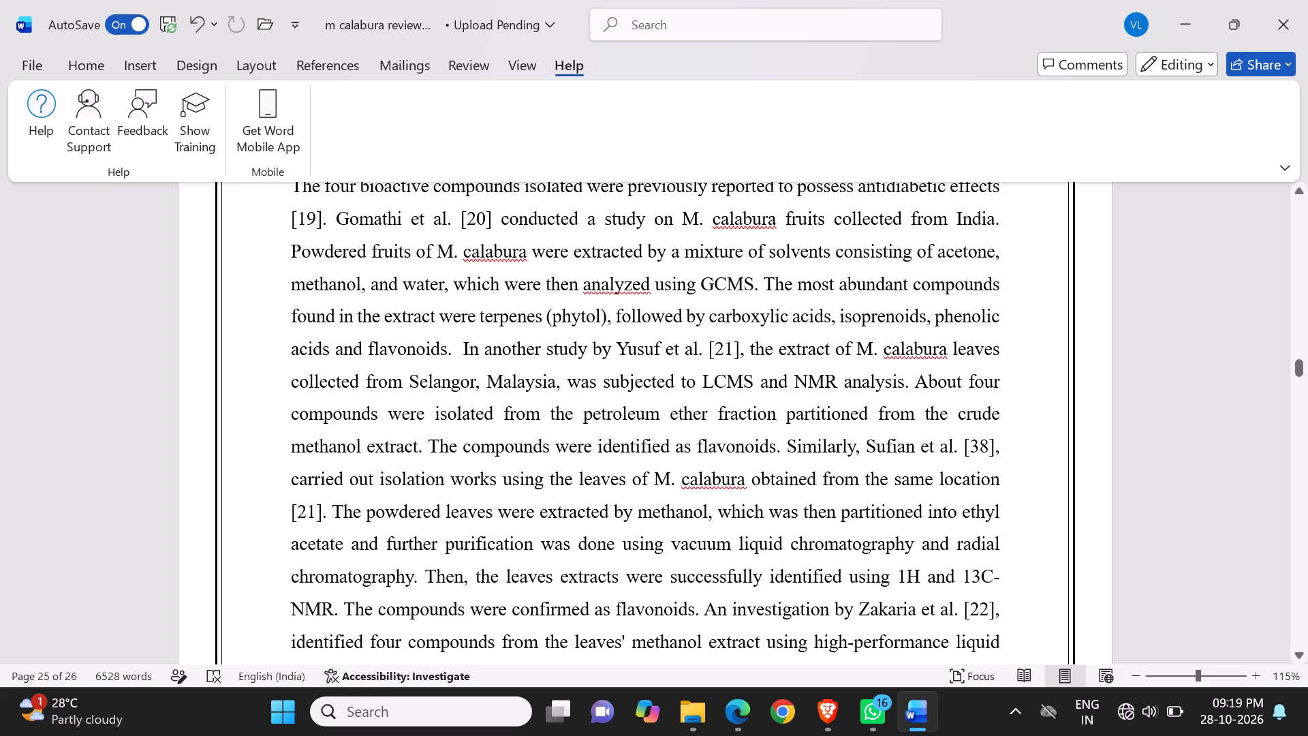
Cut ". In another study by Yusuf et al." between "flavonoids" and citation [21].
drag(459, 352, 597, 365)
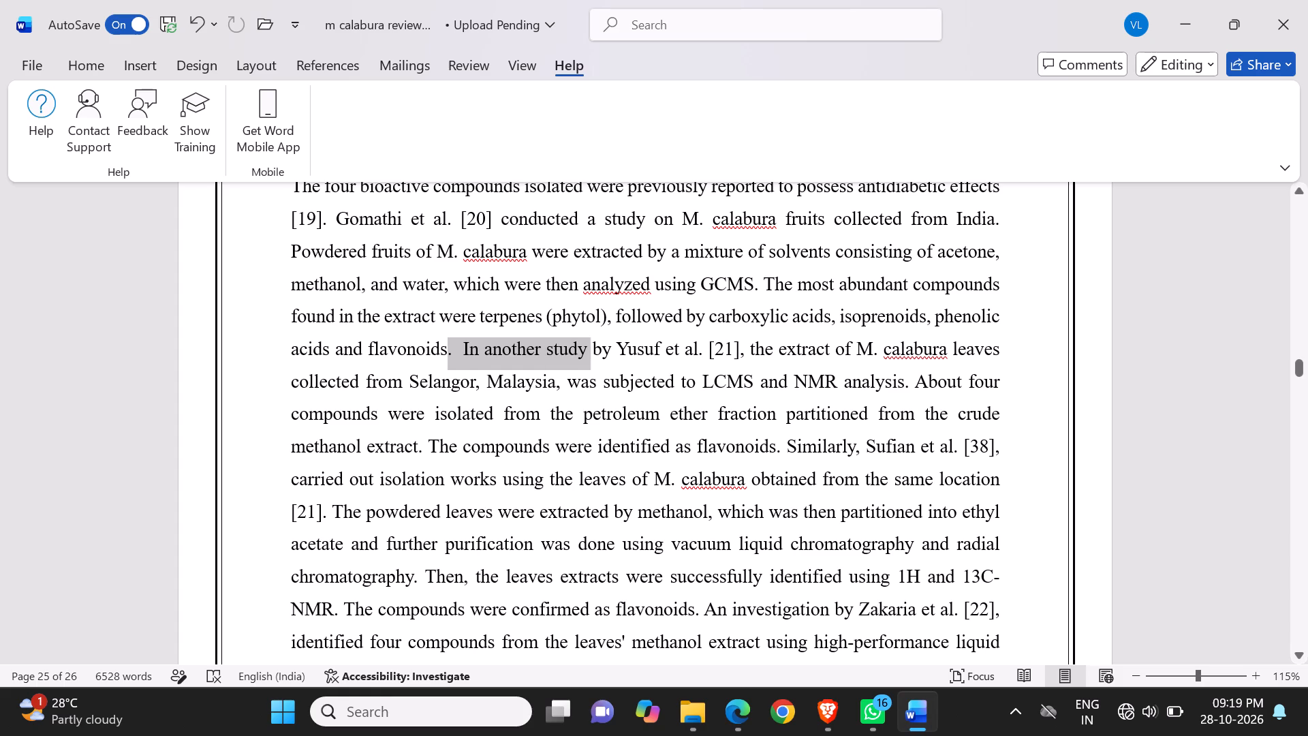
drag(597, 365, 708, 363)
right_click(685, 354)
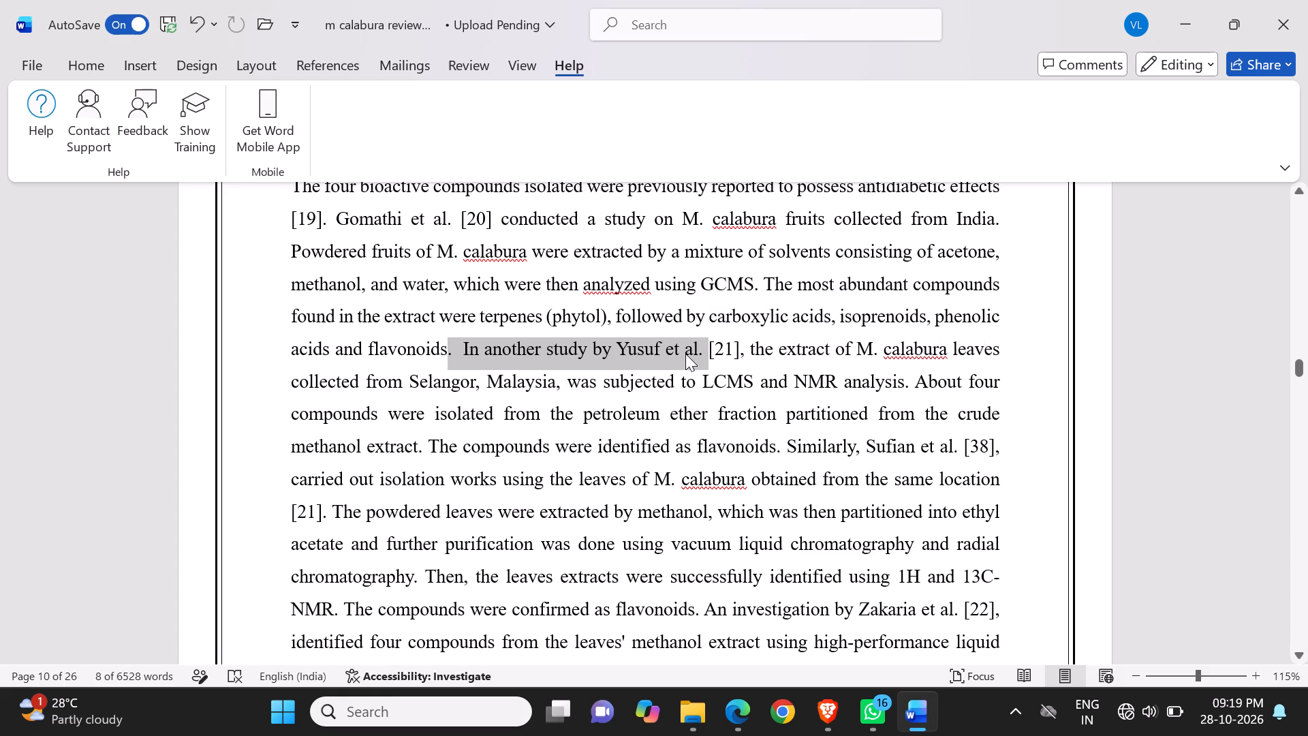
click(719, 303)
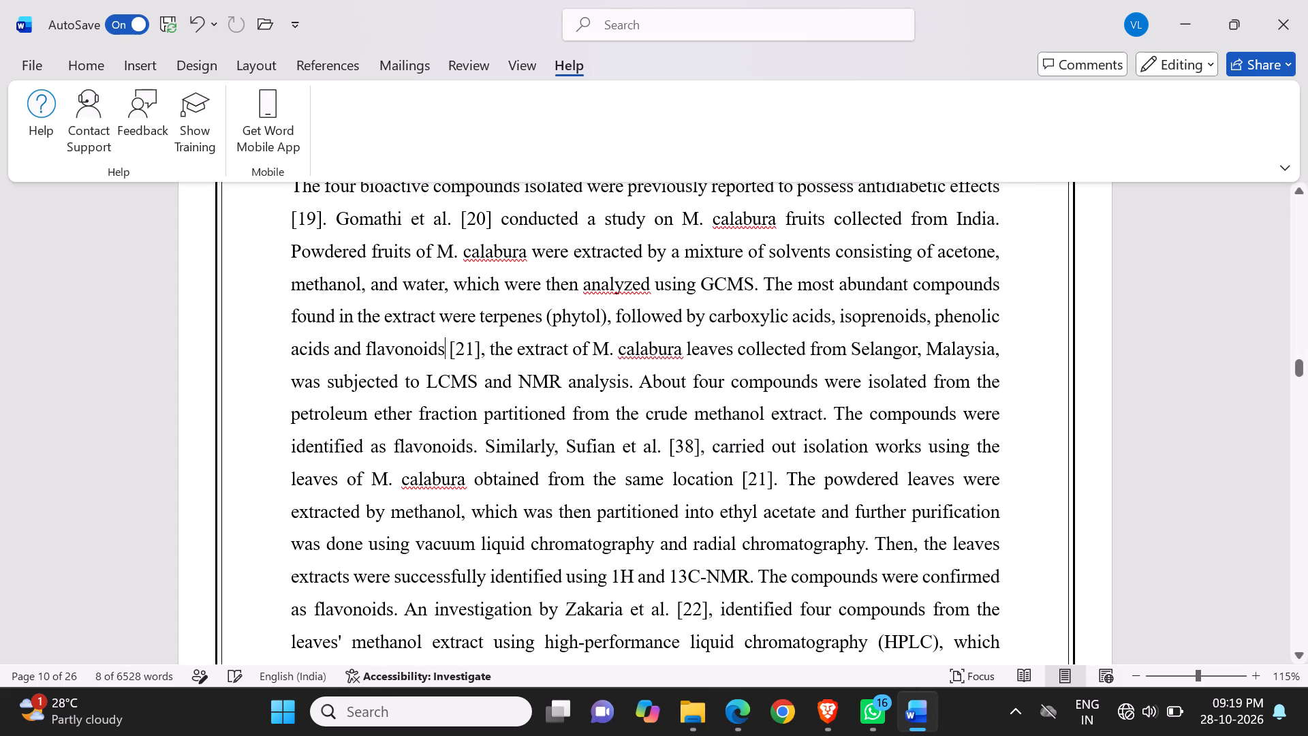
Cut the author mention "Gomathi et al." directly before citation [20].
scroll(639, 311, up, 1)
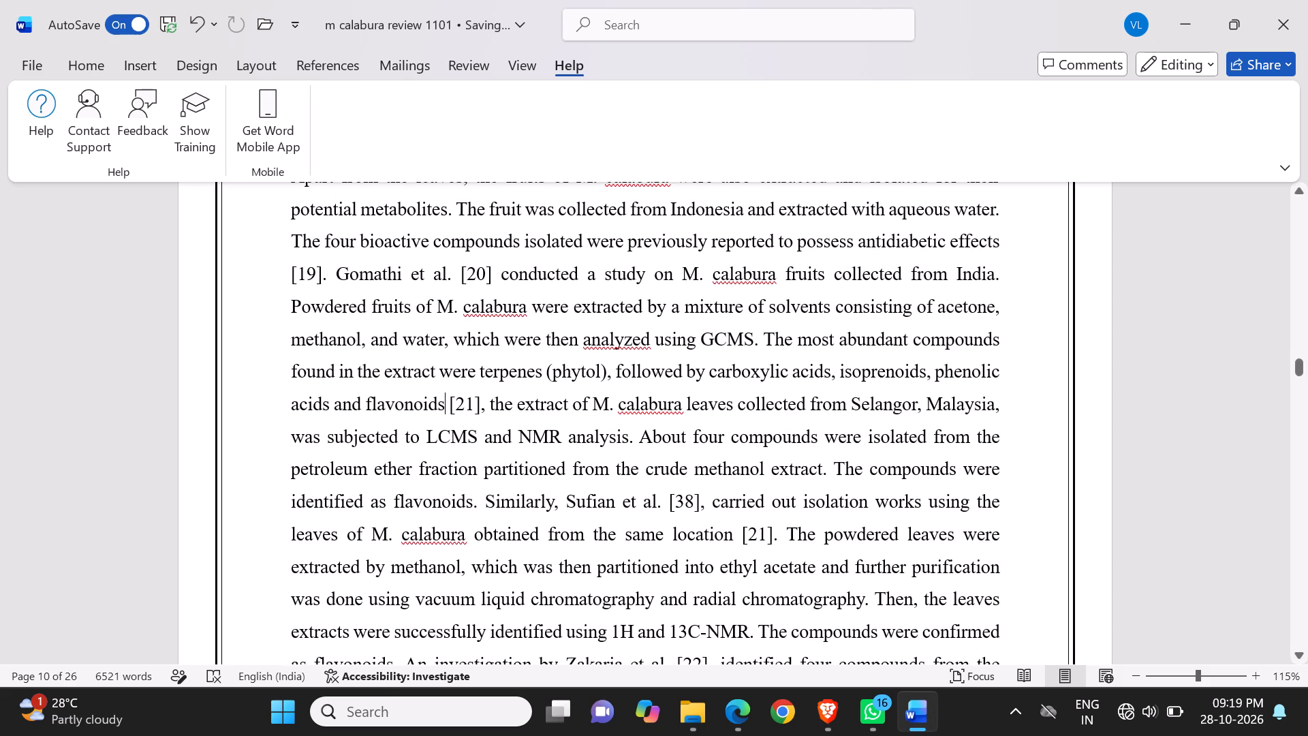
drag(331, 277, 450, 269)
right_click(442, 274)
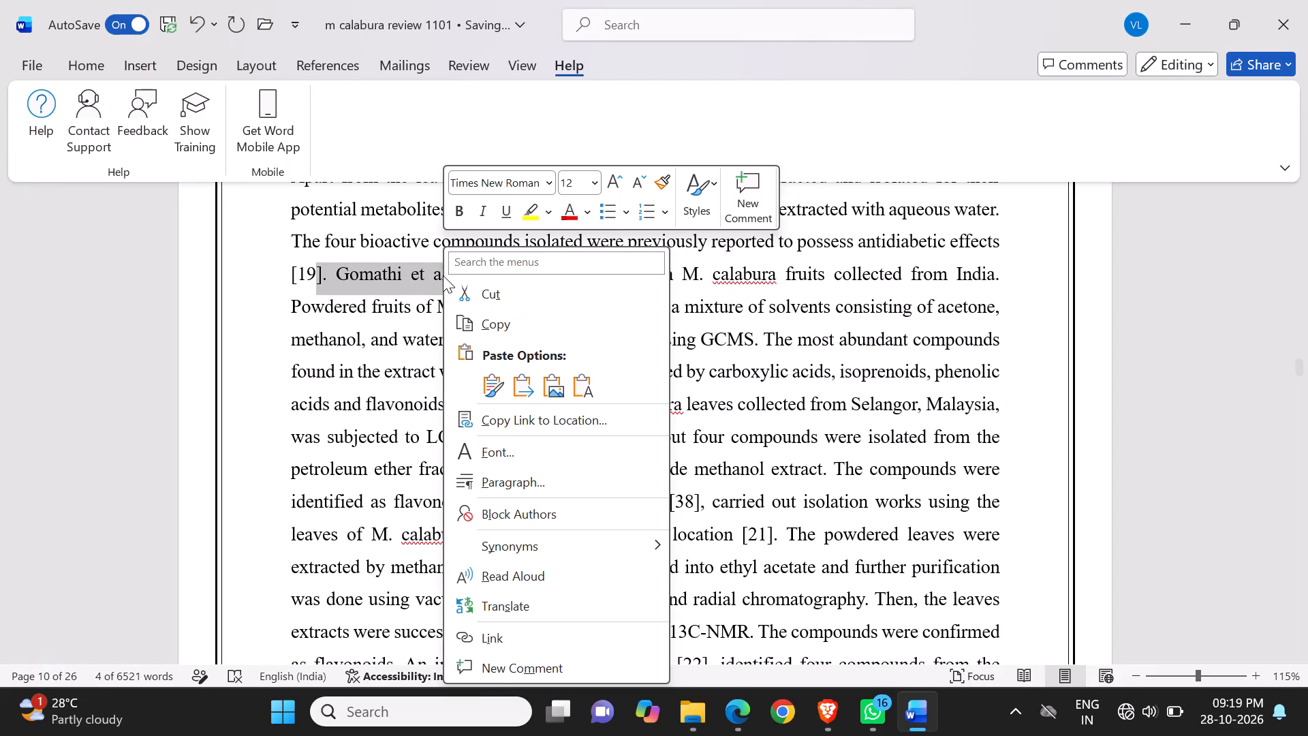
click(367, 276)
click(330, 270)
drag(332, 273, 451, 281)
right_click(451, 281)
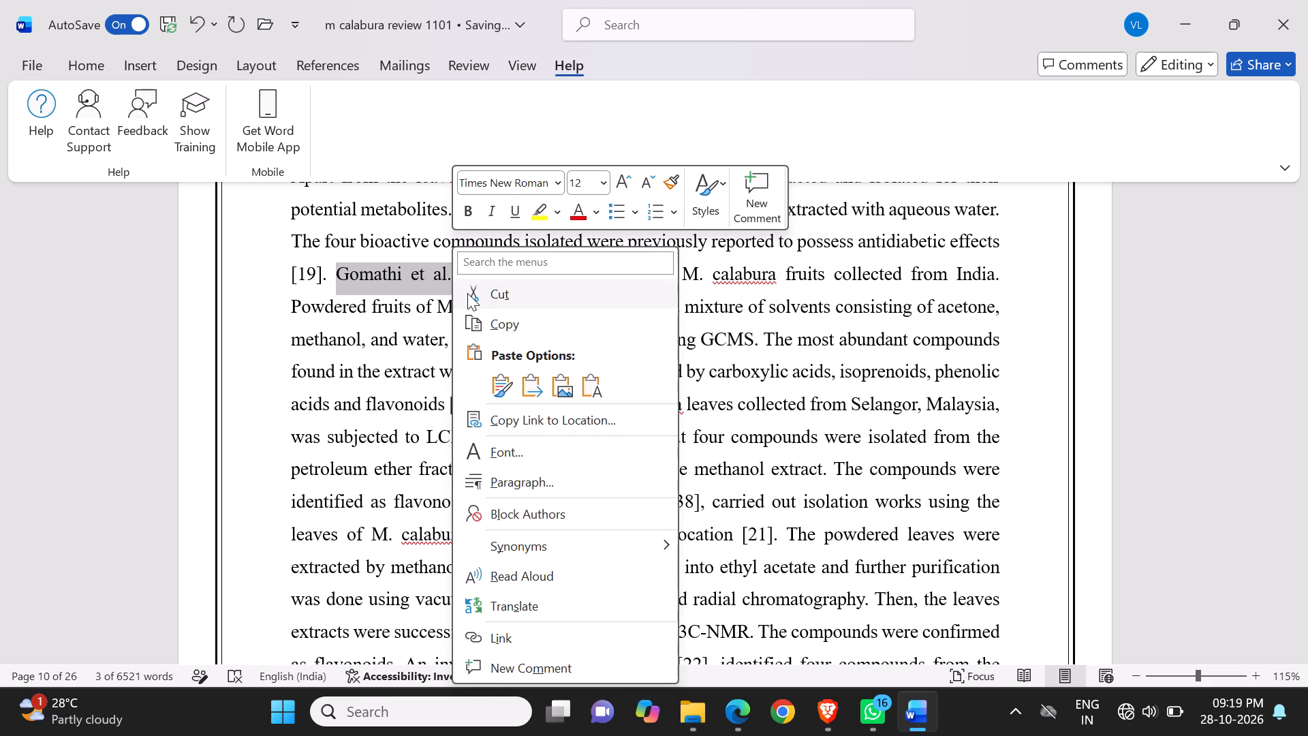
click(467, 293)
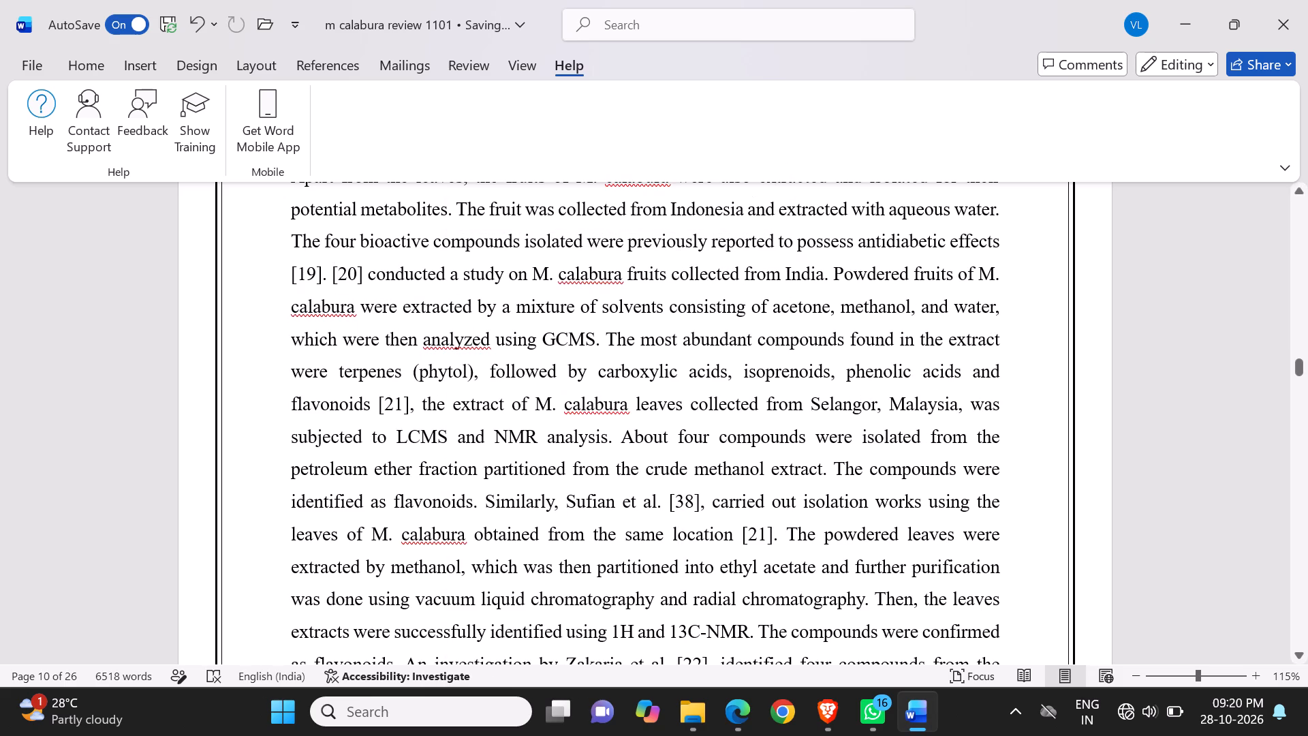
Merge the adjacent citations [19] and [20] into a single bracket reading [19,20].
click(337, 274)
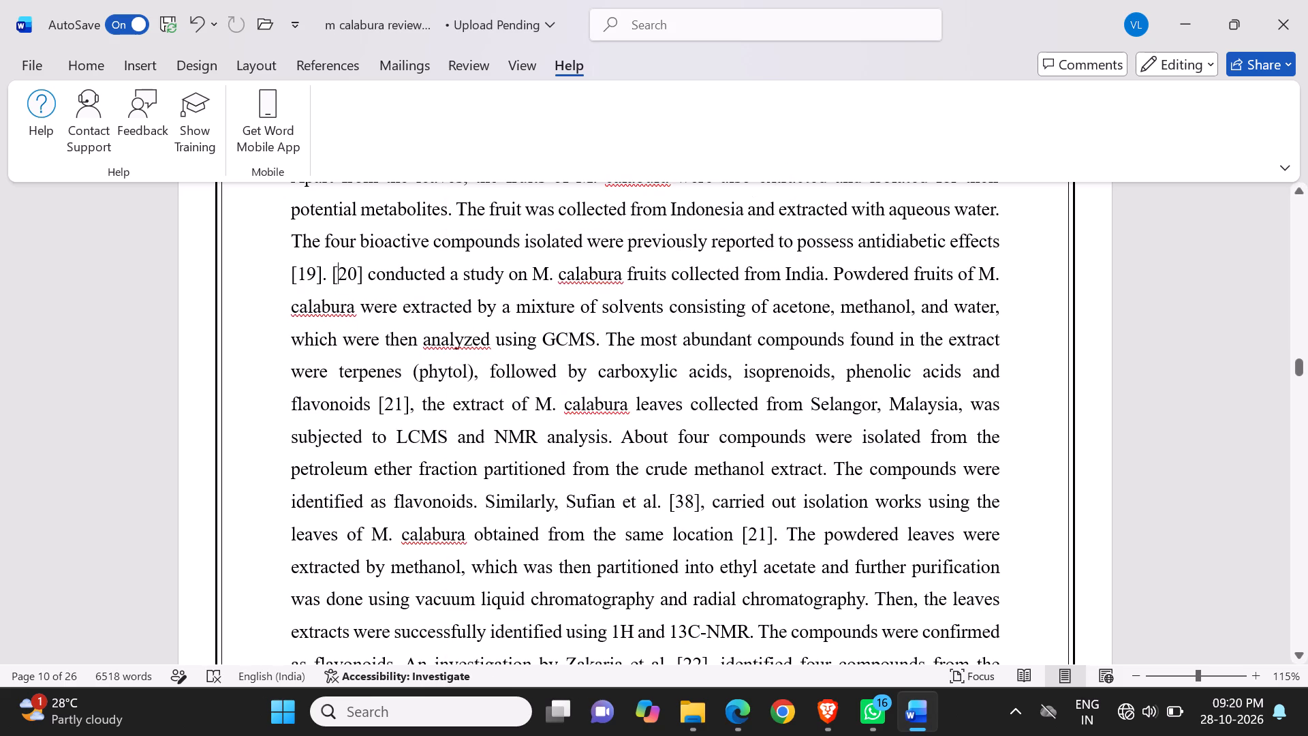
key(BackSpace)
key(BackSpace)
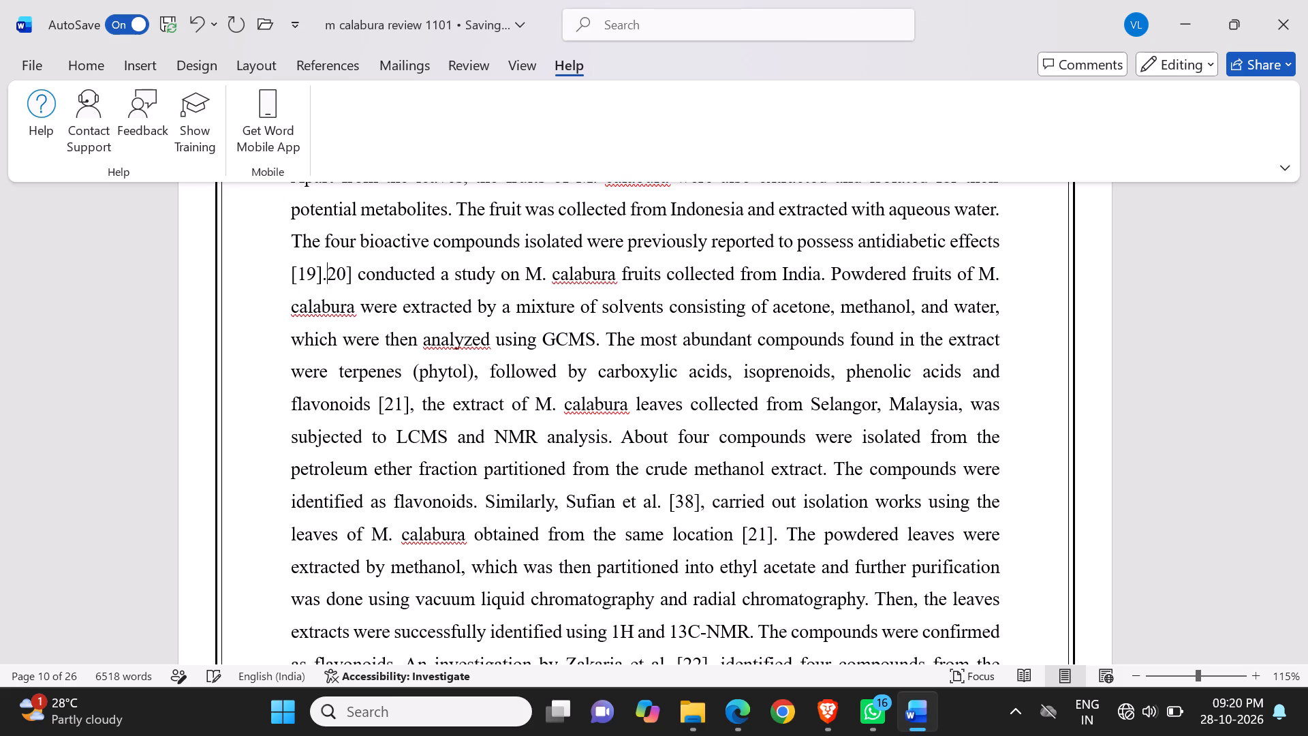
key(BackSpace)
key(BackSpace)
key(comma)
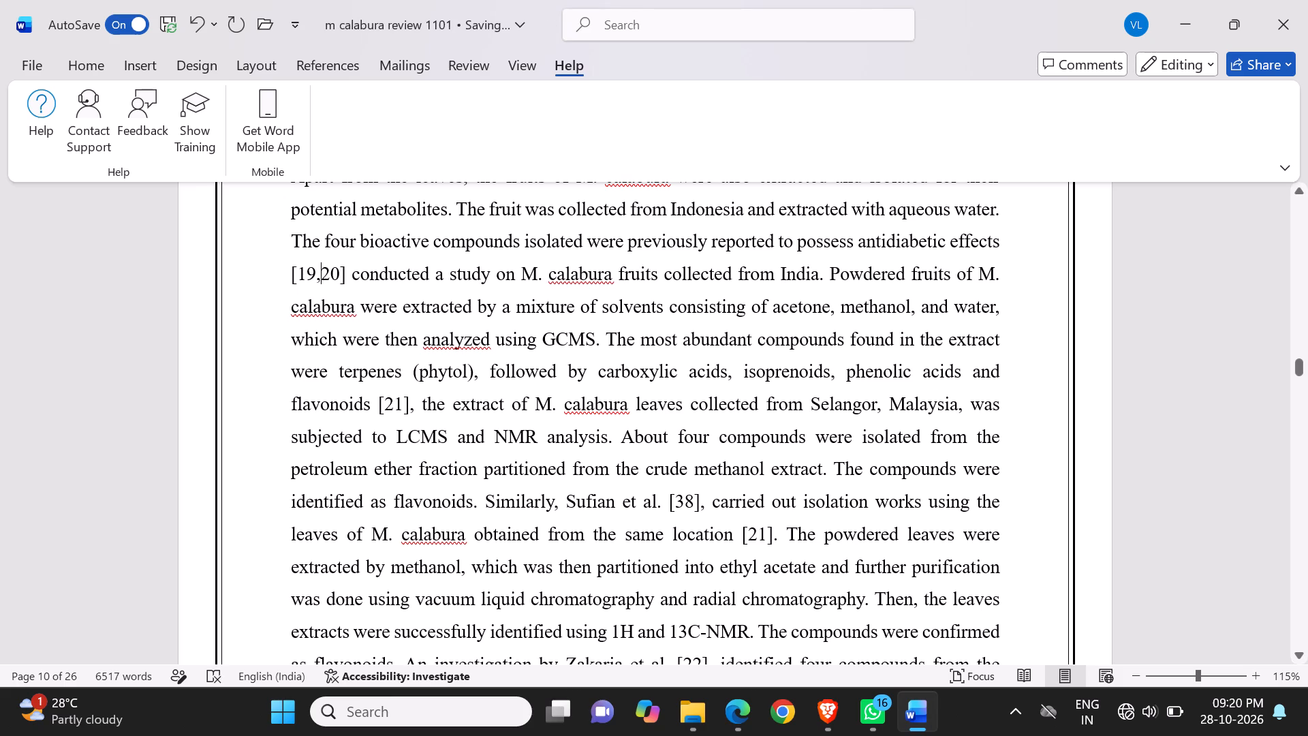
Cut "Similarly, Sufian et al." directly before citation [38].
scroll(409, 355, down, 2)
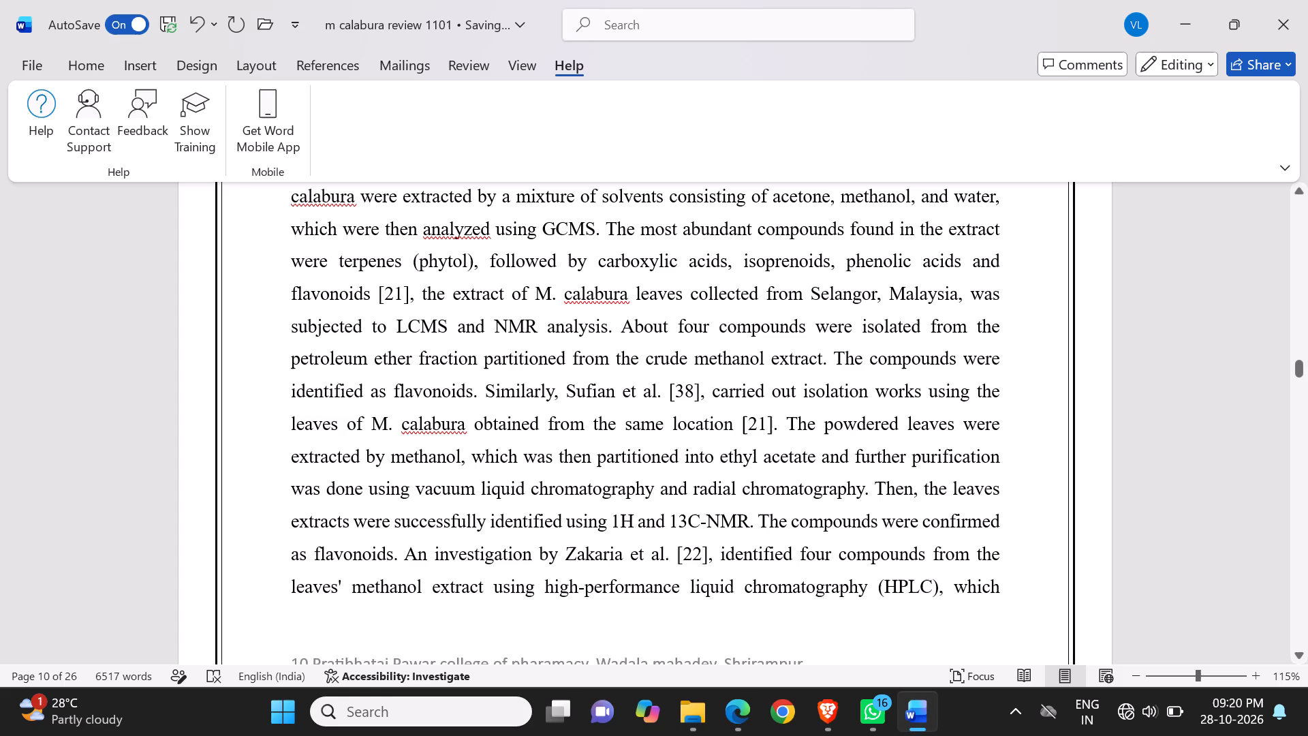
drag(486, 388, 651, 399)
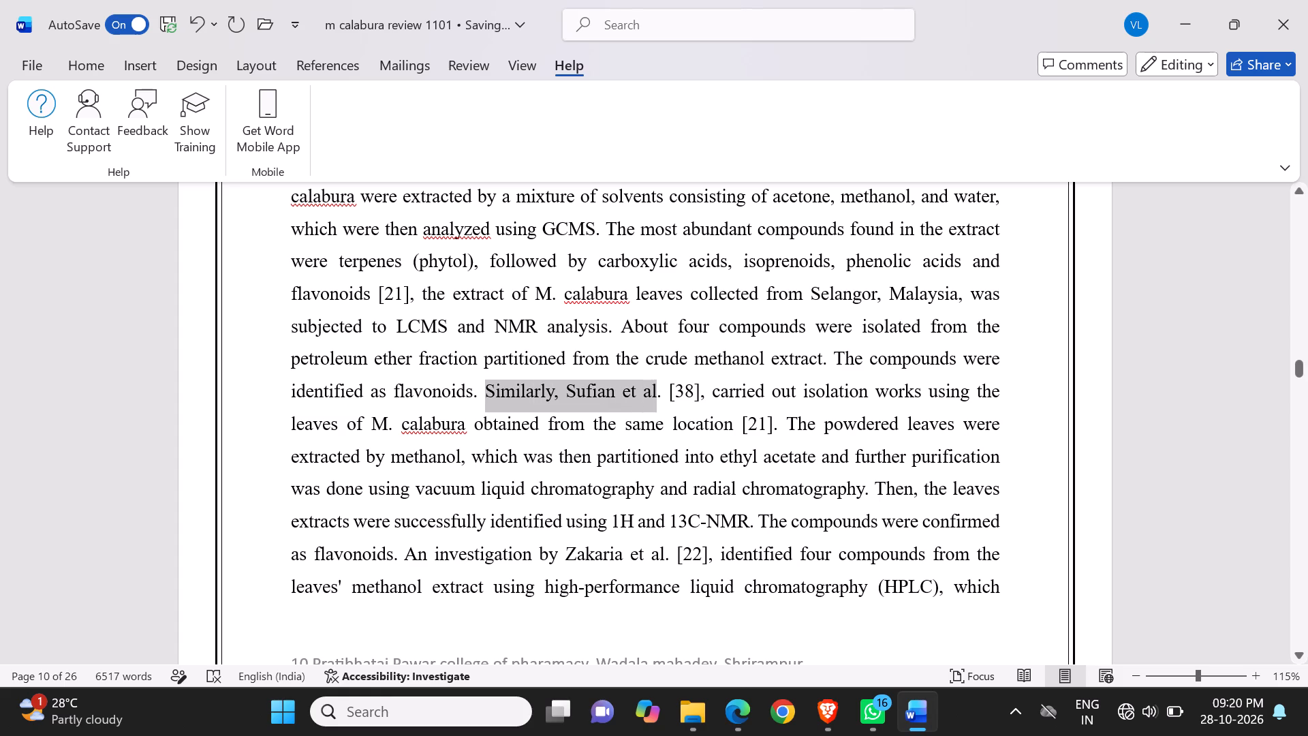
drag(651, 399, 659, 403)
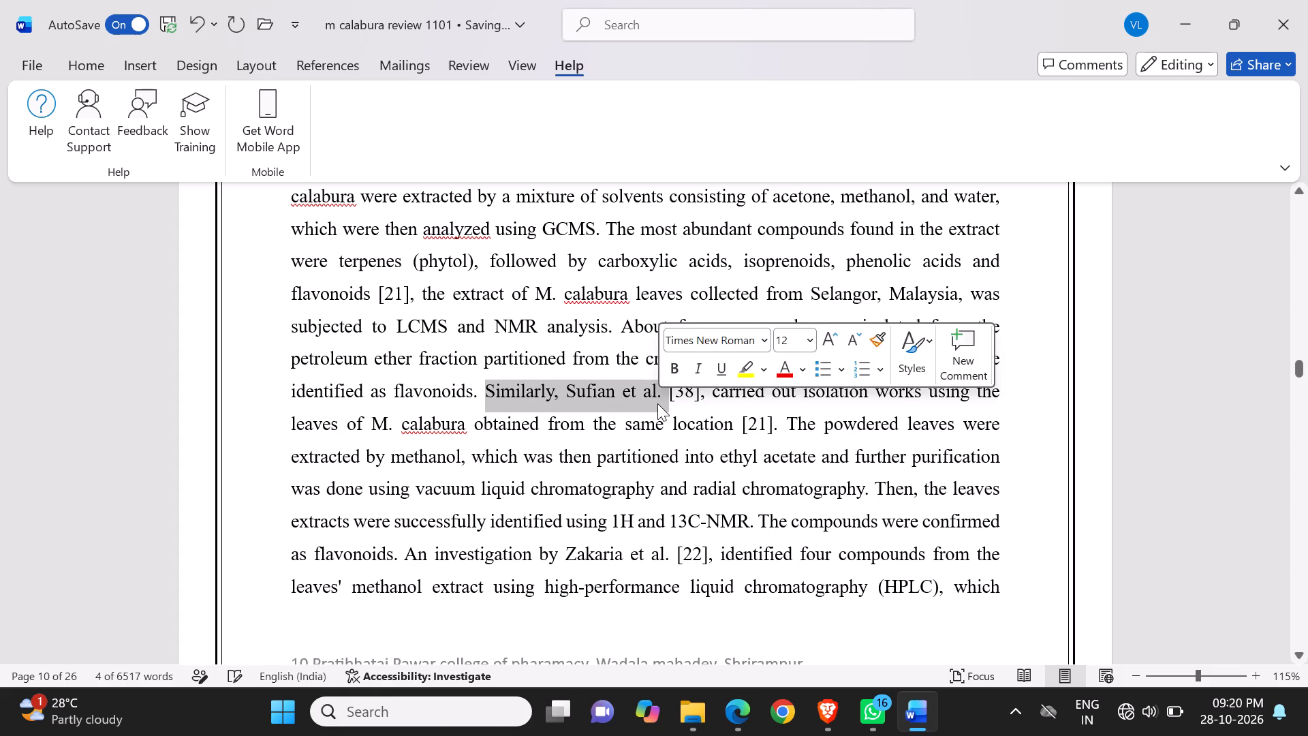
right_click(657, 403)
click(710, 301)
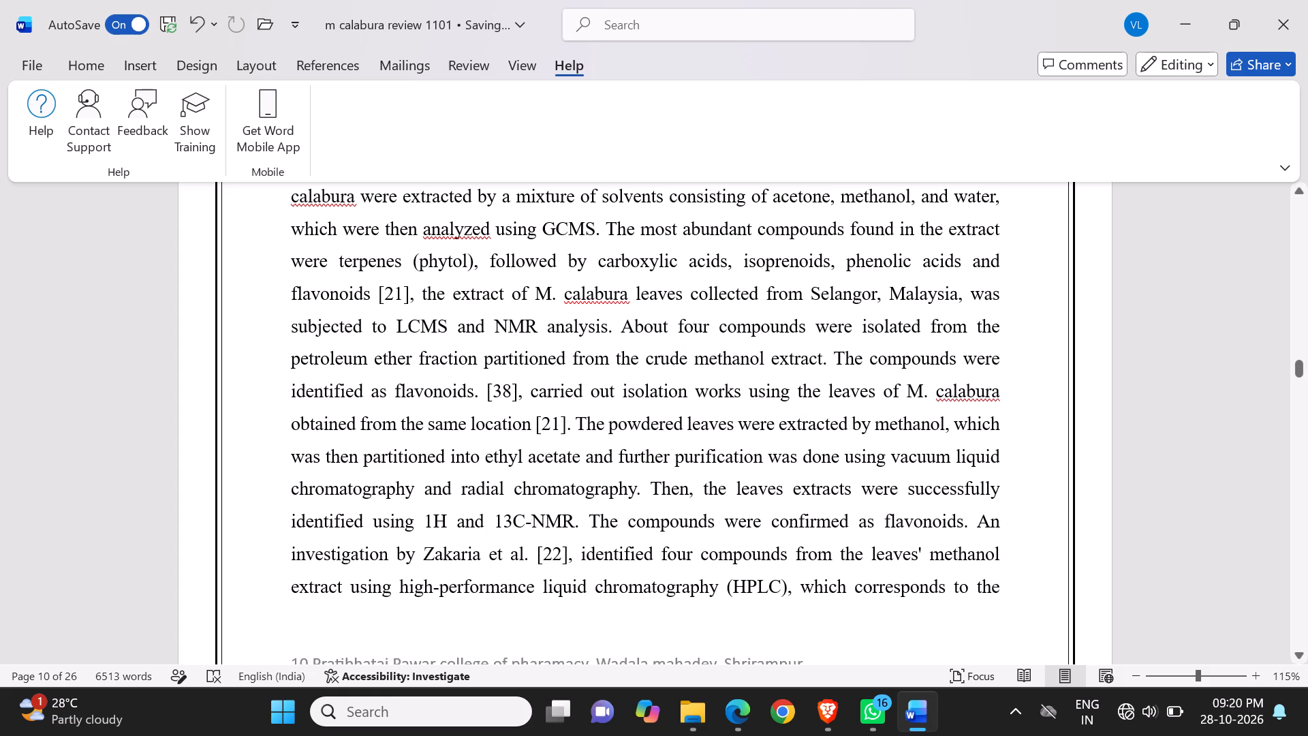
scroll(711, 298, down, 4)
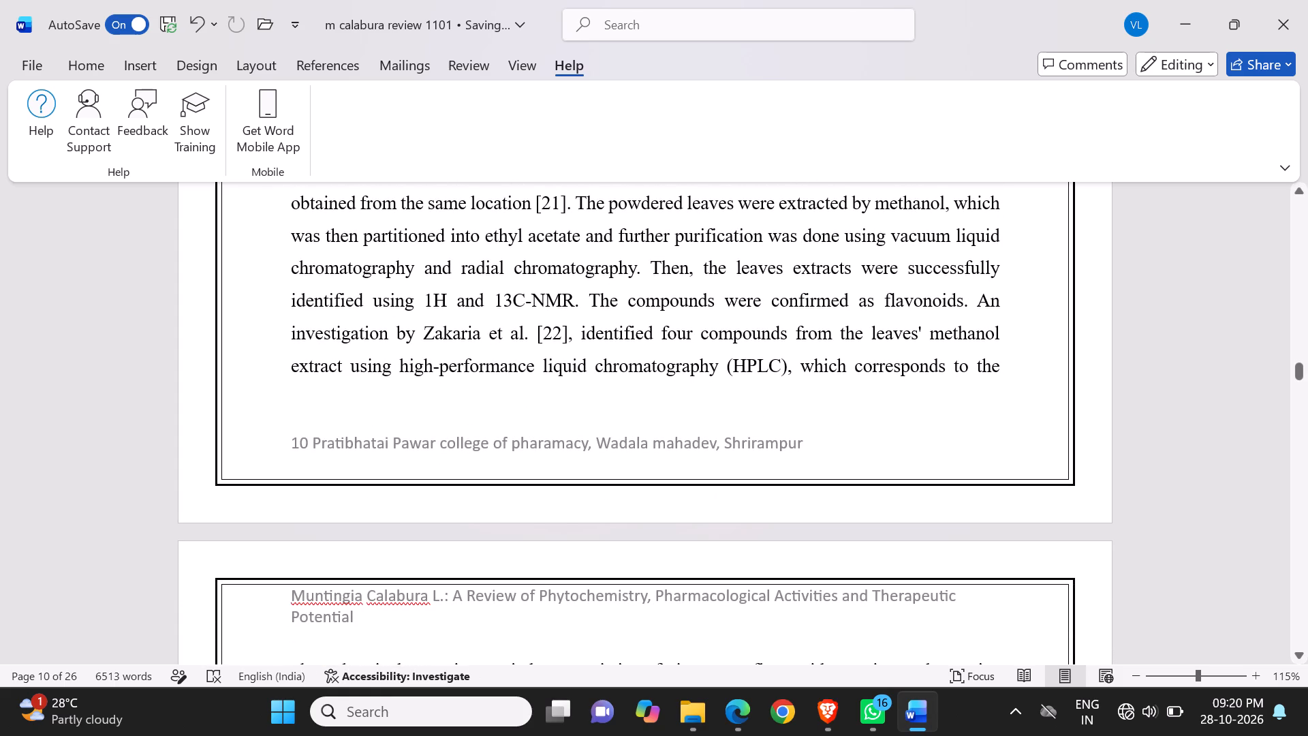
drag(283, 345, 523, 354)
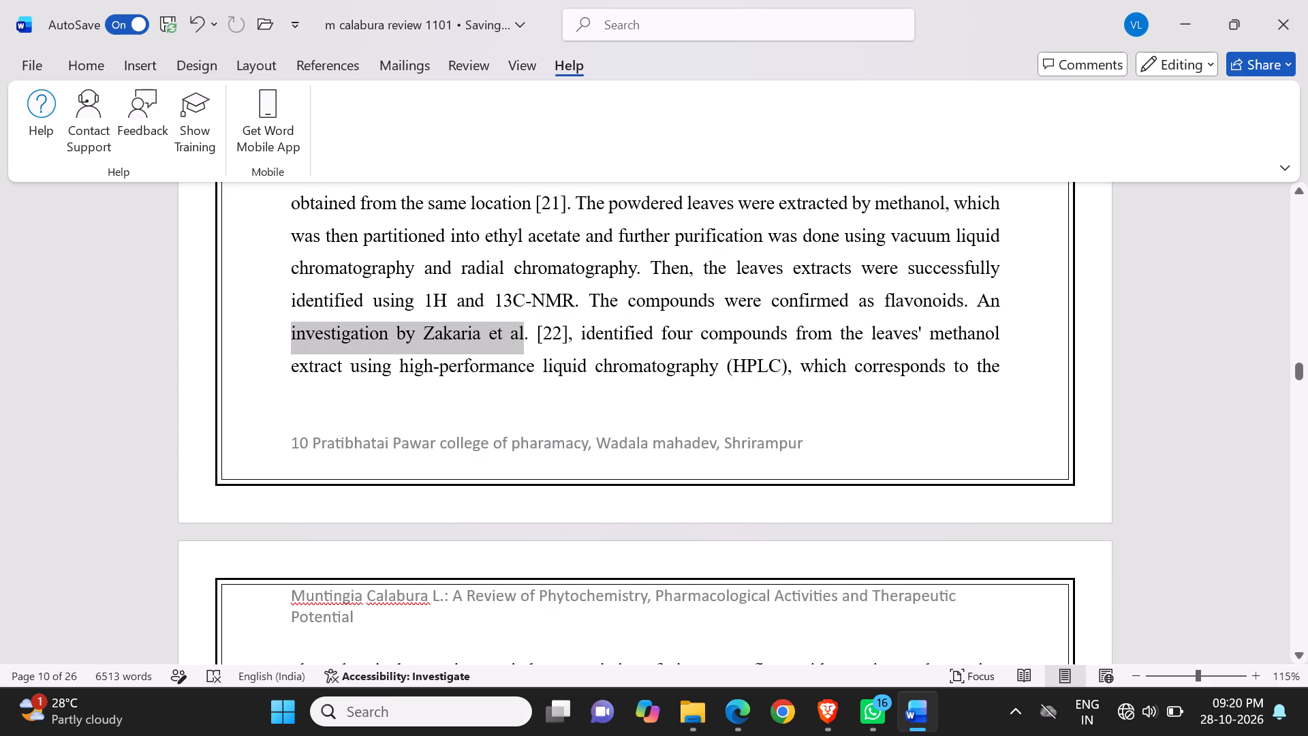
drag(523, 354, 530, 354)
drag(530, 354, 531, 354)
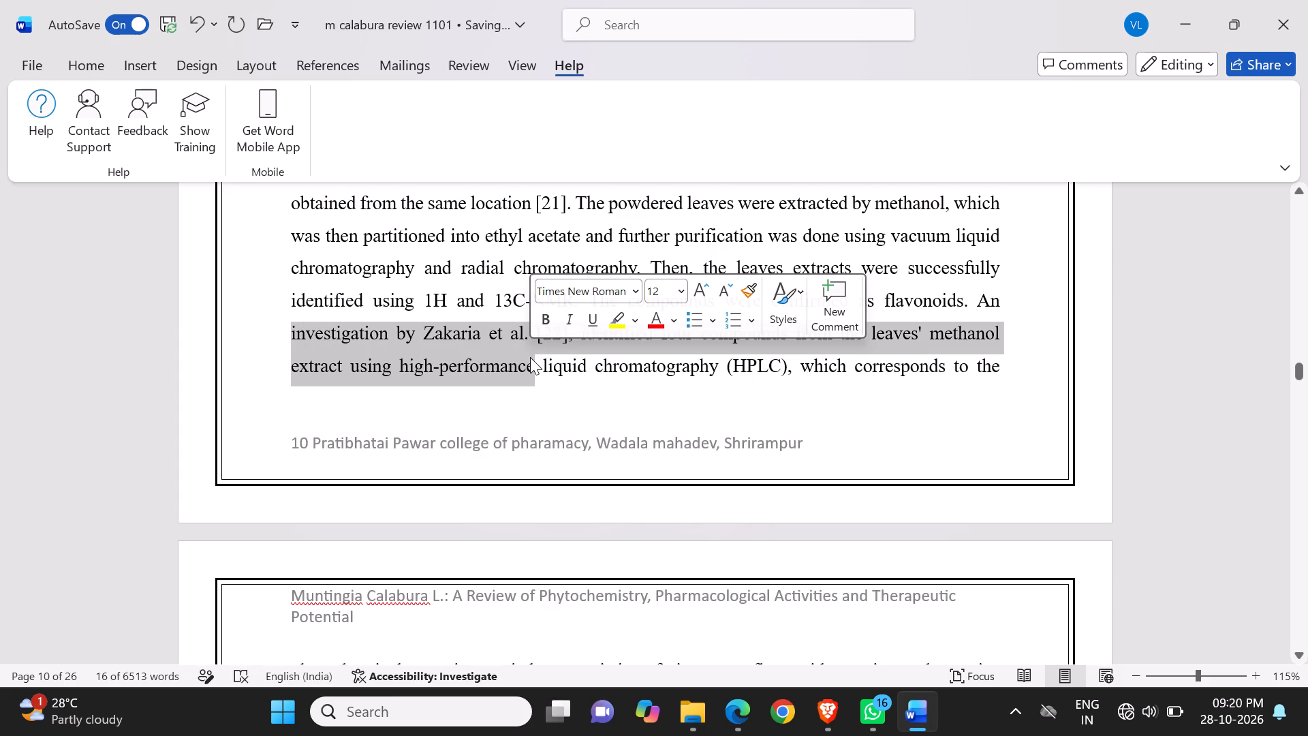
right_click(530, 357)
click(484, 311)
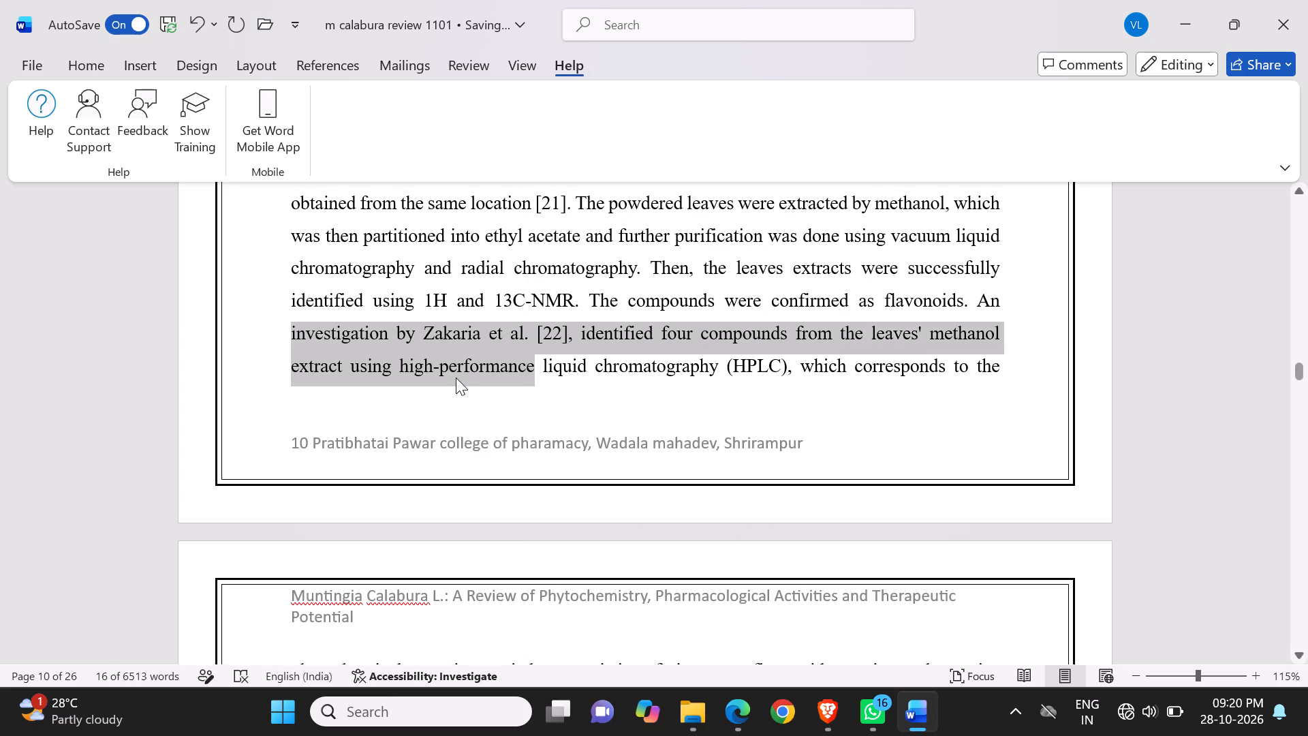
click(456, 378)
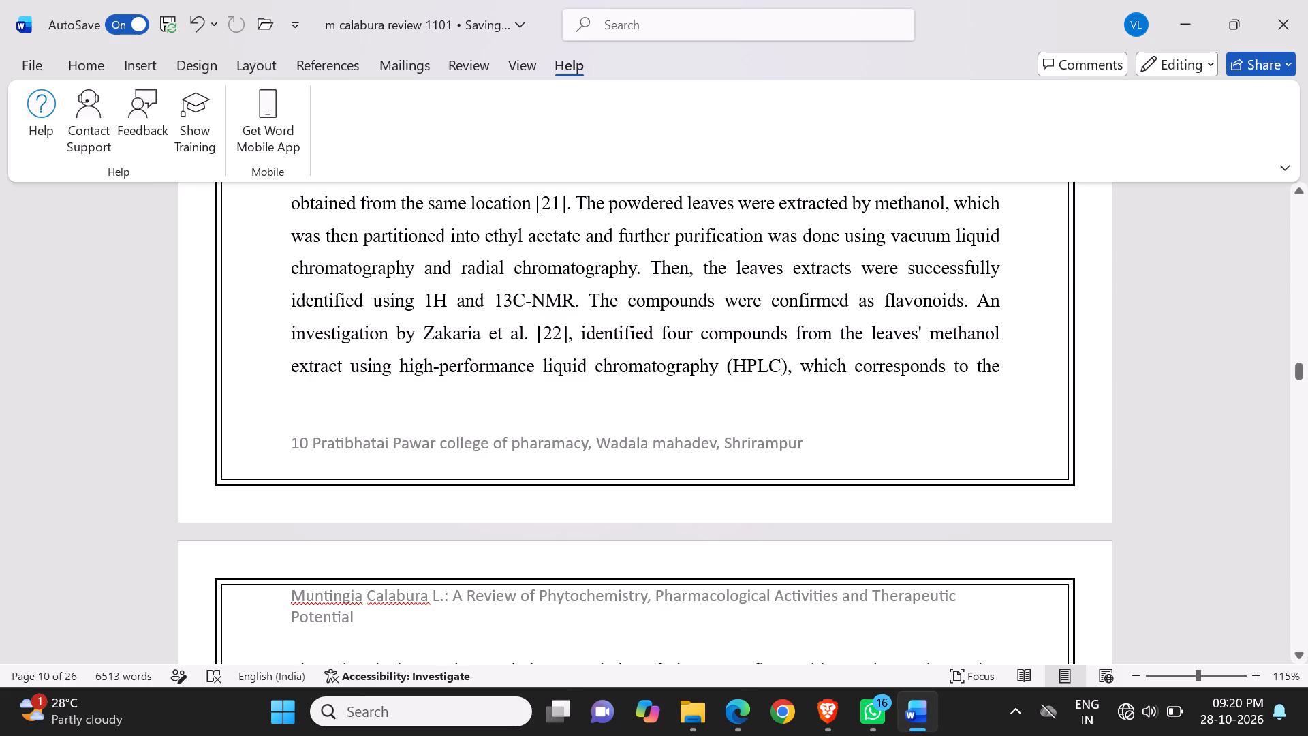
Remove "An investigation by Zakaria et al." before citation [22], leaving a single space between "flavonoids." and the citation.
drag(288, 339, 510, 346)
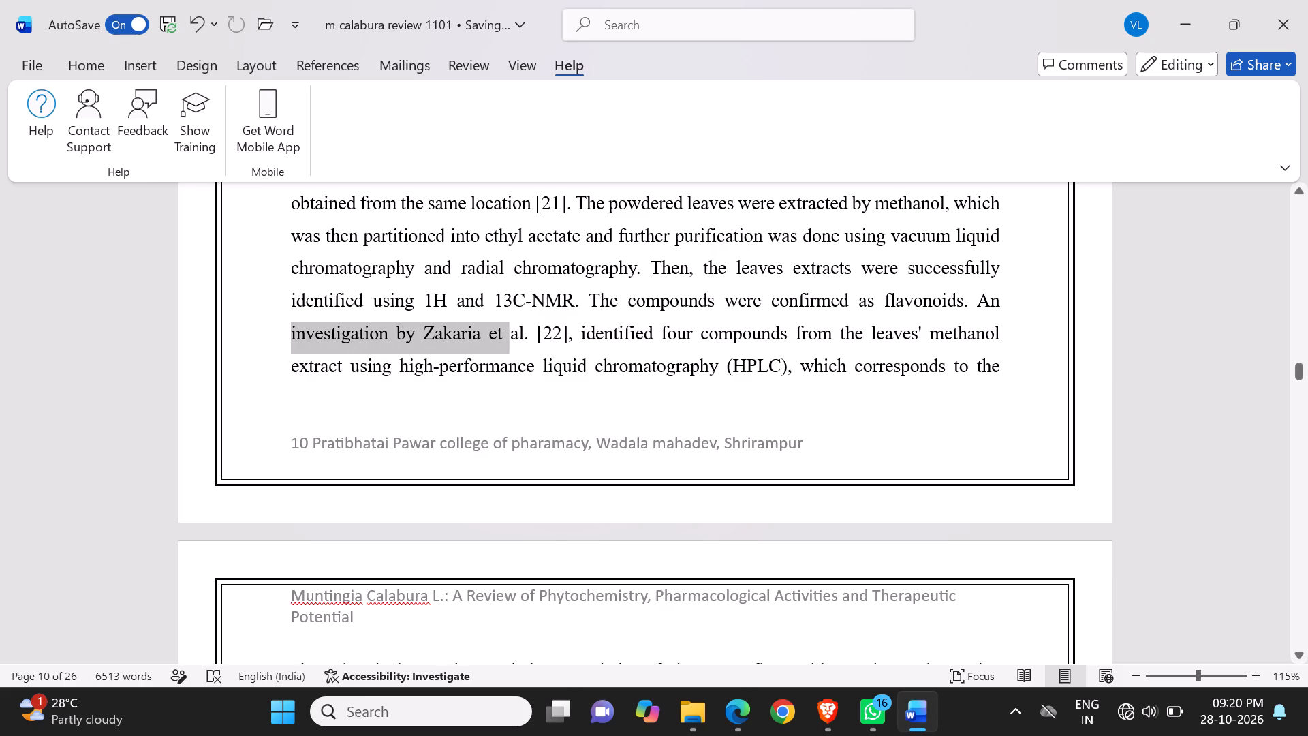
drag(510, 346, 527, 352)
right_click(526, 352)
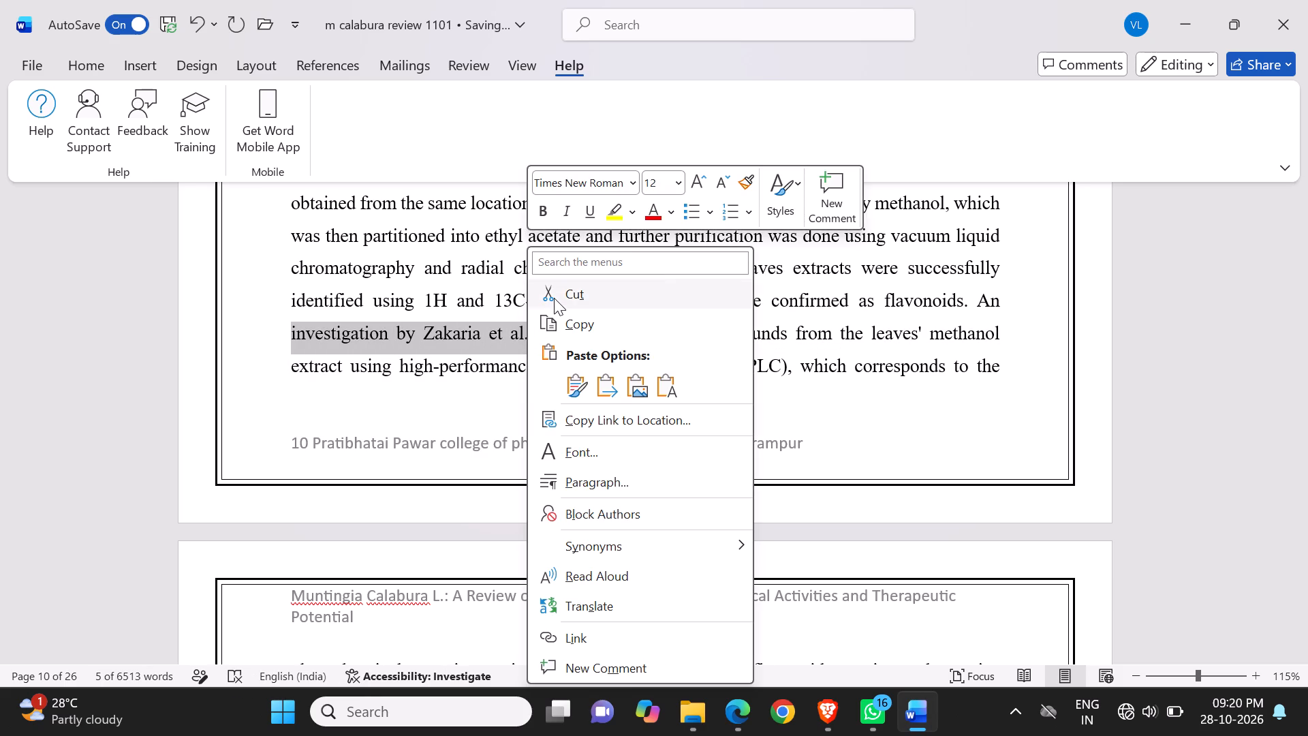
click(555, 296)
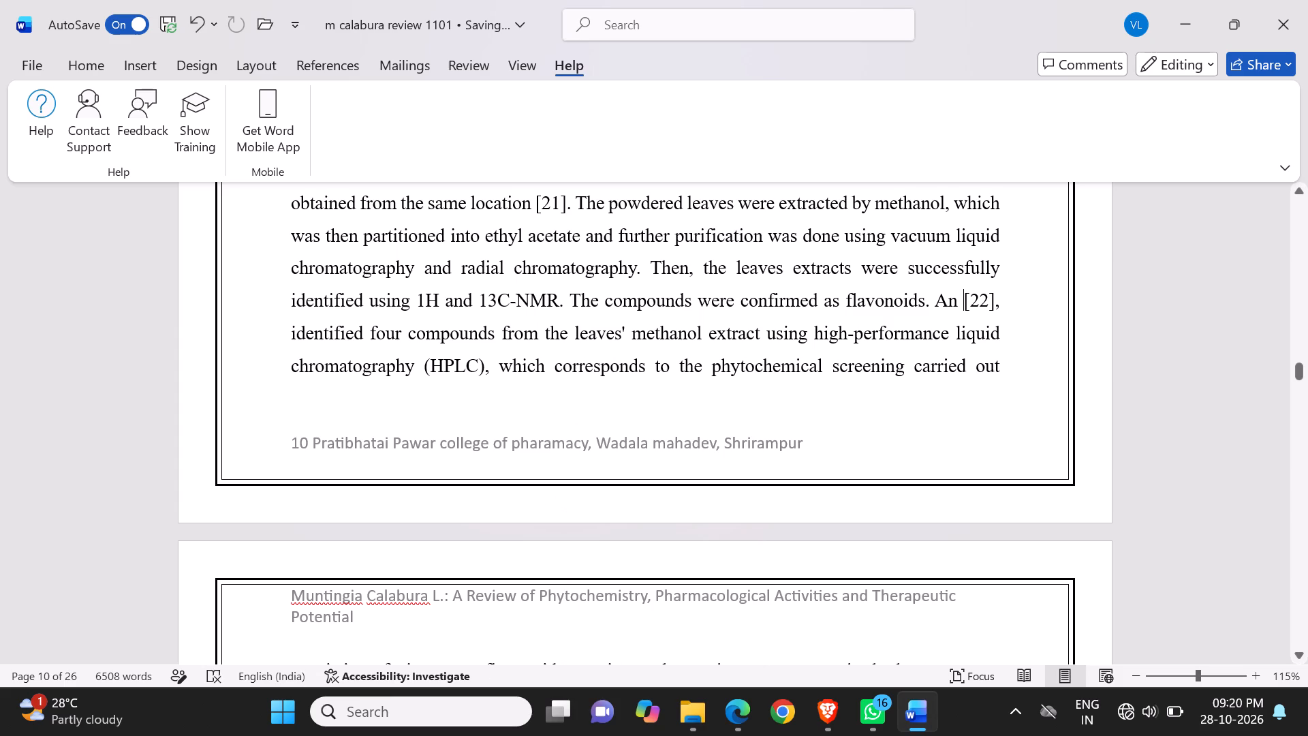
key(BackSpace)
key(BackSpace)
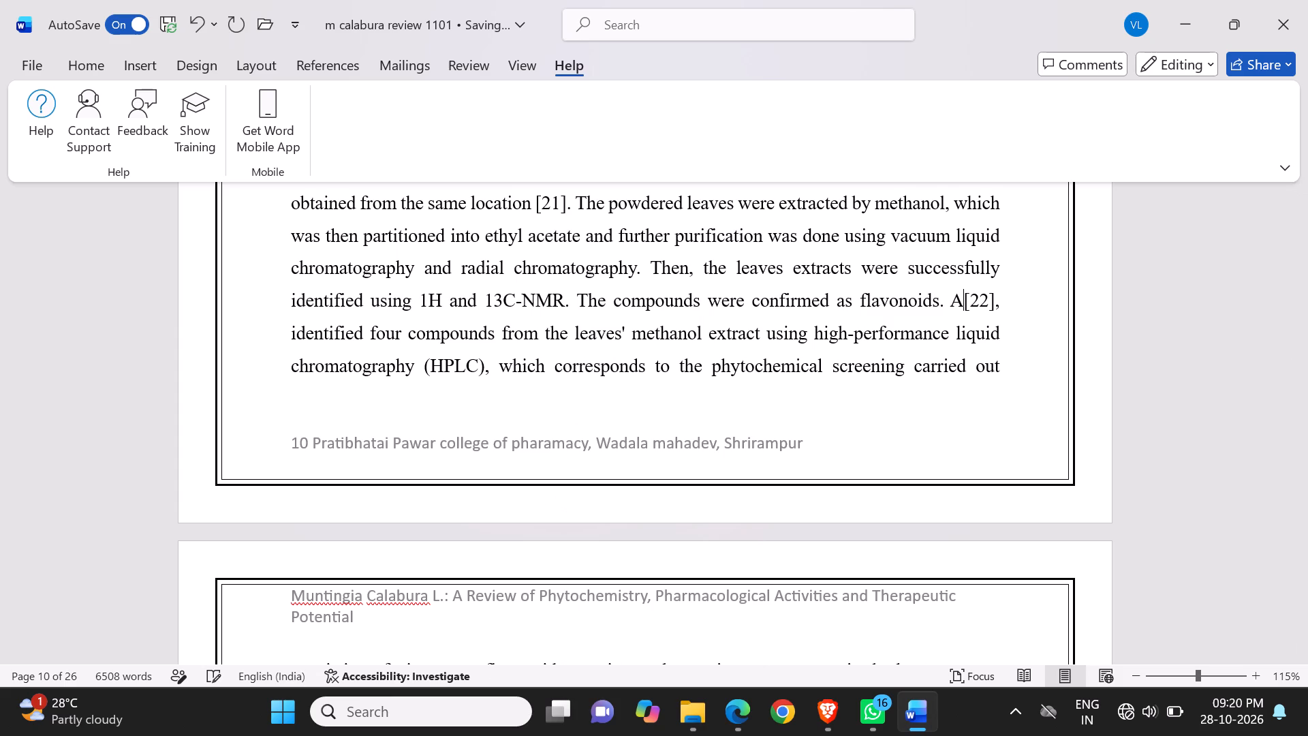
key(BackSpace)
key(BackSpace)
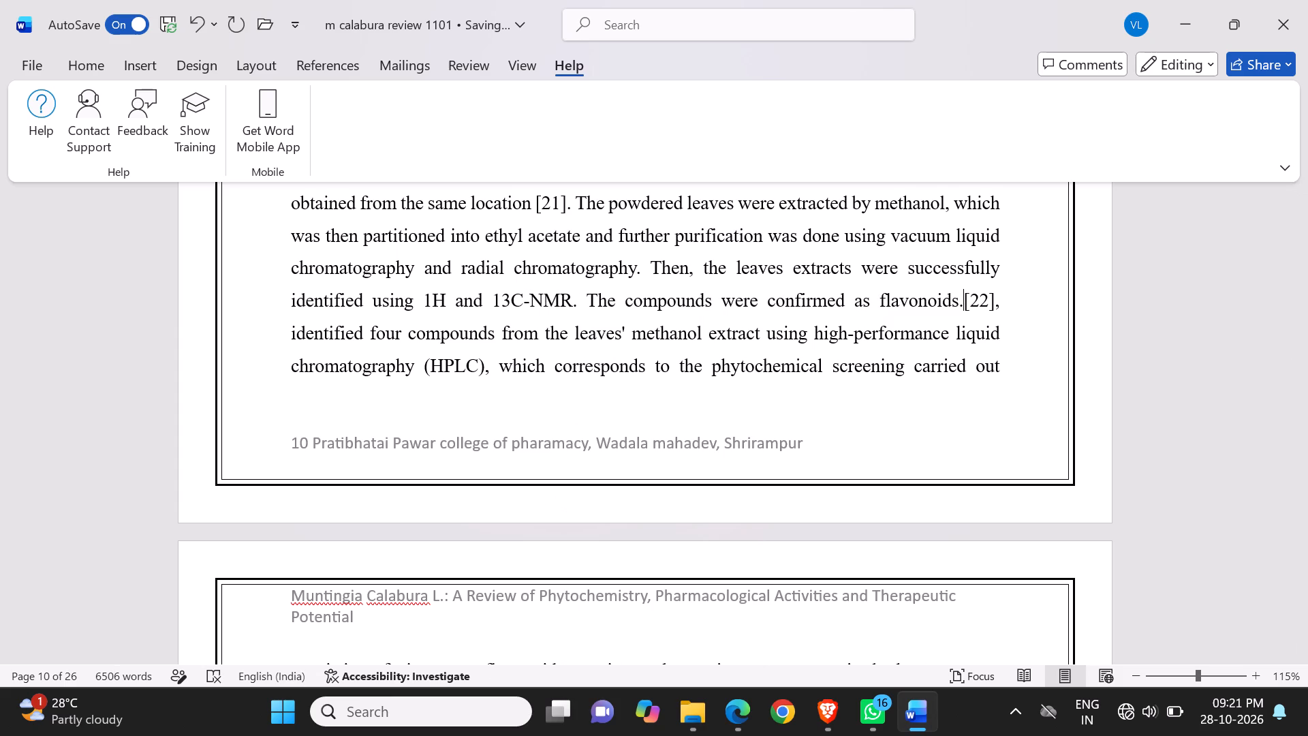
key(space)
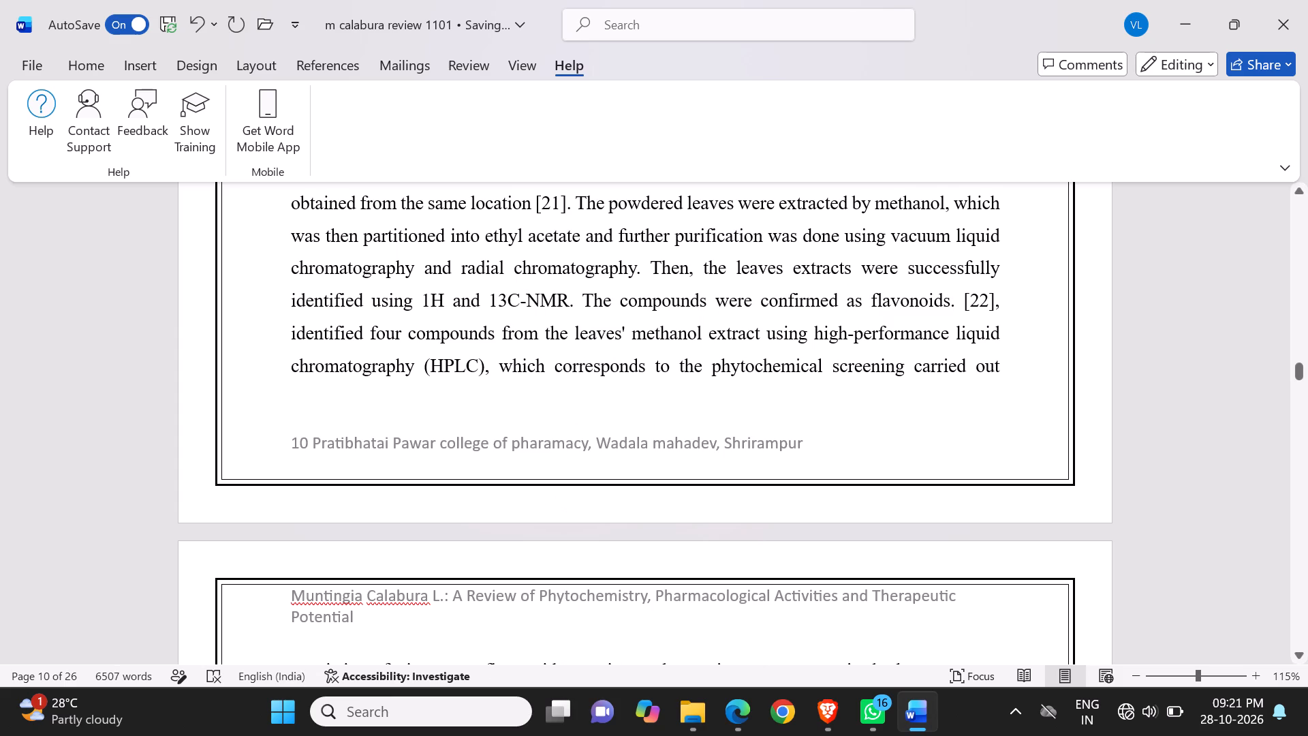
Review pages 11 and 12, covering the phenols classification figure, the qualitative phytochemical screening paragraph and Table 1.
scroll(782, 353, down, 2)
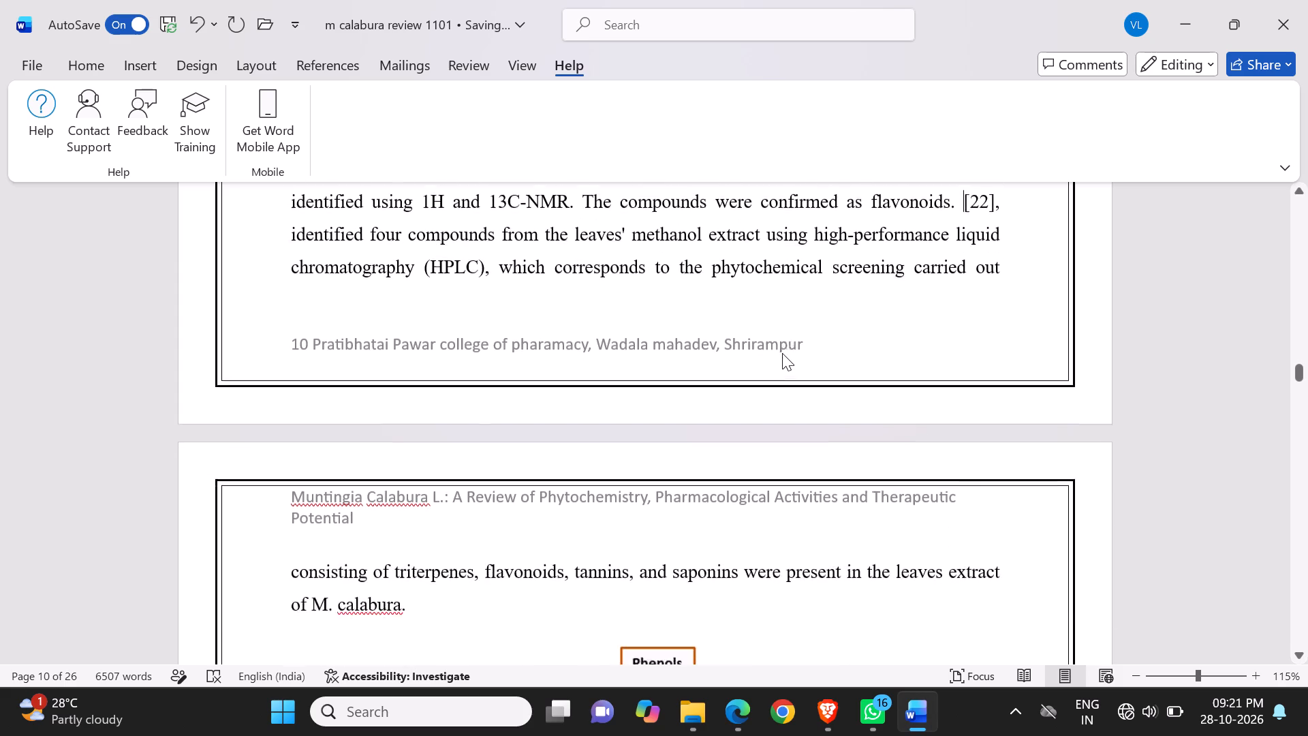
scroll(782, 353, down, 9)
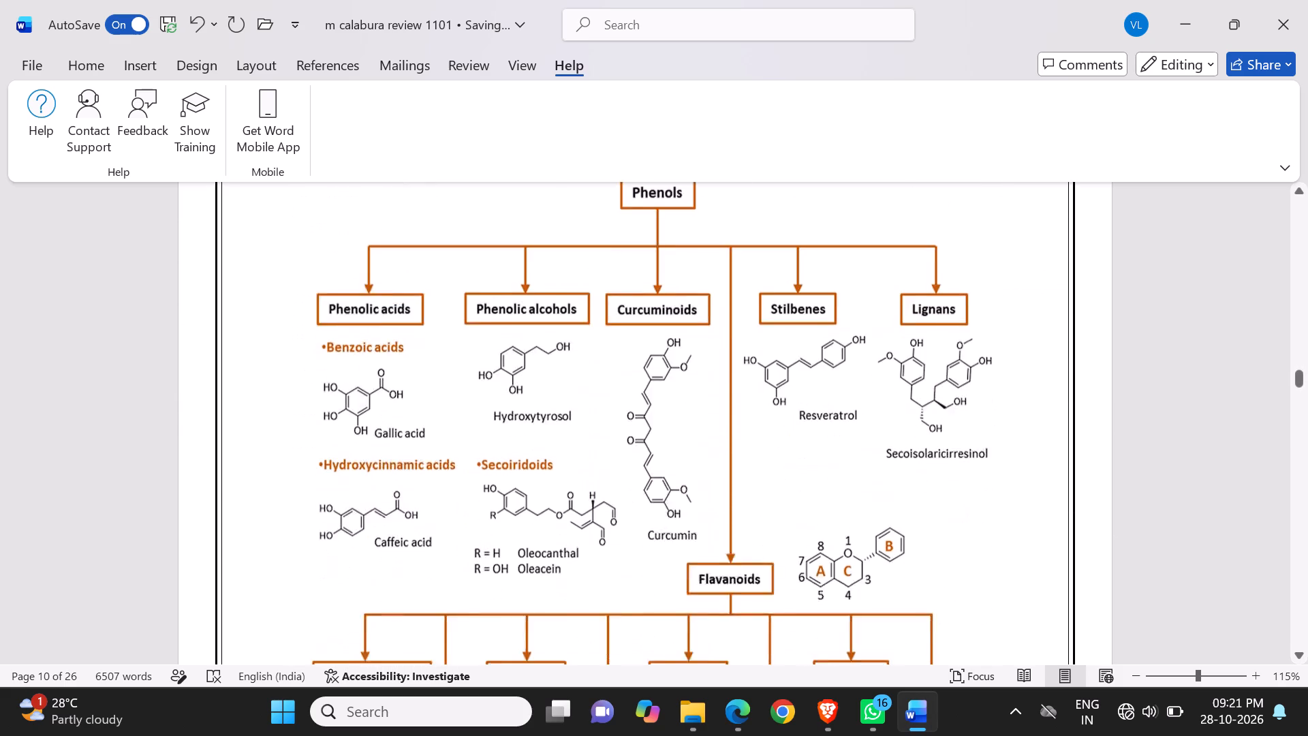
scroll(782, 353, down, 6)
scroll(782, 353, up, 4)
scroll(782, 353, down, 5)
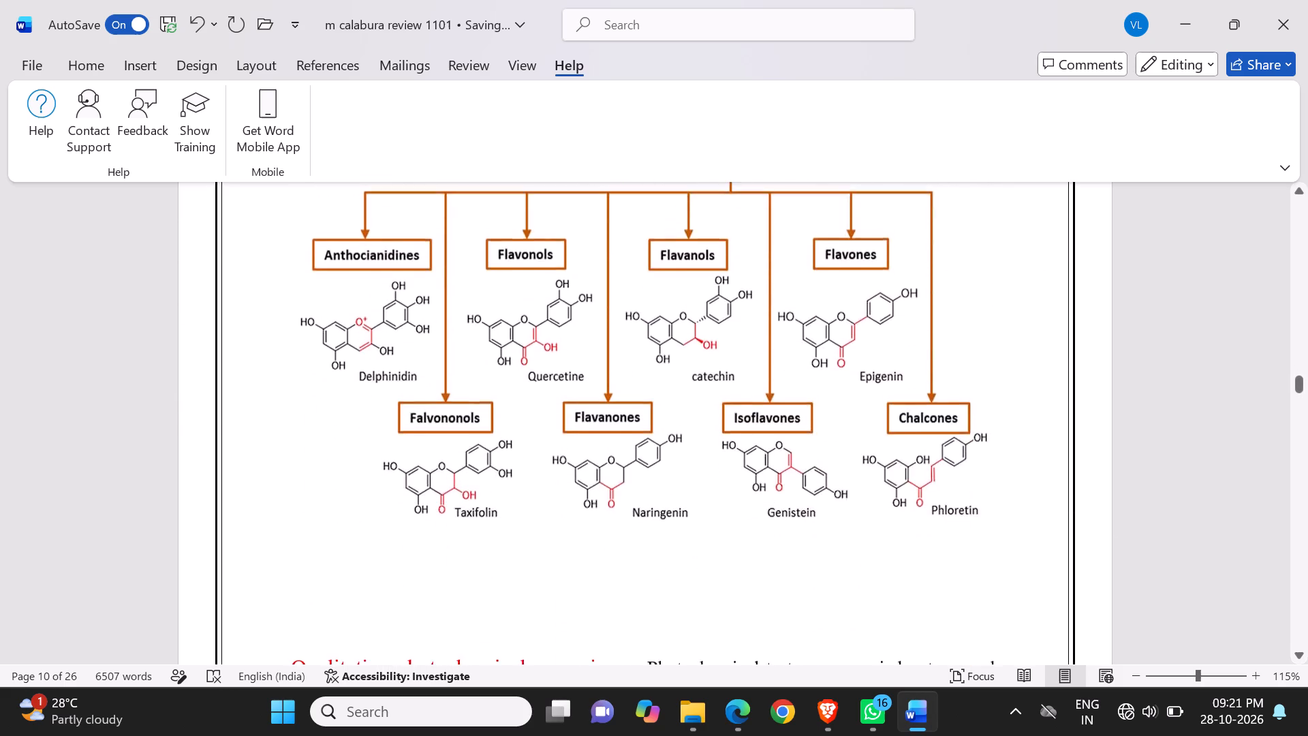
scroll(782, 353, down, 6)
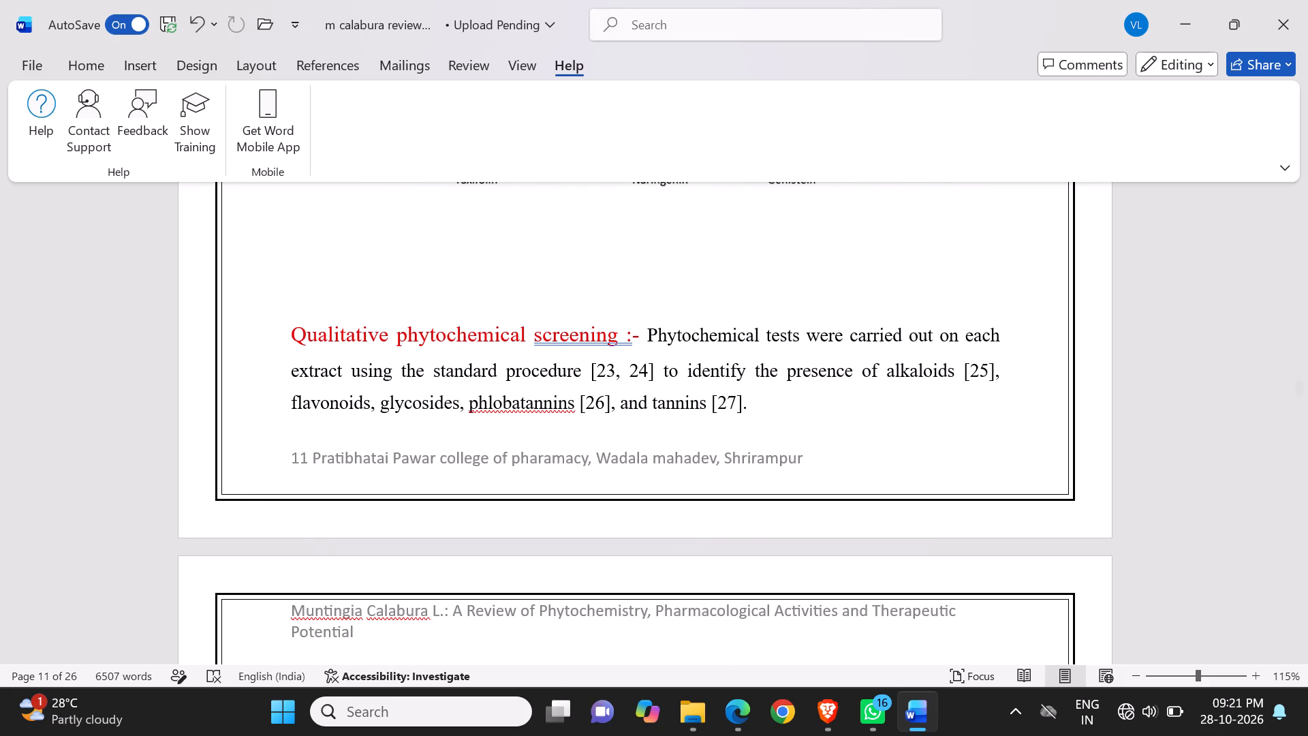
scroll(782, 353, down, 7)
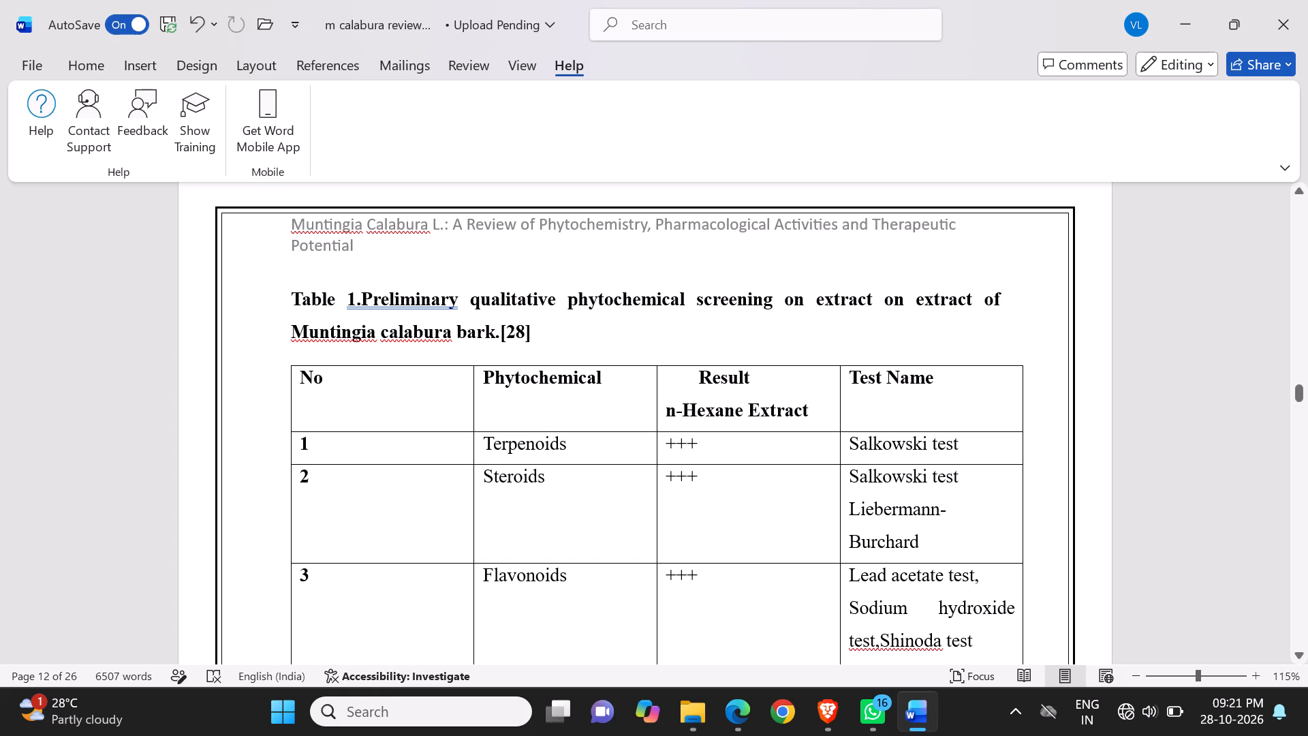
scroll(548, 370, down, 3)
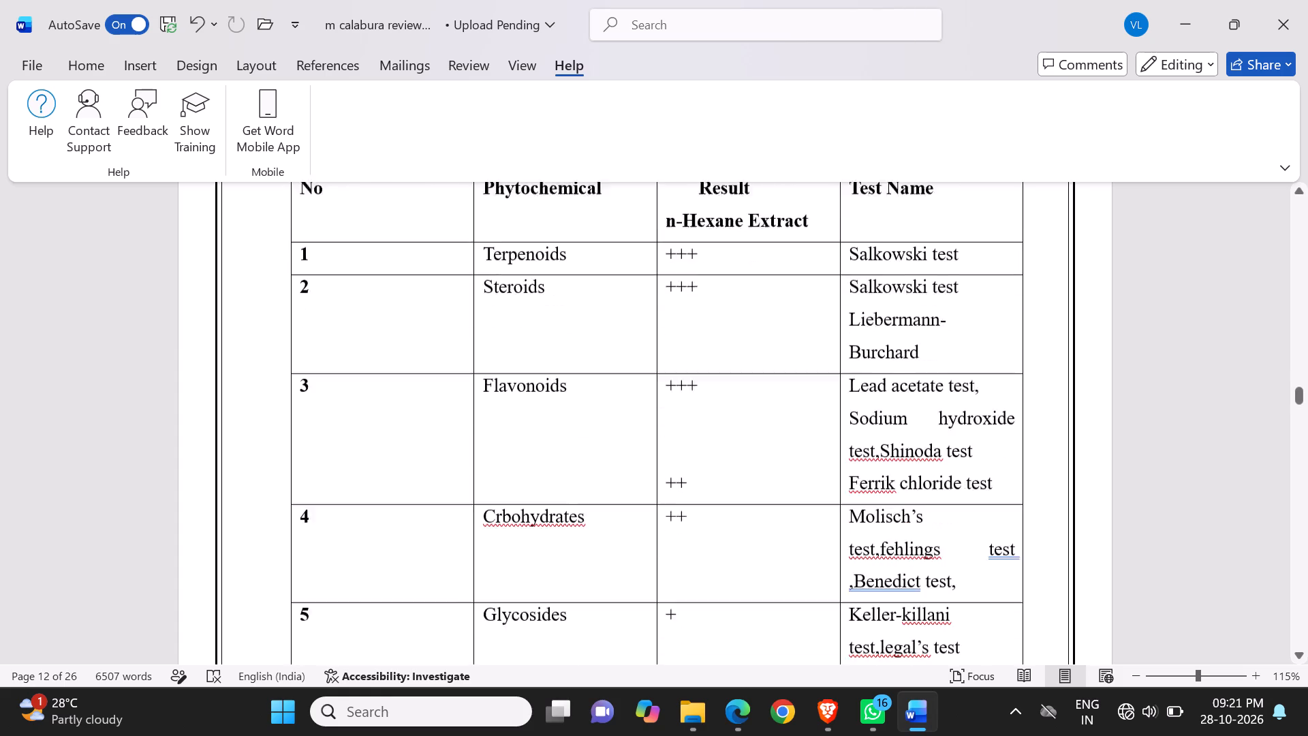
scroll(548, 370, down, 2)
scroll(548, 370, up, 3)
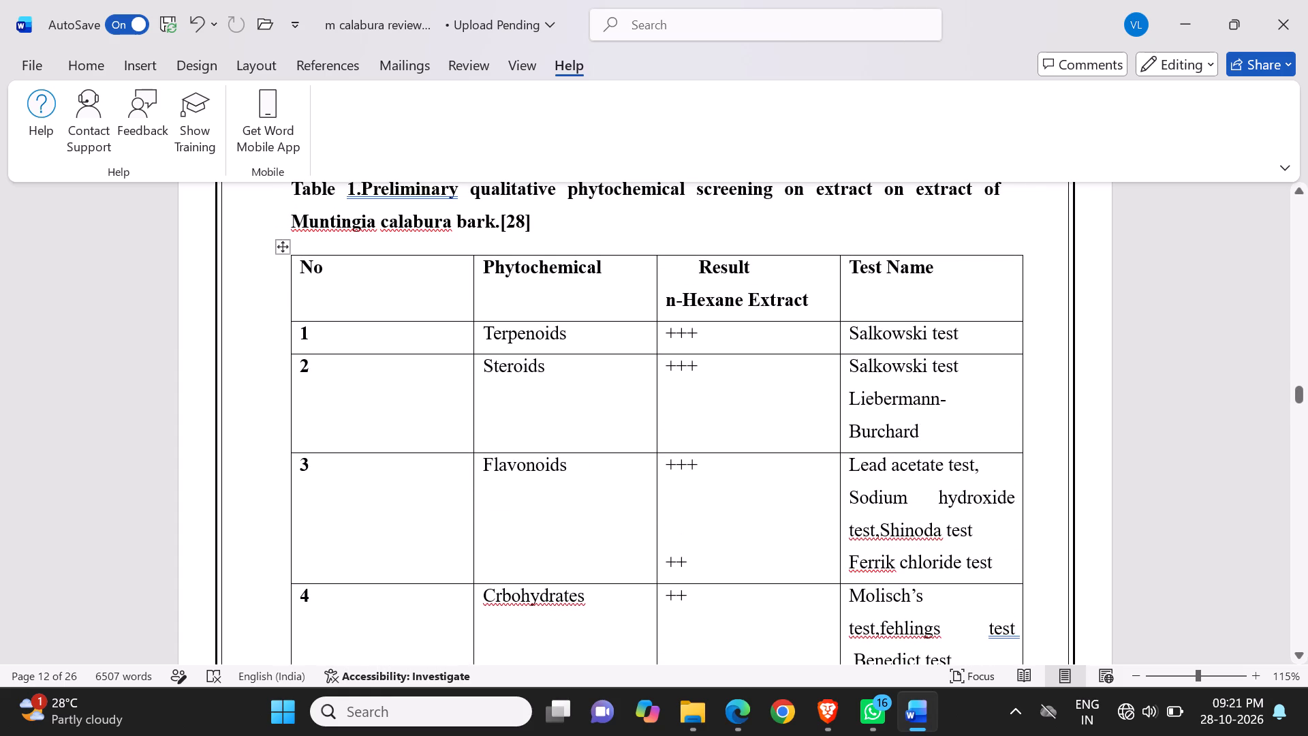
scroll(548, 370, down, 4)
scroll(548, 370, up, 4)
scroll(548, 370, down, 9)
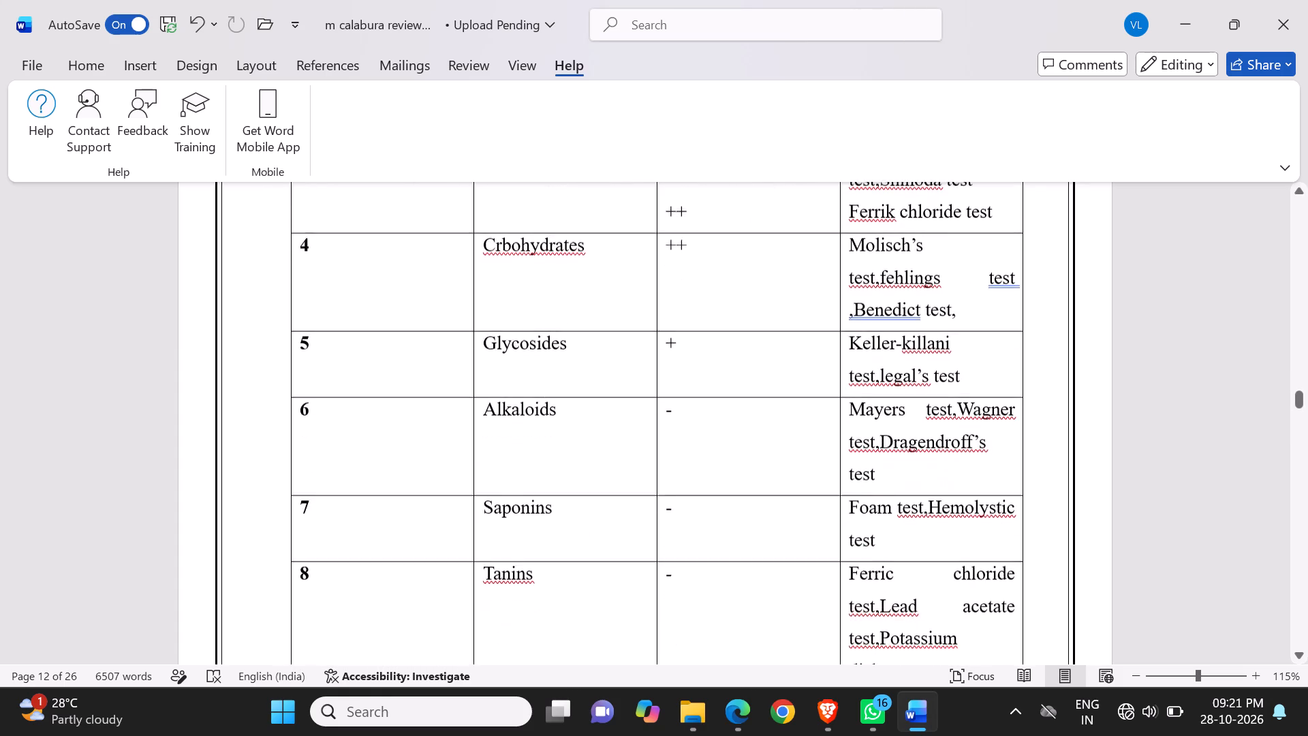
scroll(548, 373, down, 10)
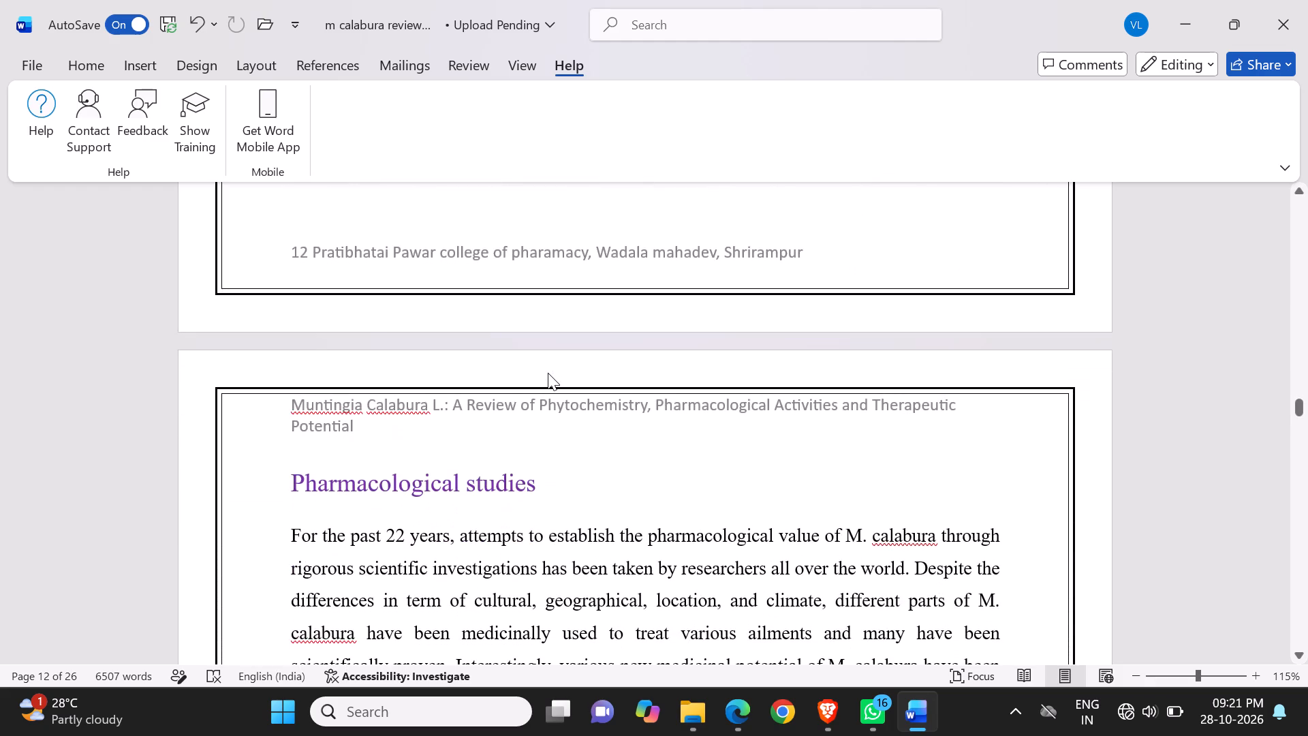
Review the Pharmacological studies text from its introduction through the antibacterial, insecticidal and anti-nociceptive activity sections.
scroll(548, 373, down, 4)
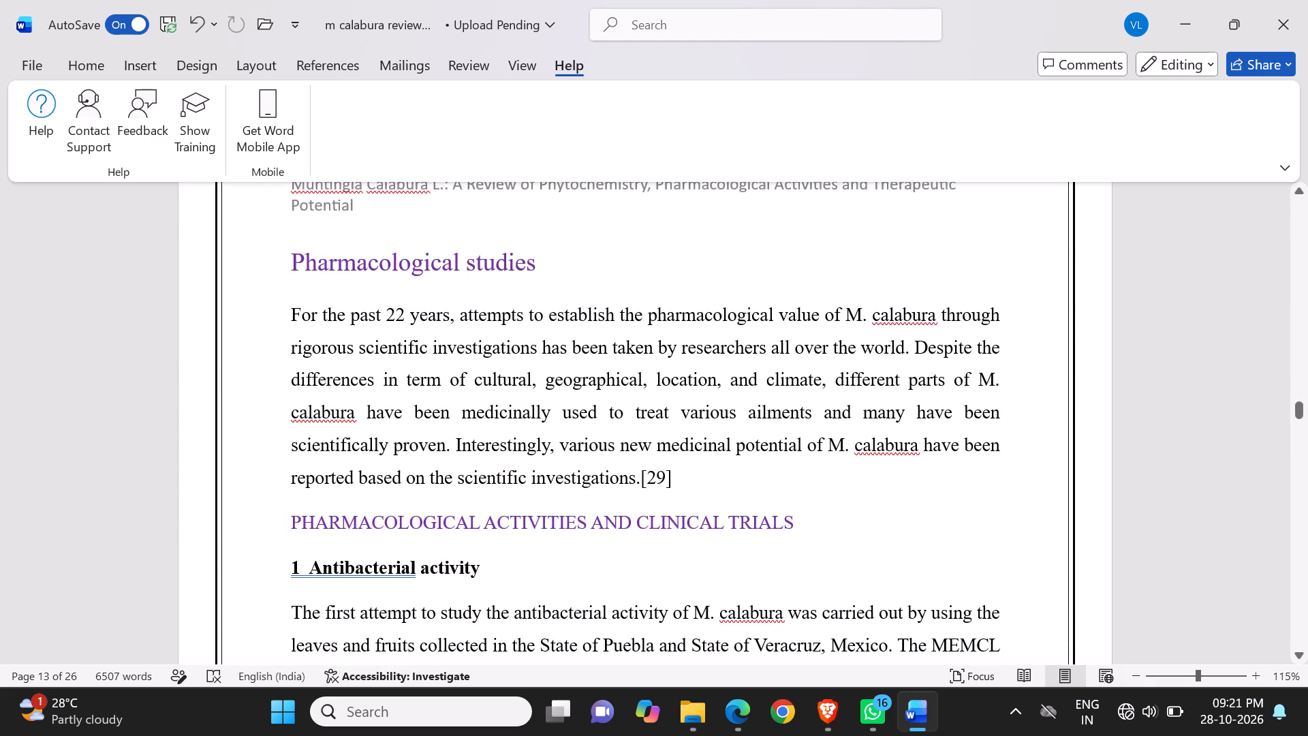
scroll(548, 373, up, 4)
scroll(547, 373, down, 1)
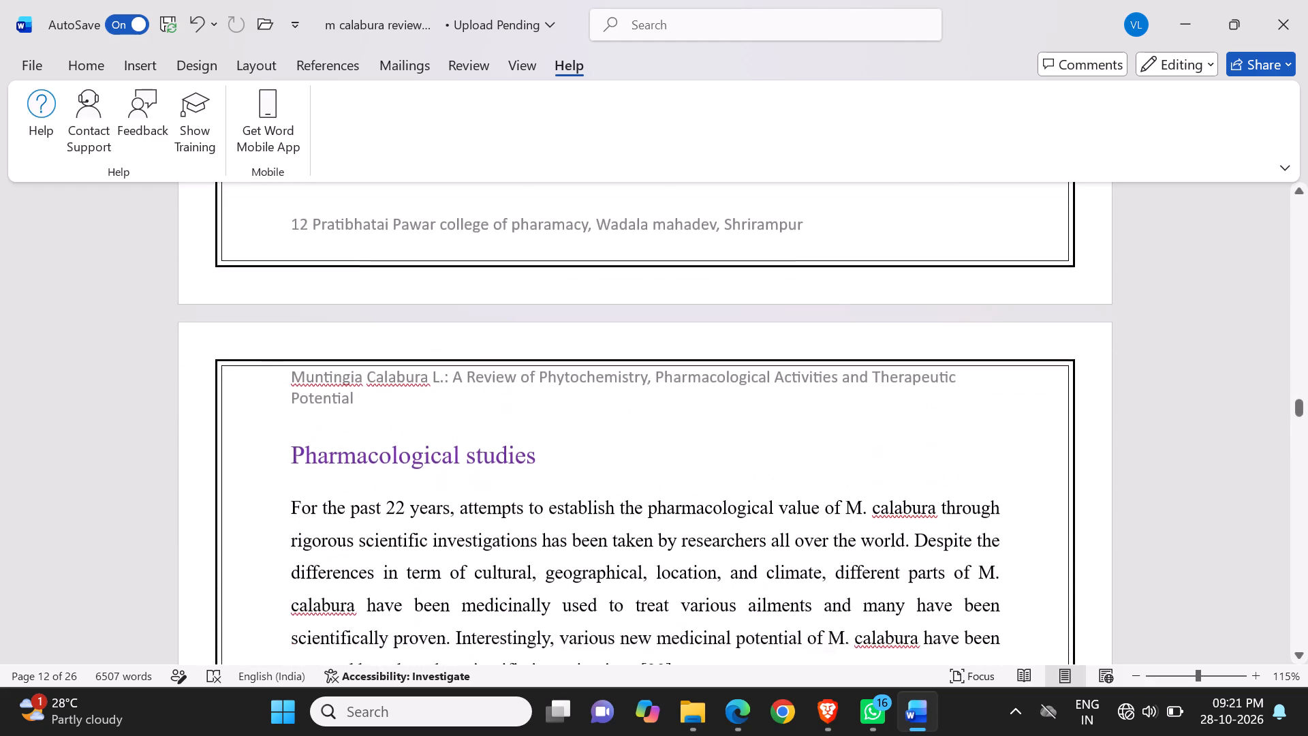
scroll(547, 373, down, 3)
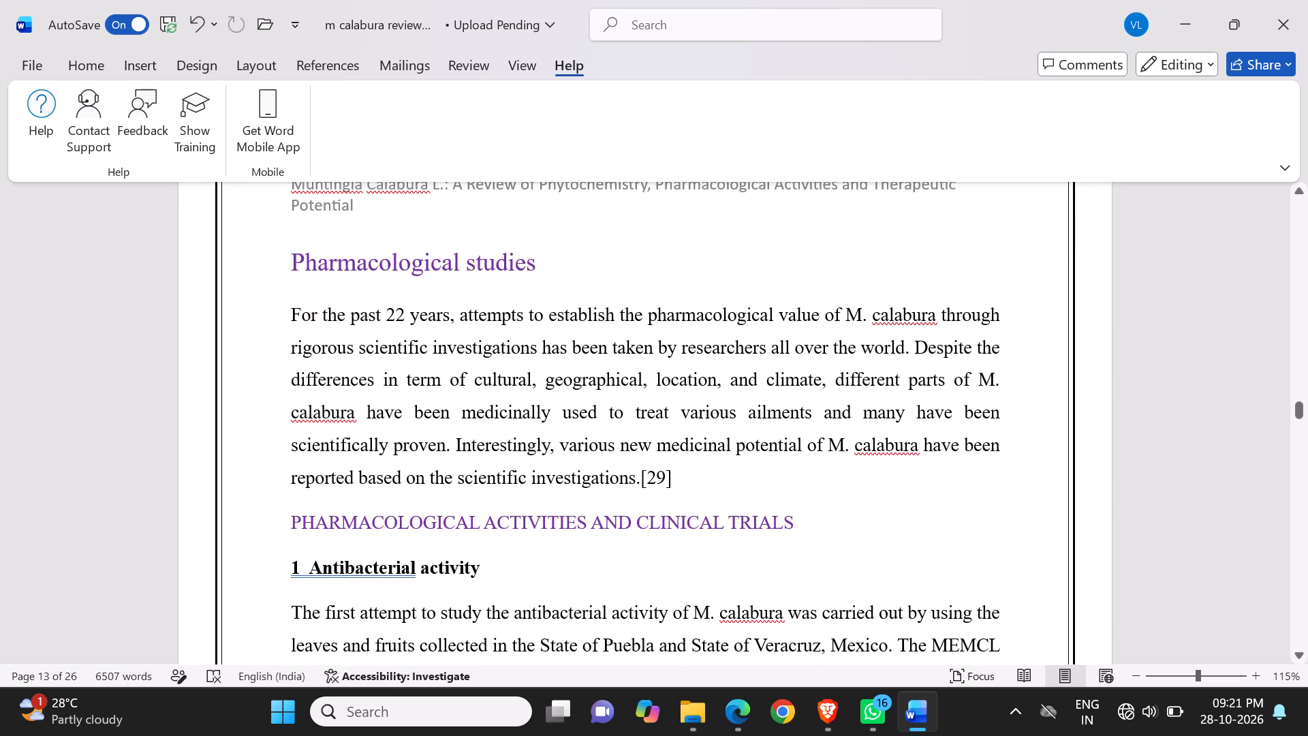
scroll(542, 443, down, 2)
scroll(542, 443, up, 2)
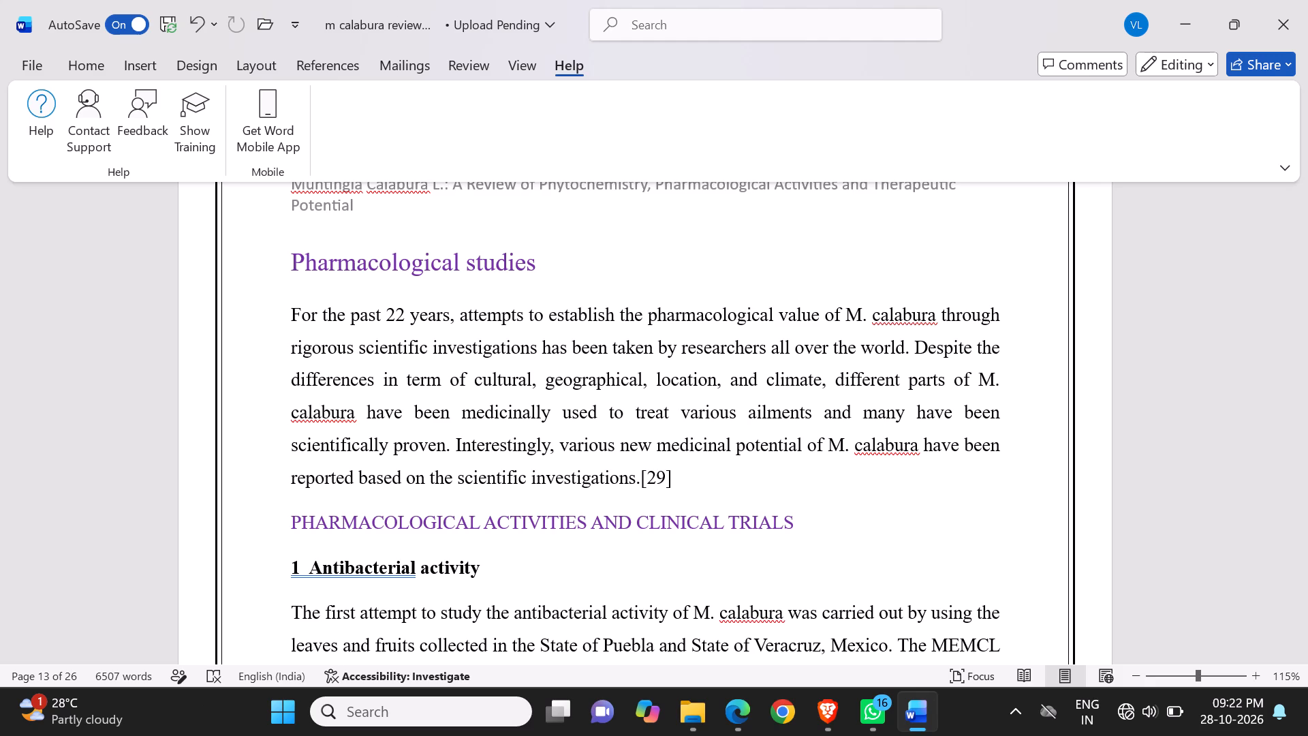
scroll(542, 443, down, 2)
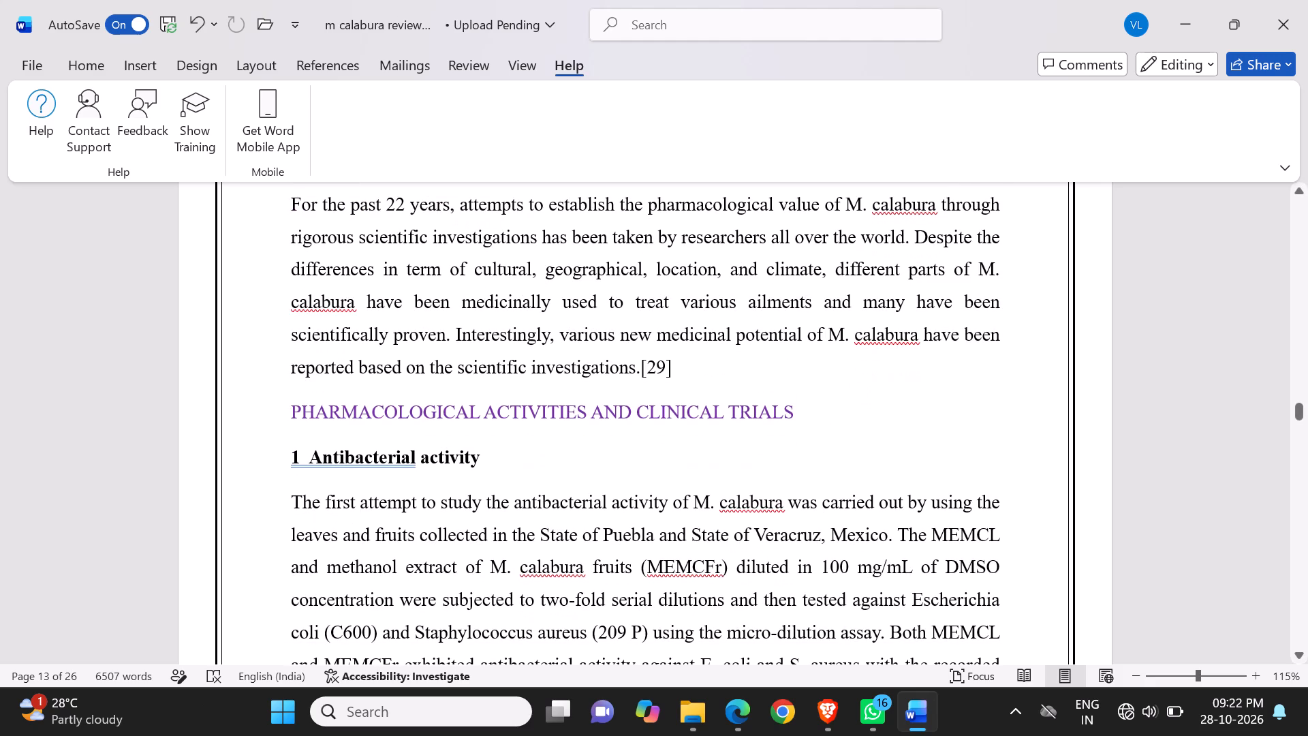
scroll(542, 443, down, 1)
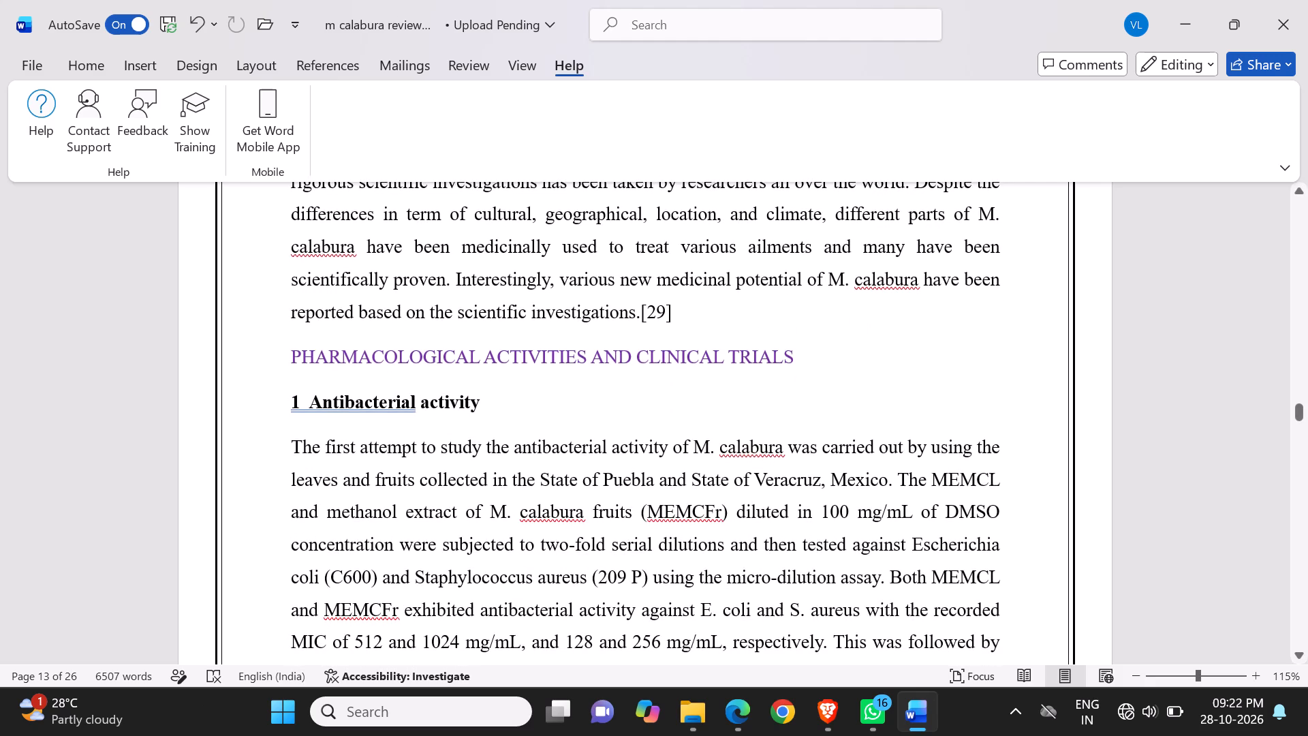
scroll(542, 443, down, 11)
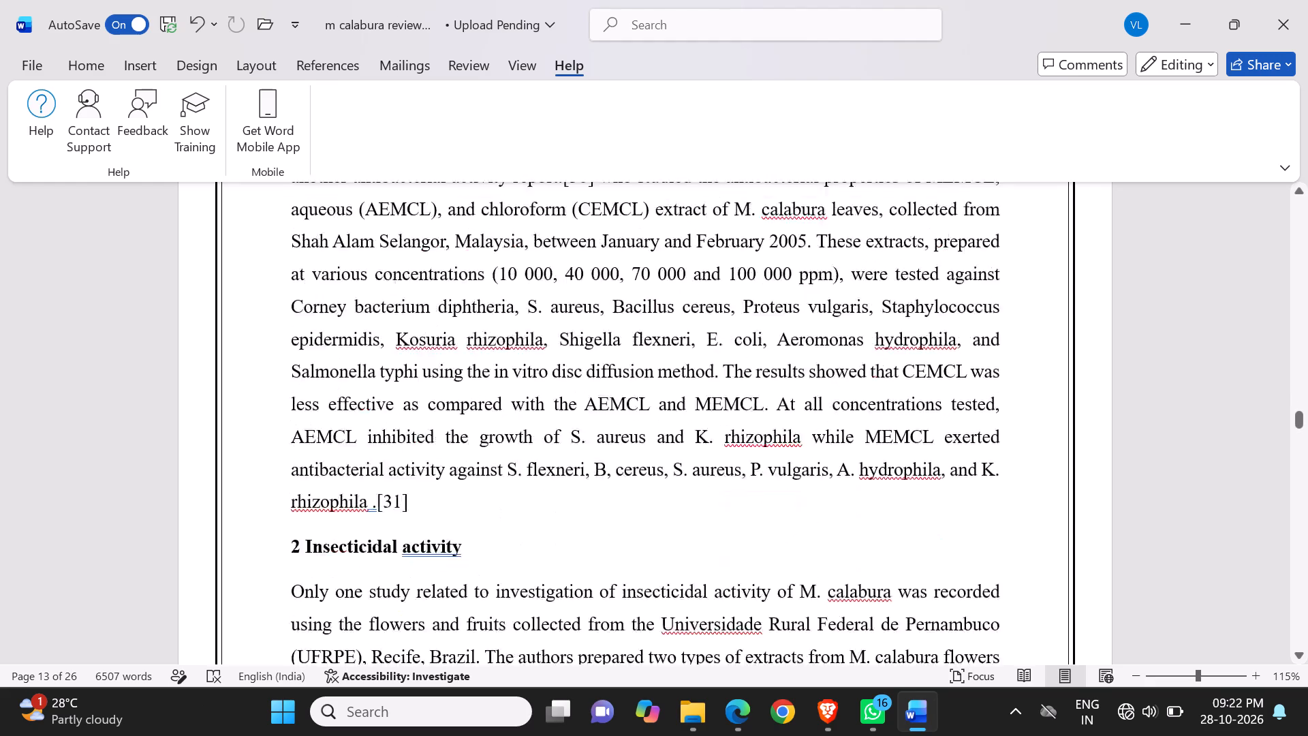
scroll(542, 443, down, 15)
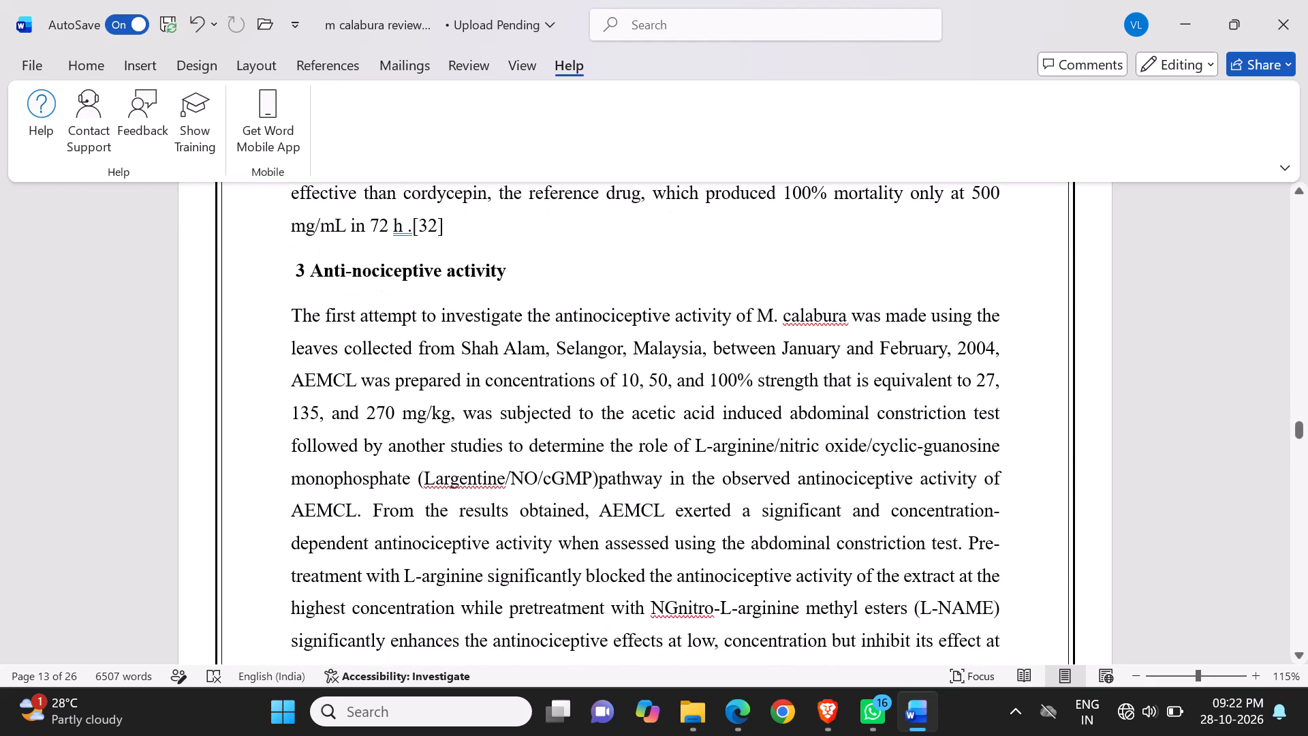
Review the start of the Conclusion and the page 20 thin-layer chromatography tests for alkaloids, flavonoids and phenolics.
click(1295, 582)
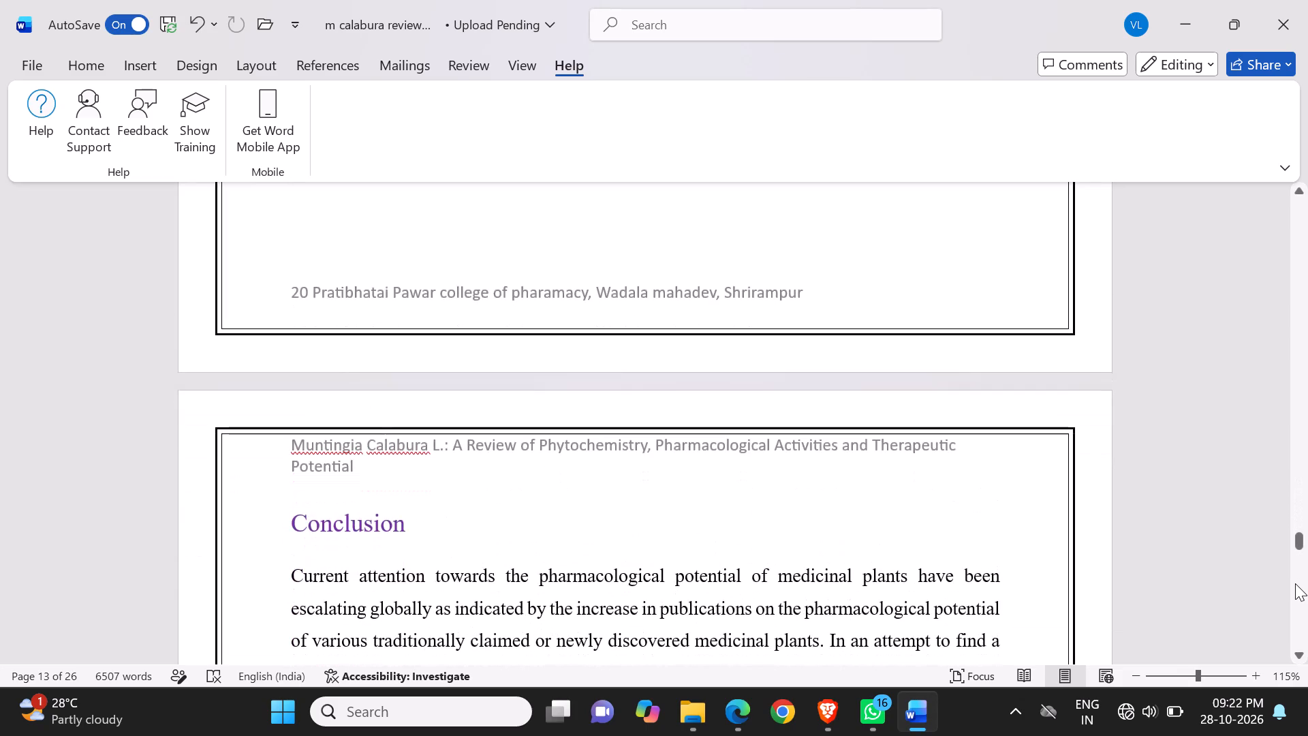
scroll(1080, 459, up, 1)
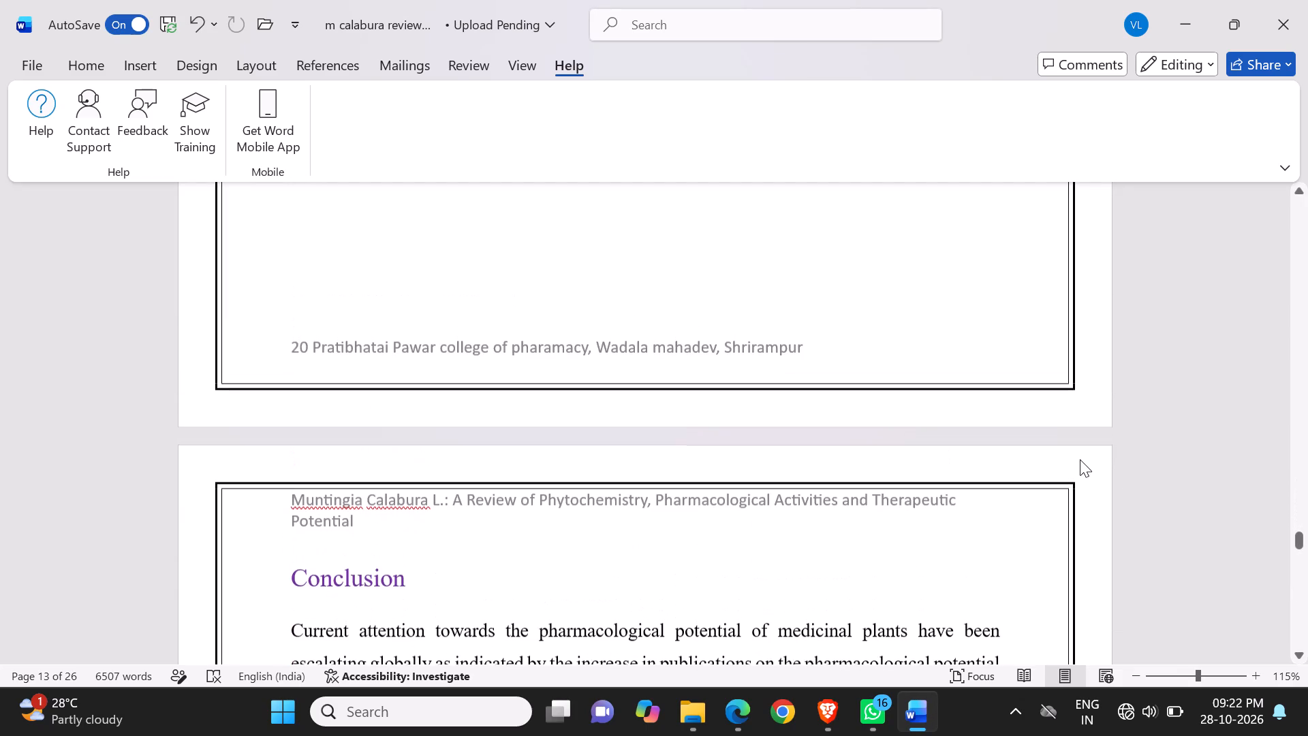
scroll(1080, 459, down, 3)
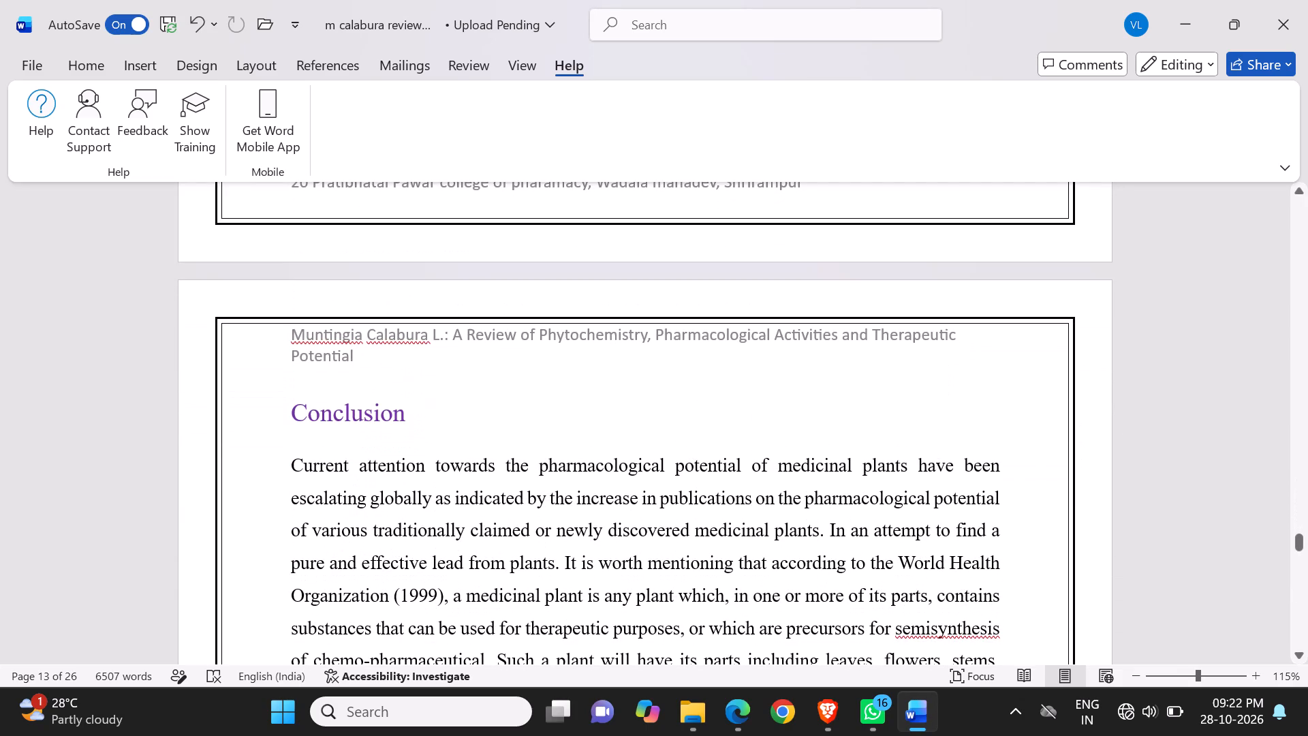
scroll(1080, 459, down, 1)
scroll(1079, 459, up, 13)
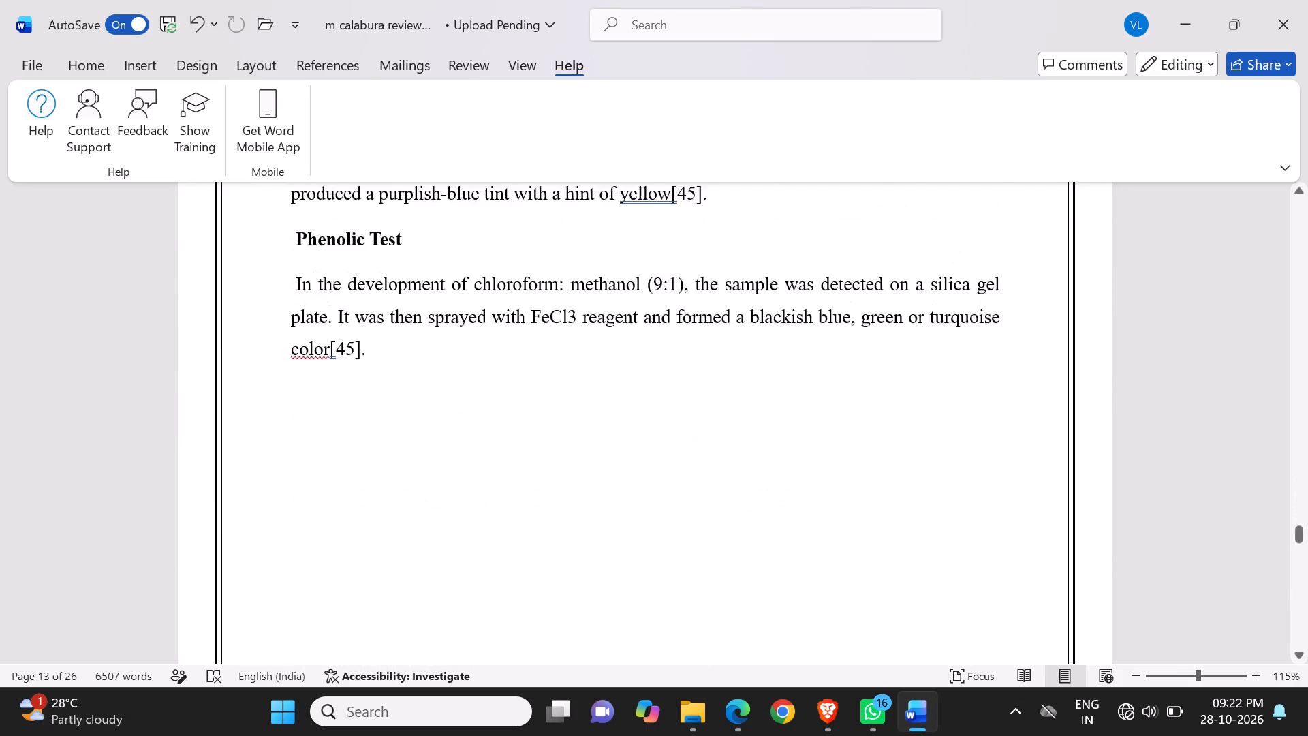
scroll(1079, 459, up, 12)
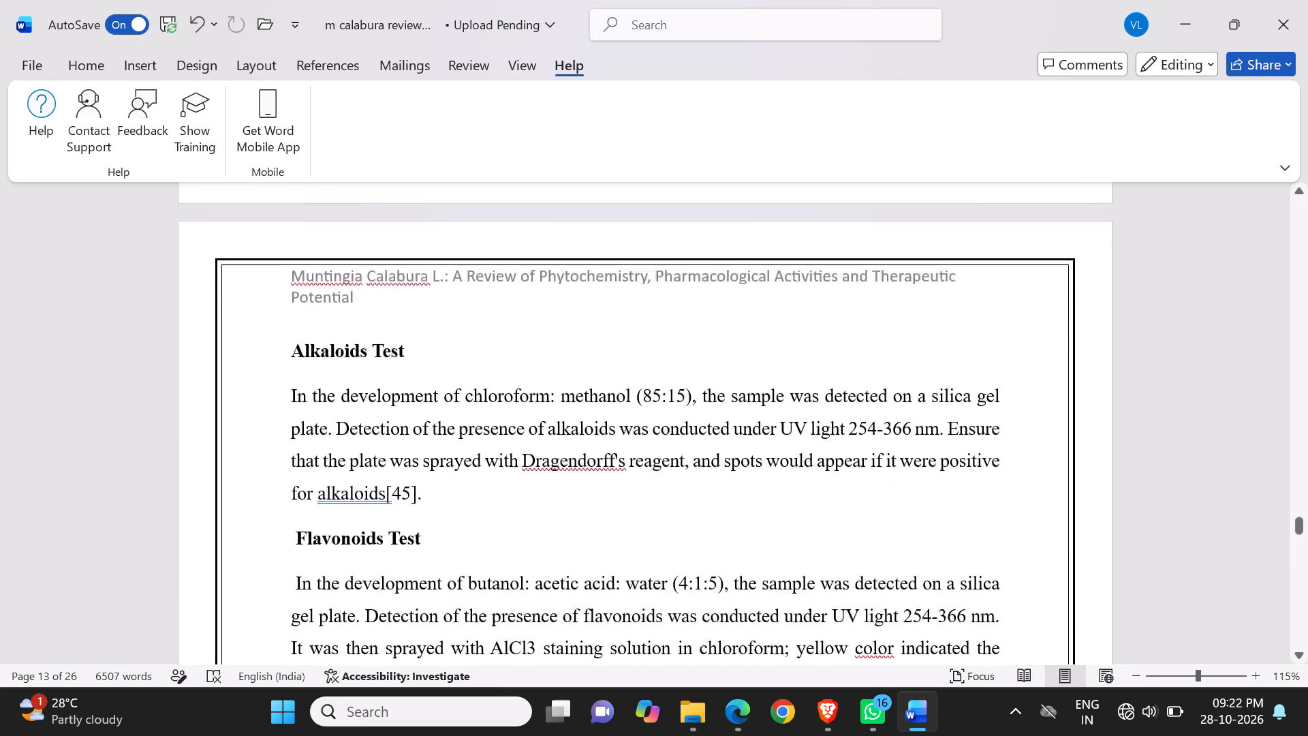
scroll(1079, 459, up, 5)
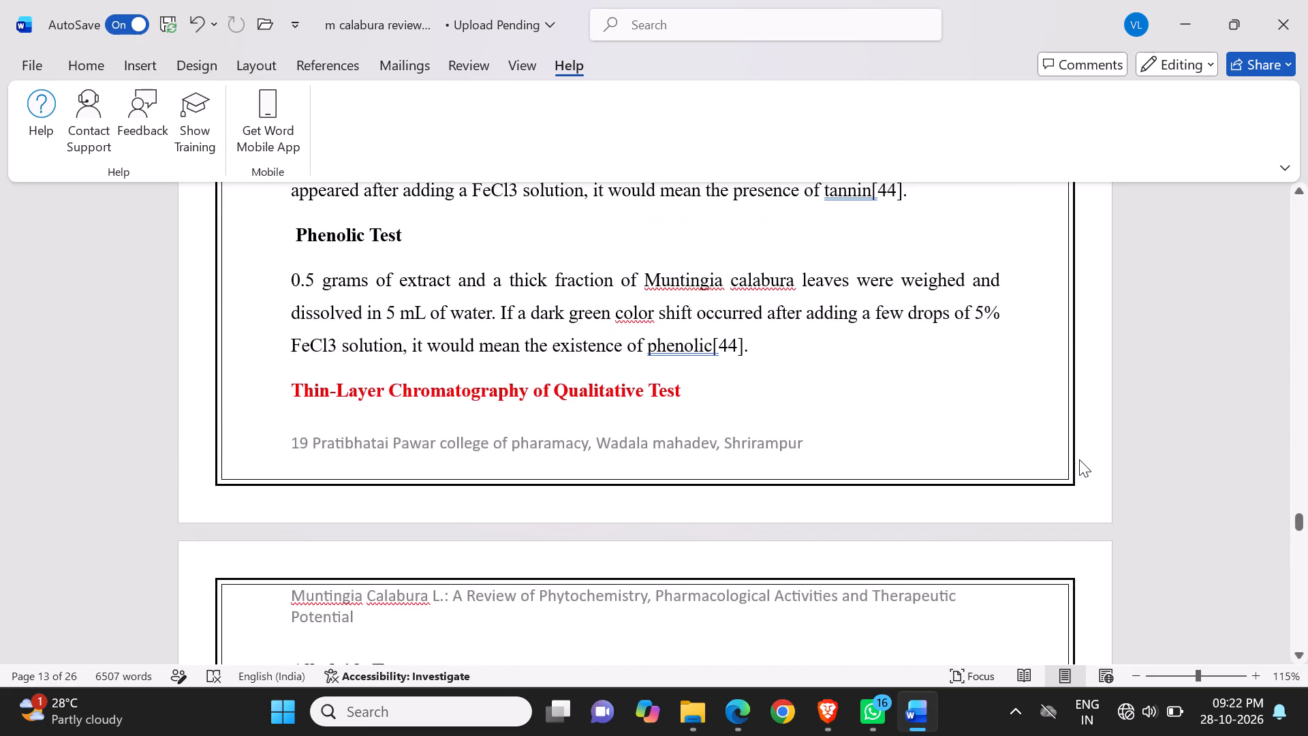
Review the page 19 Phytochemical Screening of Muntingia calabura Extract and Fraction tests and the page 18 pancreatic cell damage paragraph.
scroll(1079, 459, up, 4)
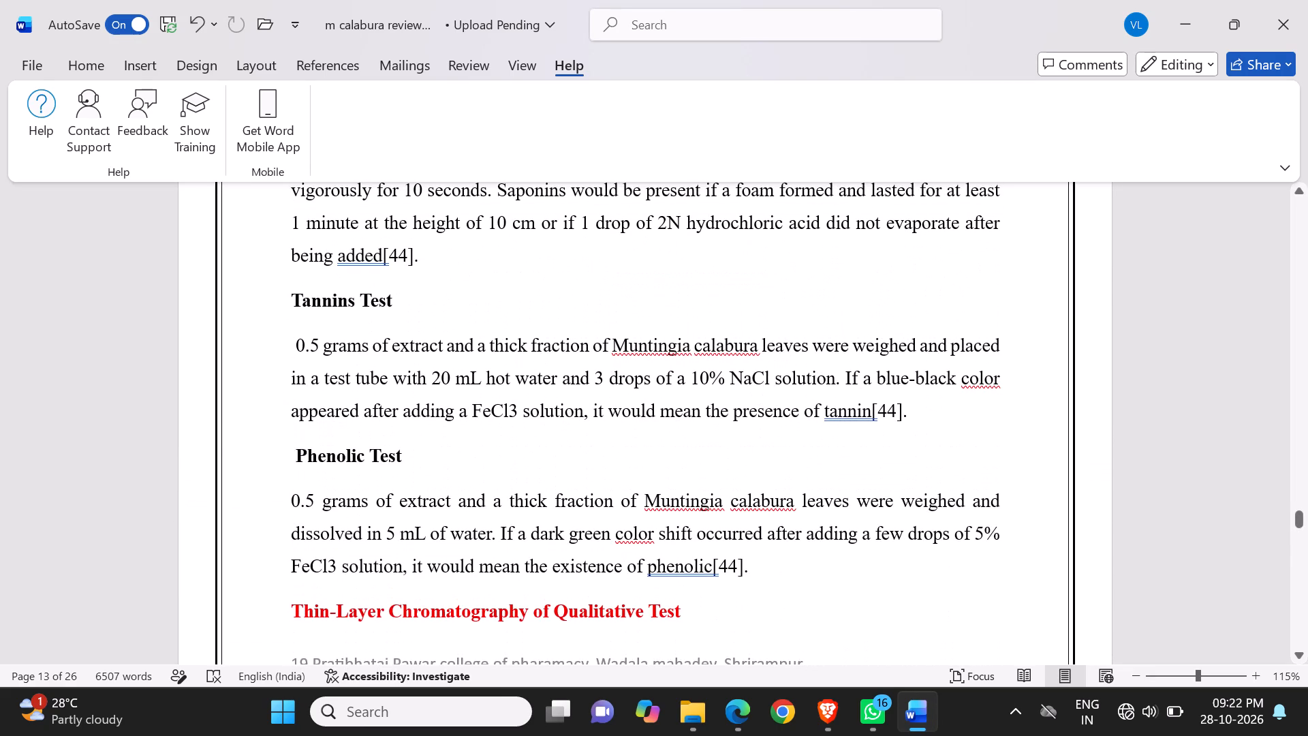
scroll(1079, 459, up, 3)
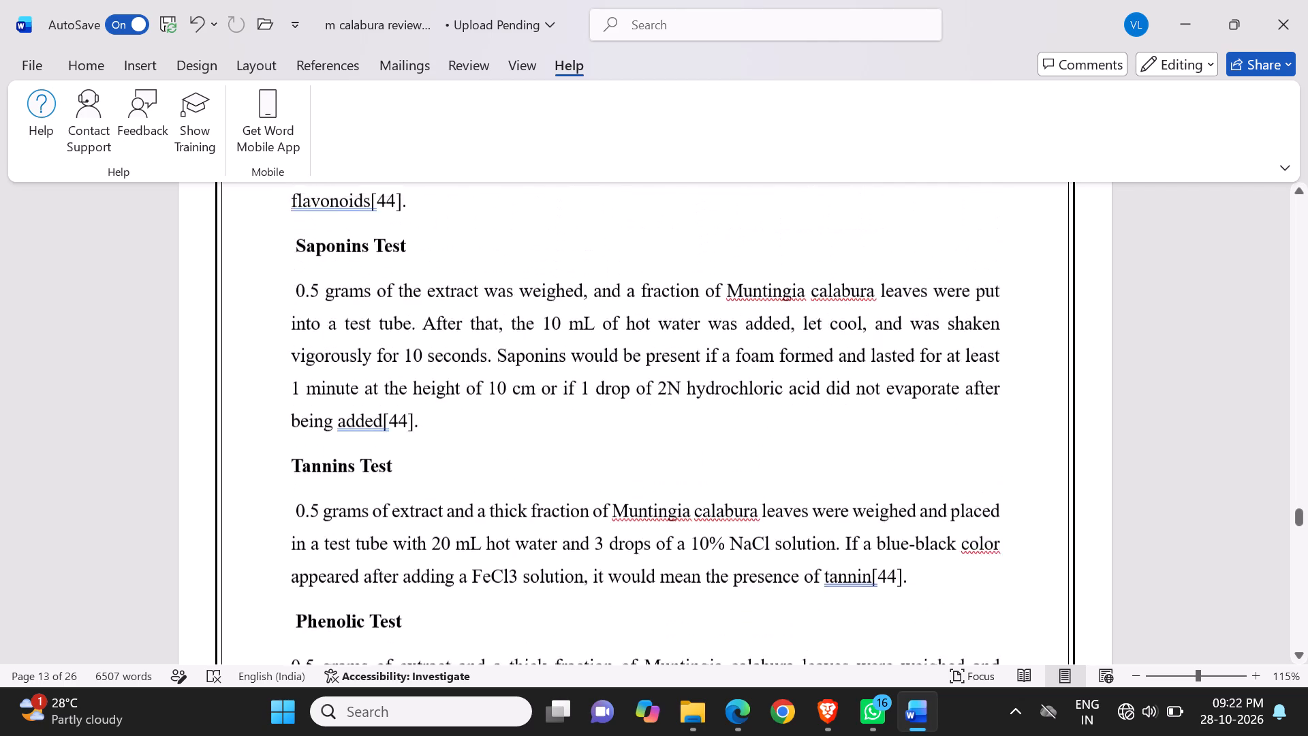
scroll(1079, 459, up, 10)
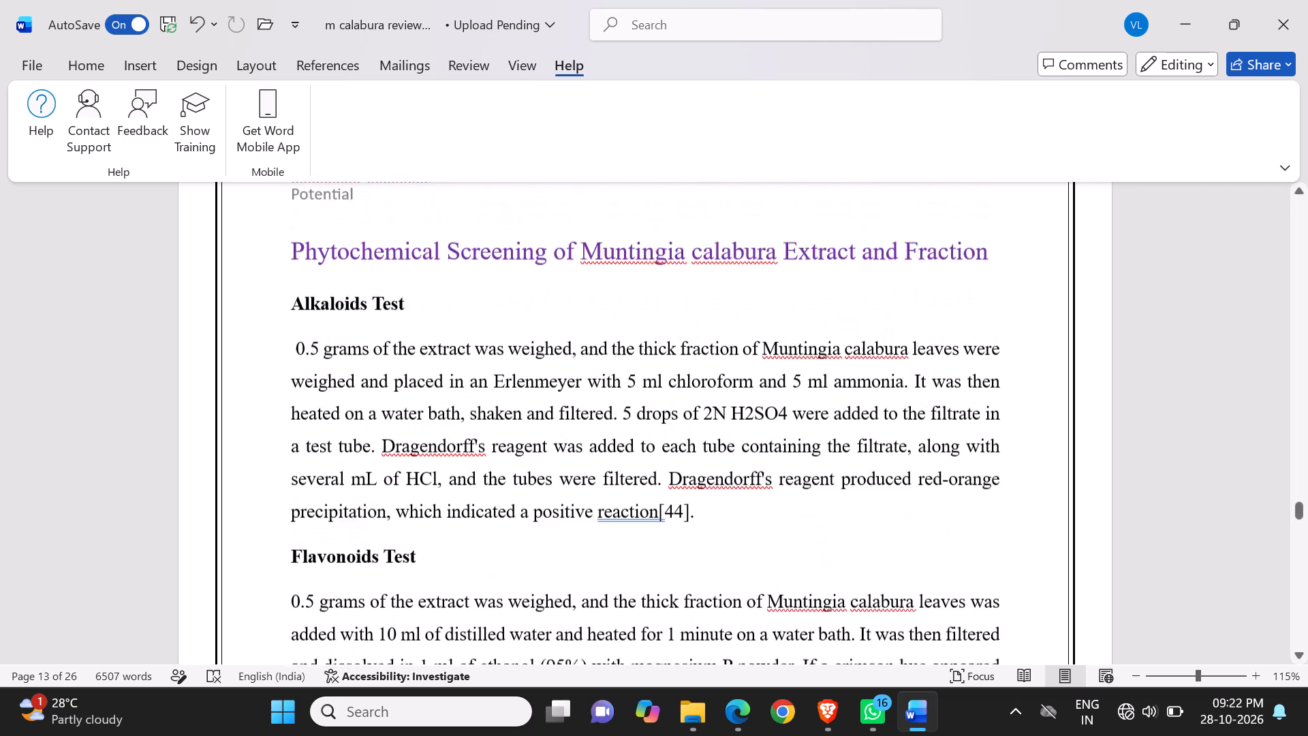
scroll(1079, 459, up, 1)
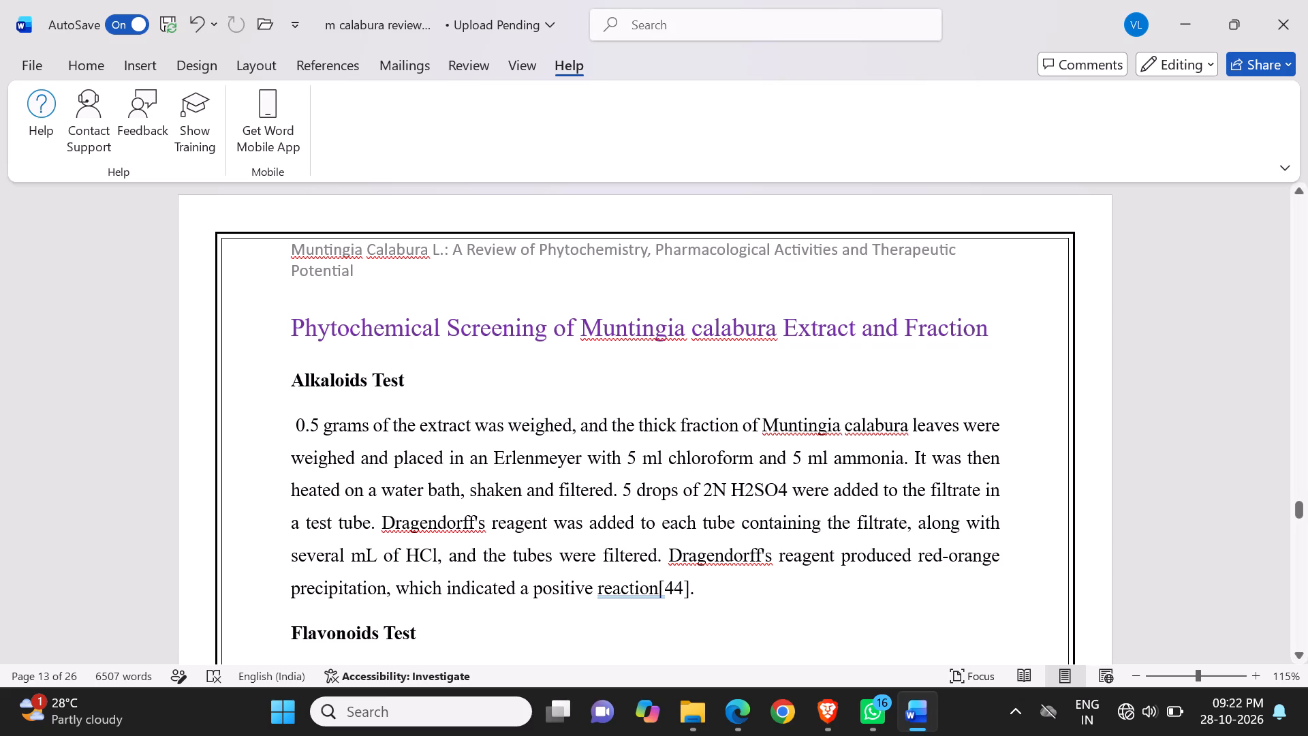
scroll(937, 459, down, 1)
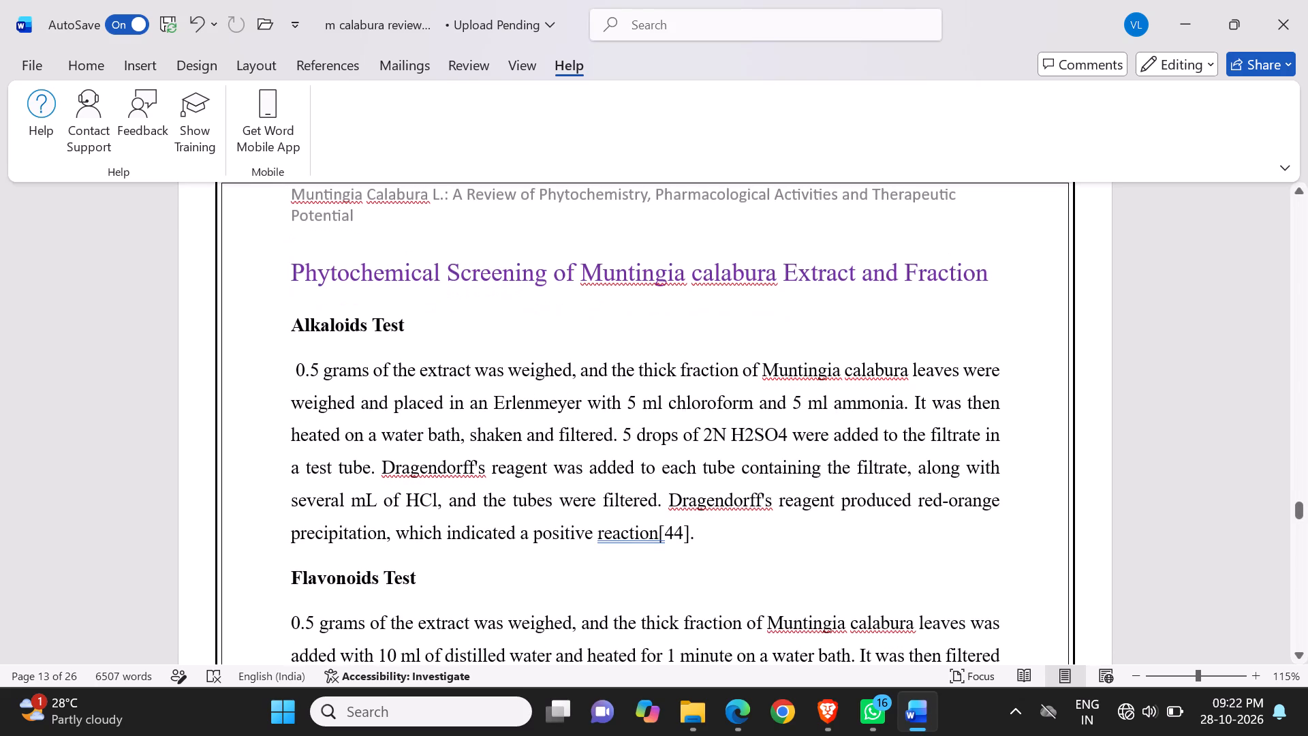
scroll(936, 462, up, 6)
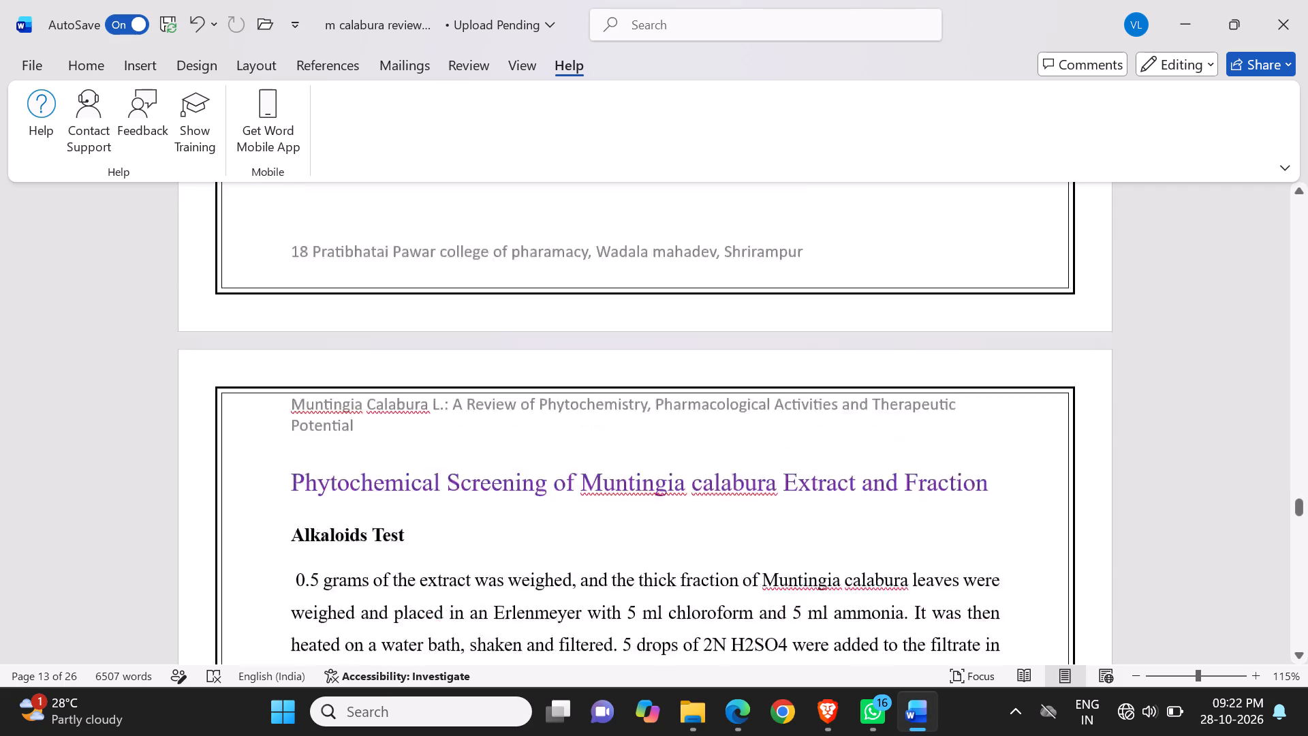
scroll(936, 462, up, 8)
scroll(937, 463, down, 7)
scroll(843, 410, down, 4)
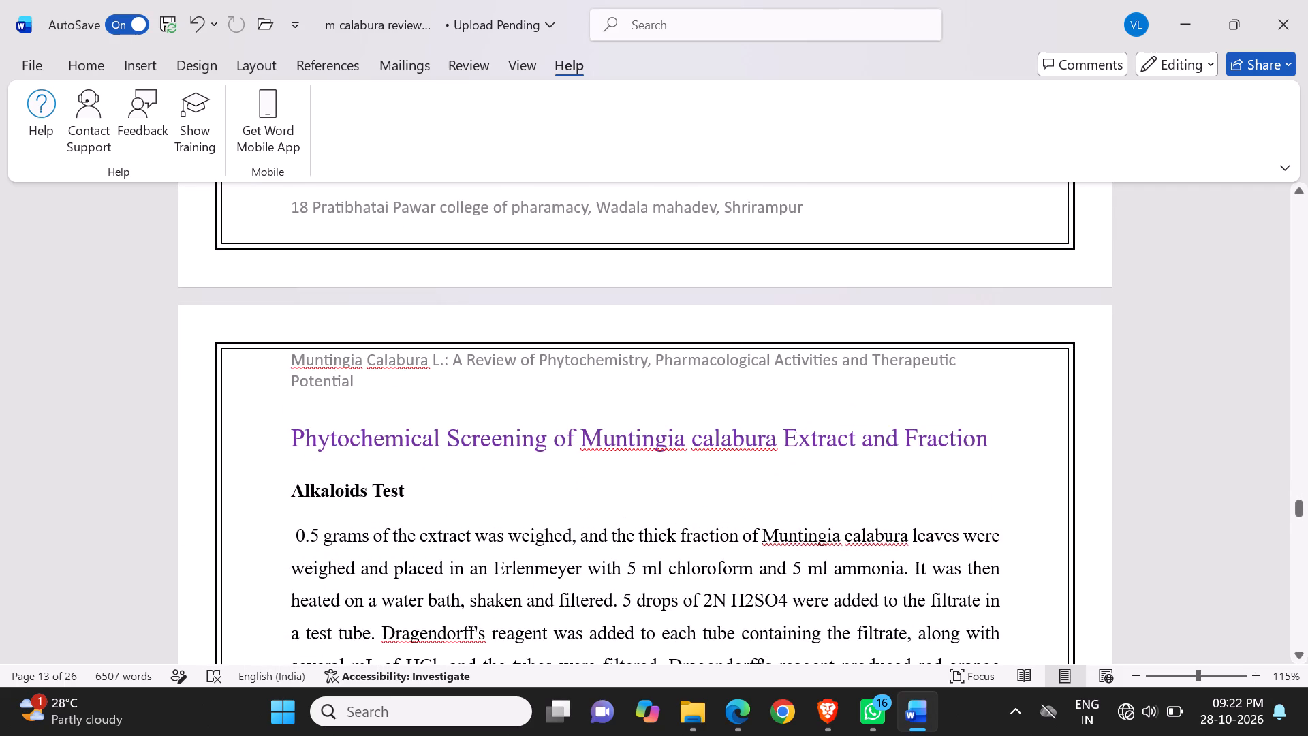
scroll(556, 554, up, 7)
scroll(556, 554, down, 12)
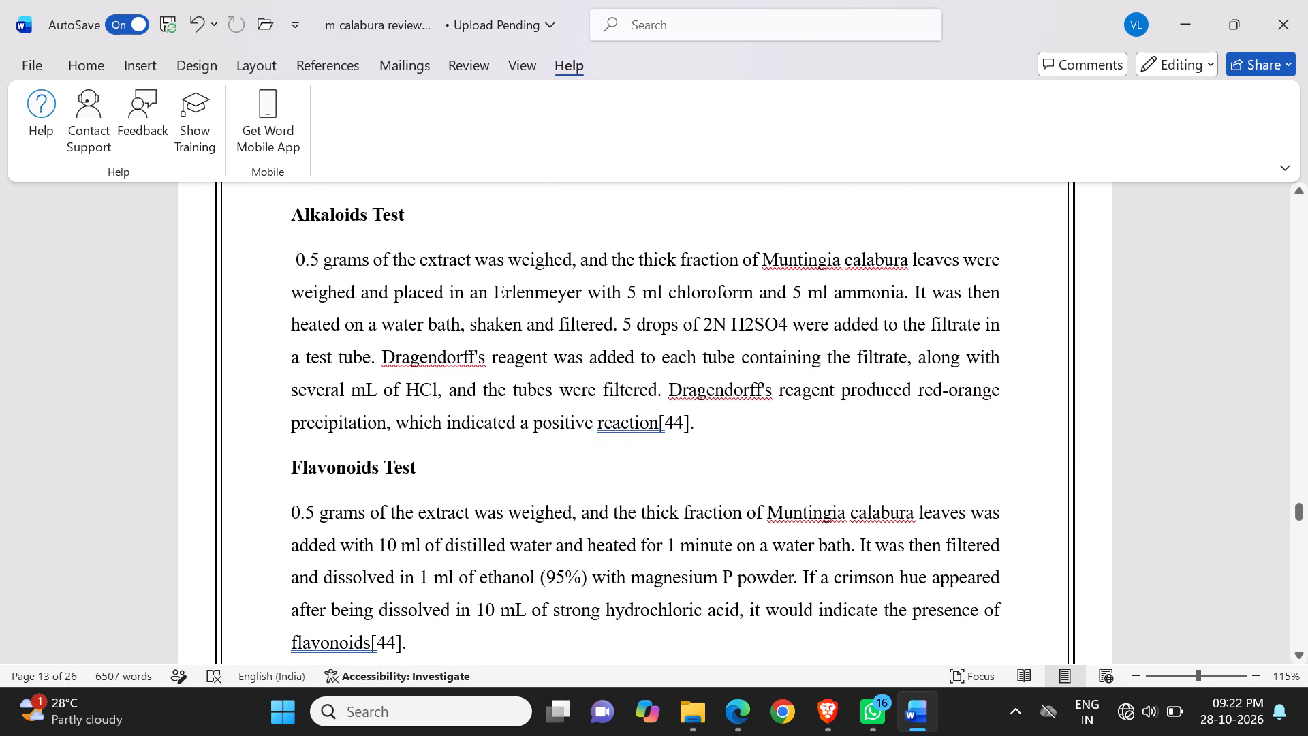
scroll(854, 542, up, 10)
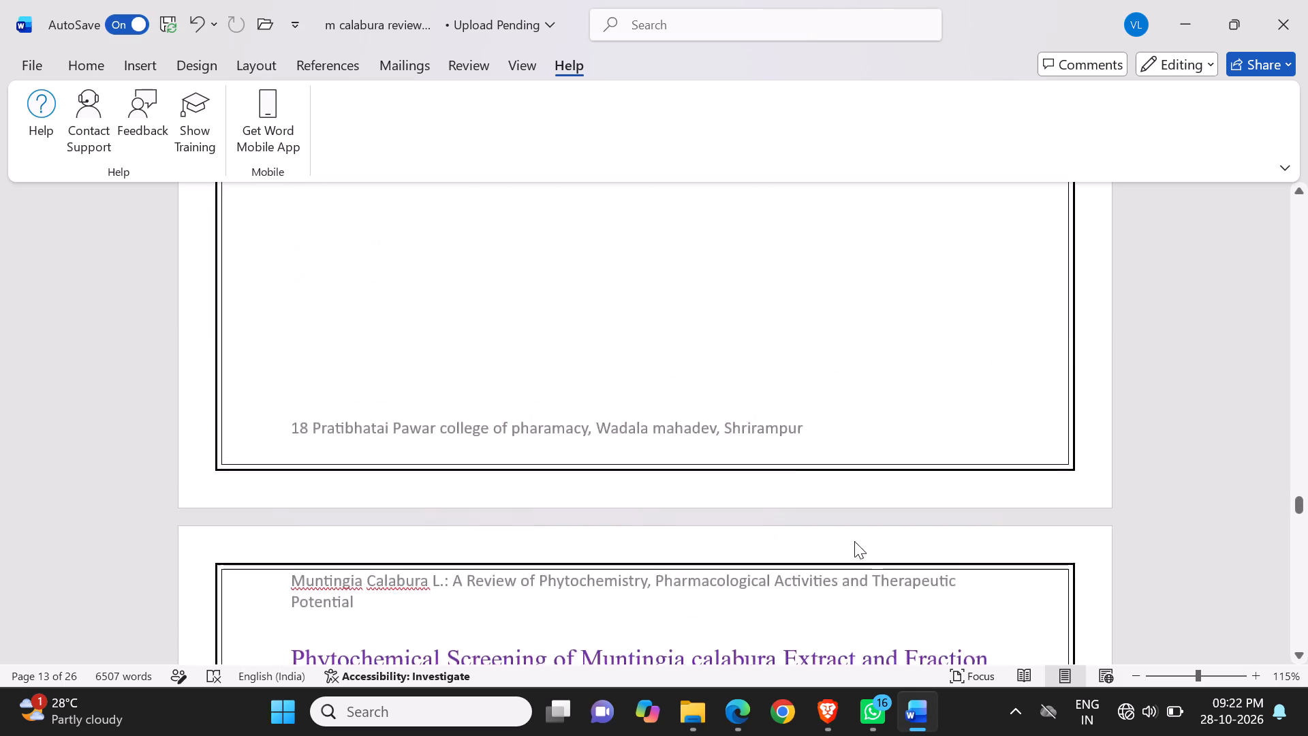
scroll(854, 541, up, 16)
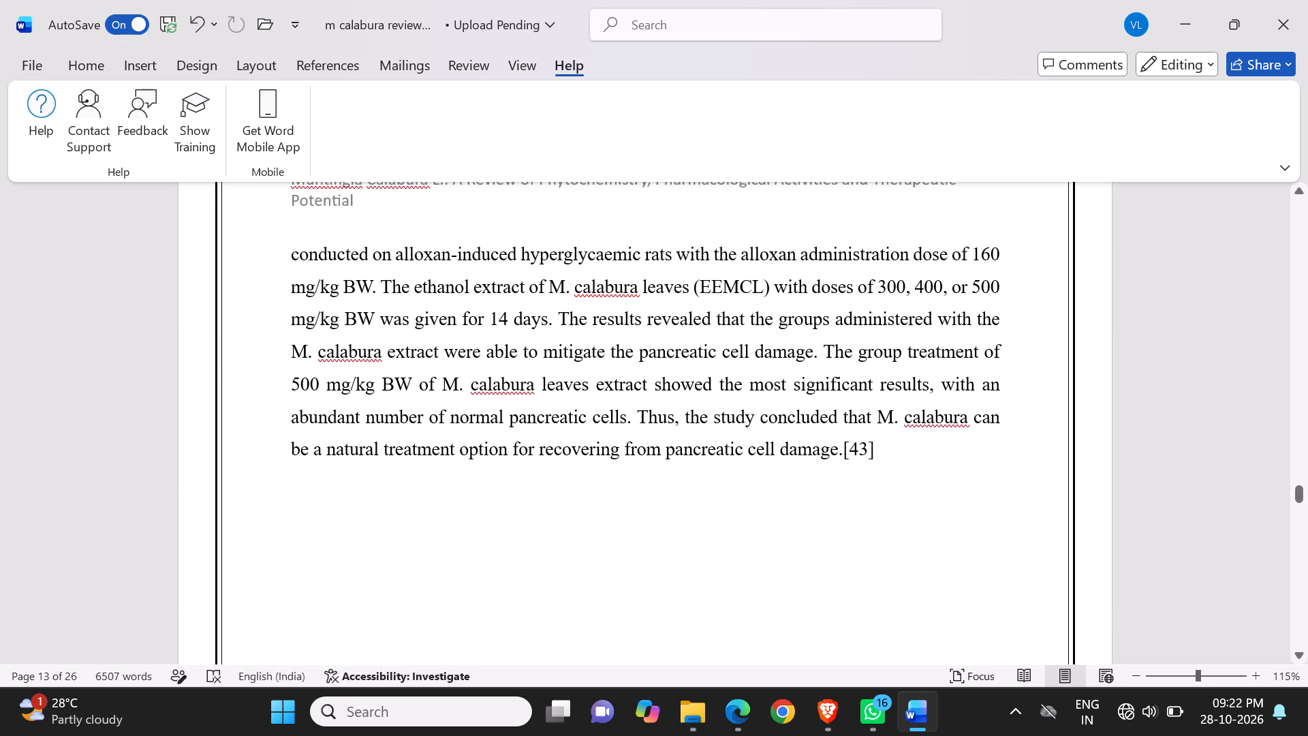
Recheck the Pharmacological studies introduction and Antibacterial activity text, plus the Table 1 heading and the Qualitative phytochemical screening paragraph.
click(1300, 414)
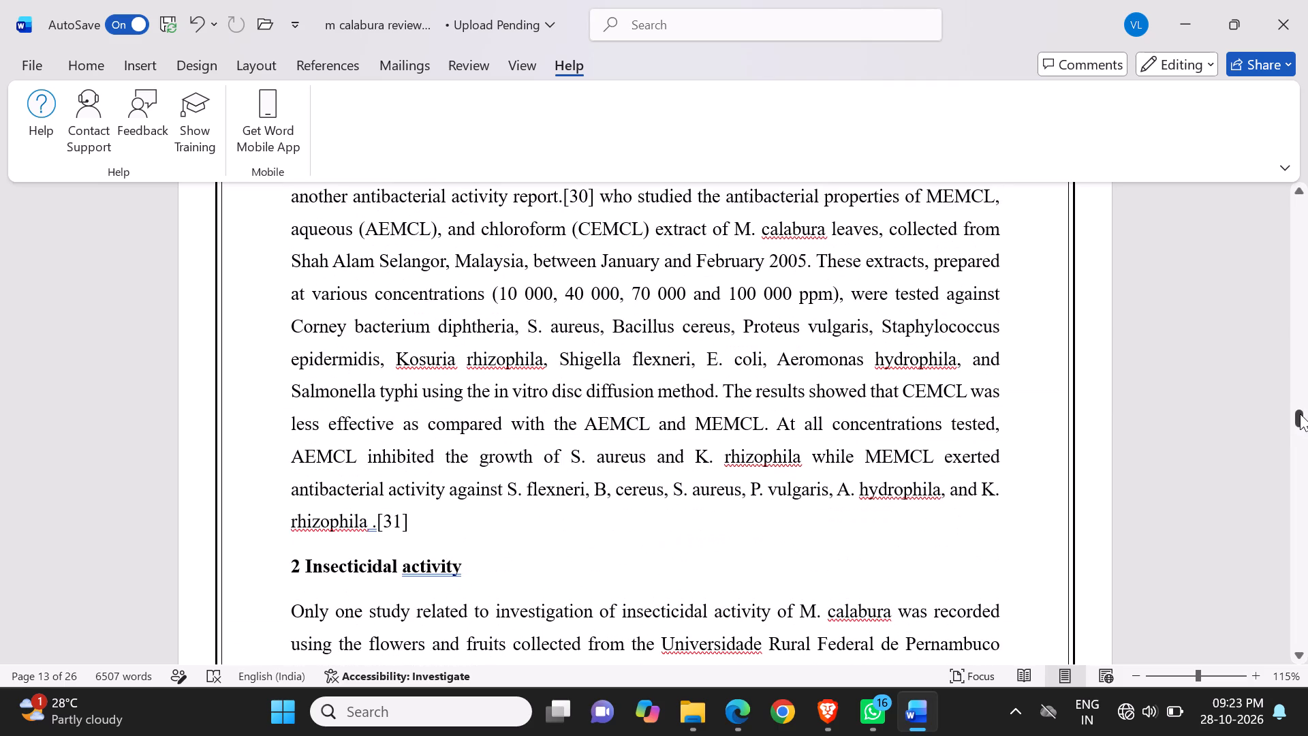
scroll(1300, 414, up, 12)
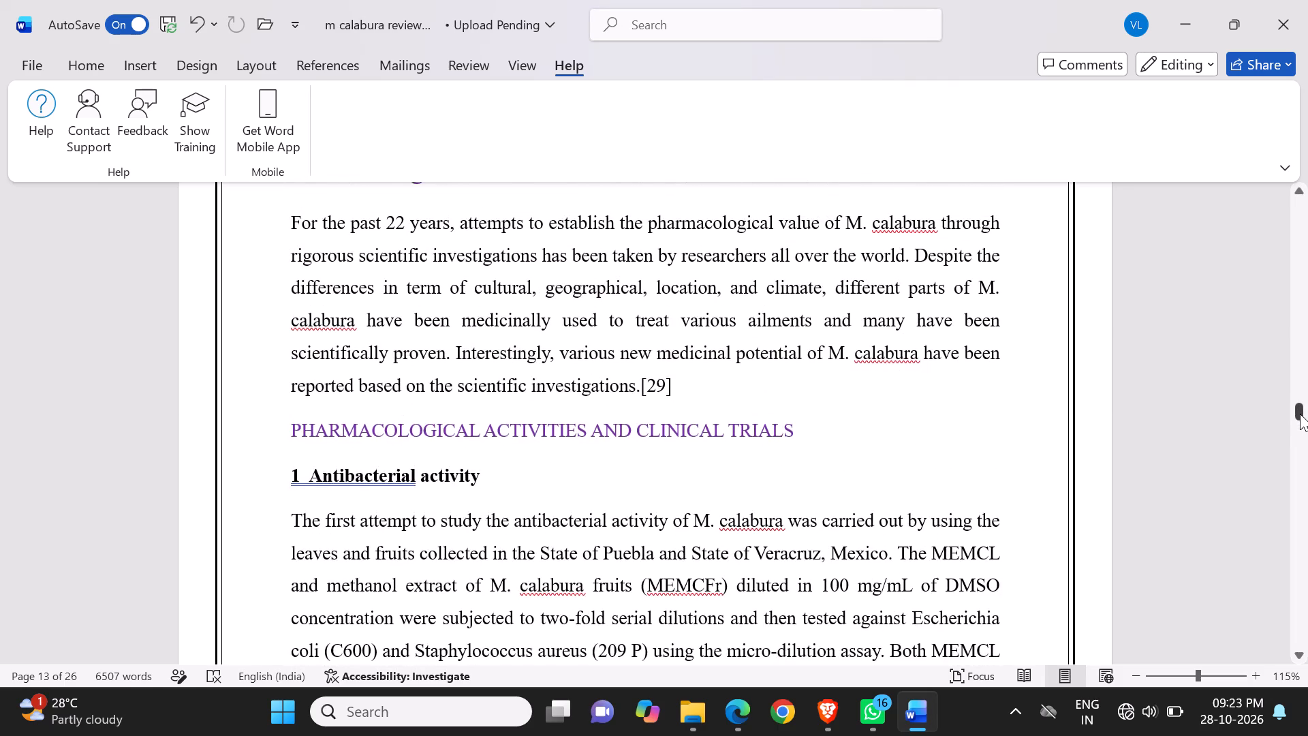
scroll(1300, 414, up, 11)
scroll(1300, 414, down, 10)
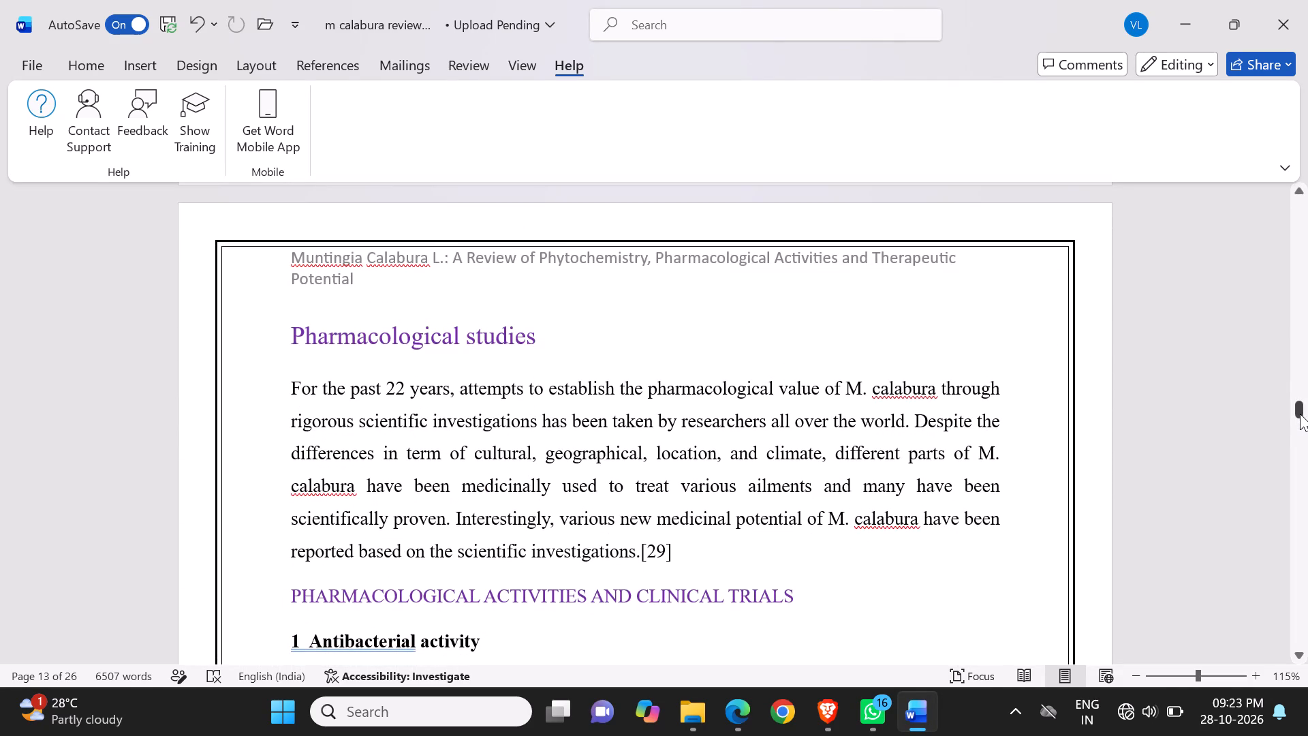
scroll(1300, 414, down, 1)
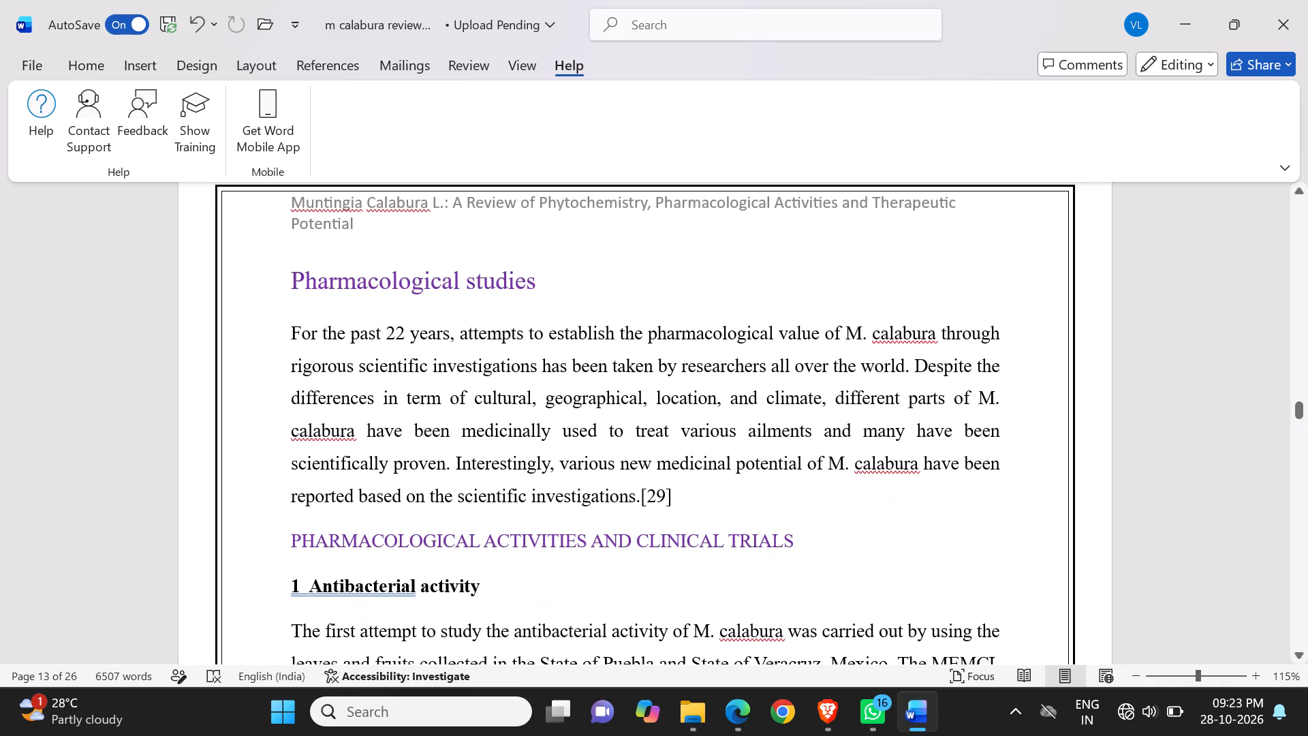
scroll(1027, 427, down, 5)
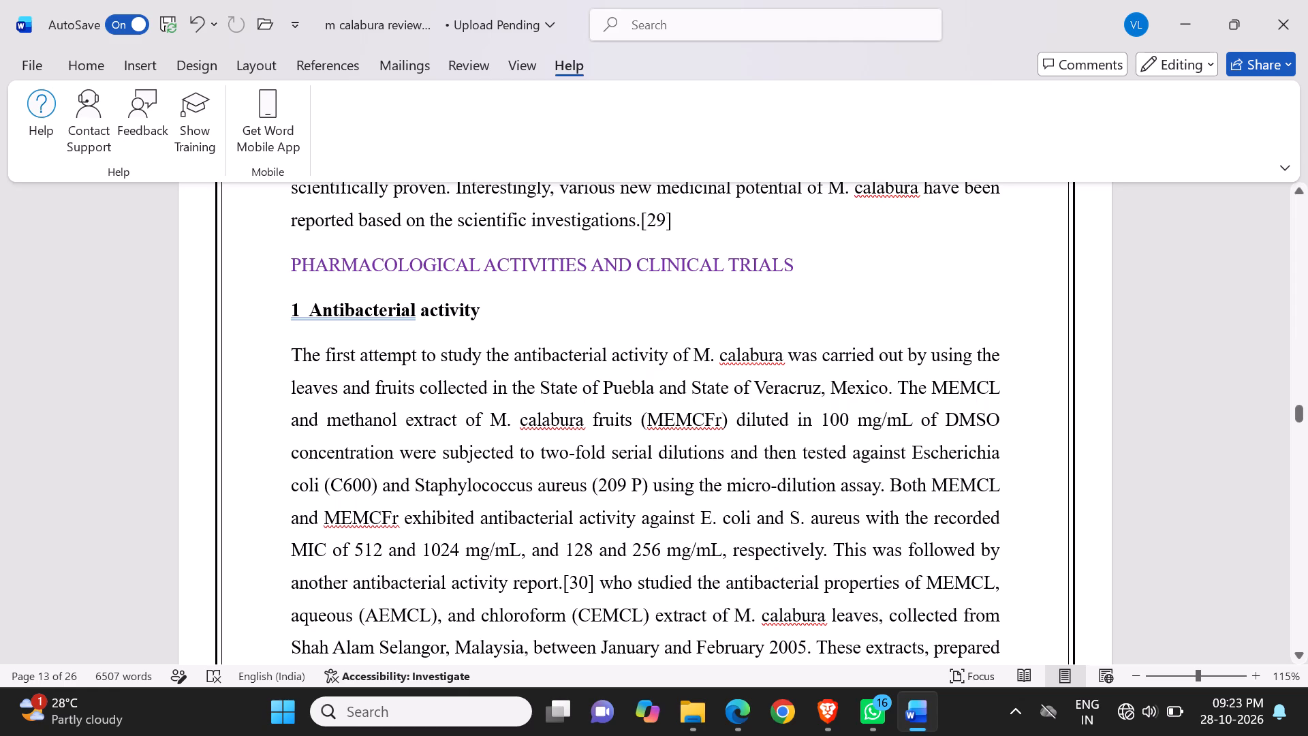
scroll(841, 418, down, 3)
scroll(841, 418, up, 1)
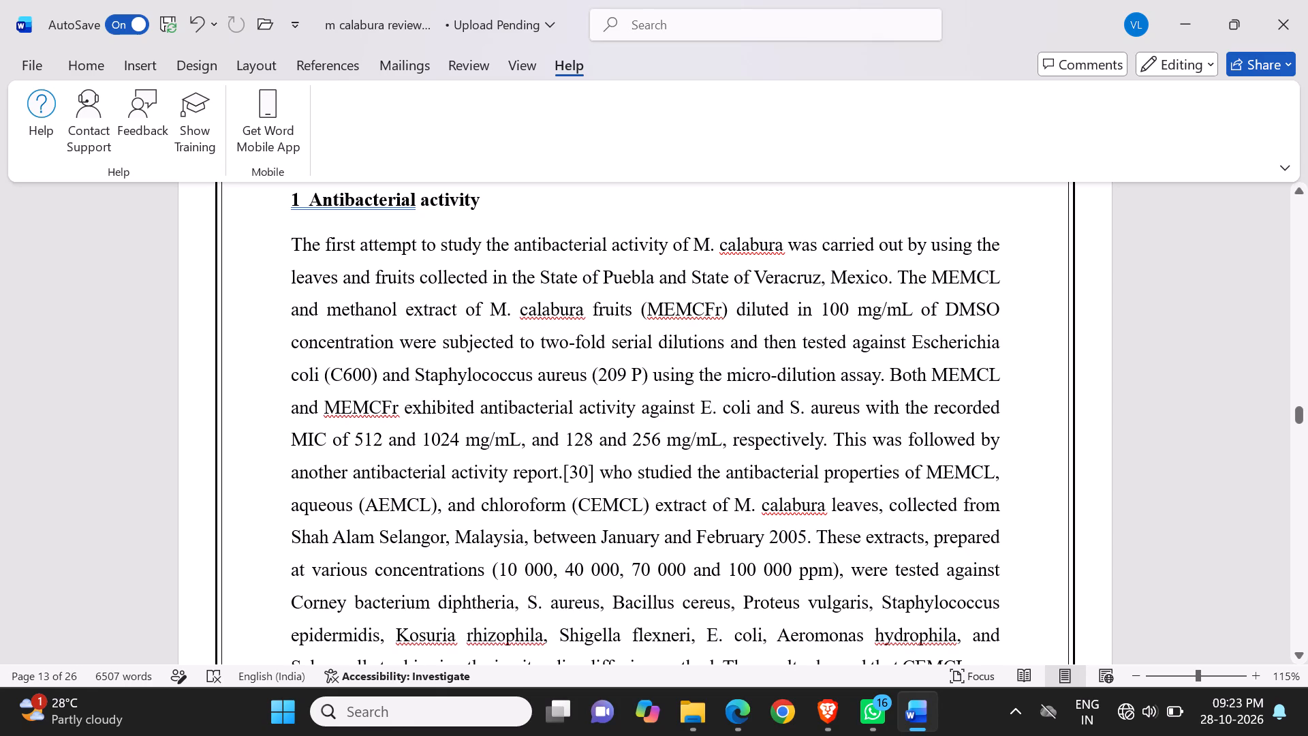
scroll(501, 414, up, 9)
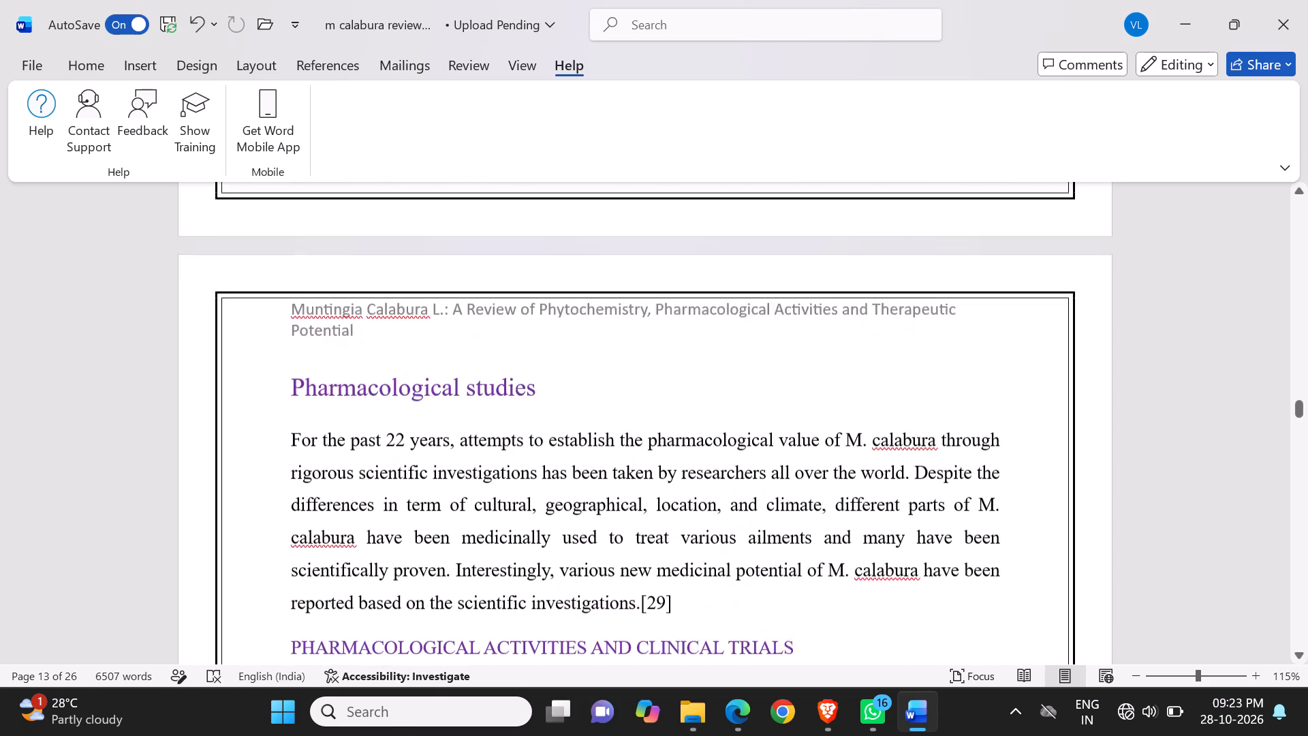
scroll(500, 414, up, 19)
scroll(497, 412, up, 6)
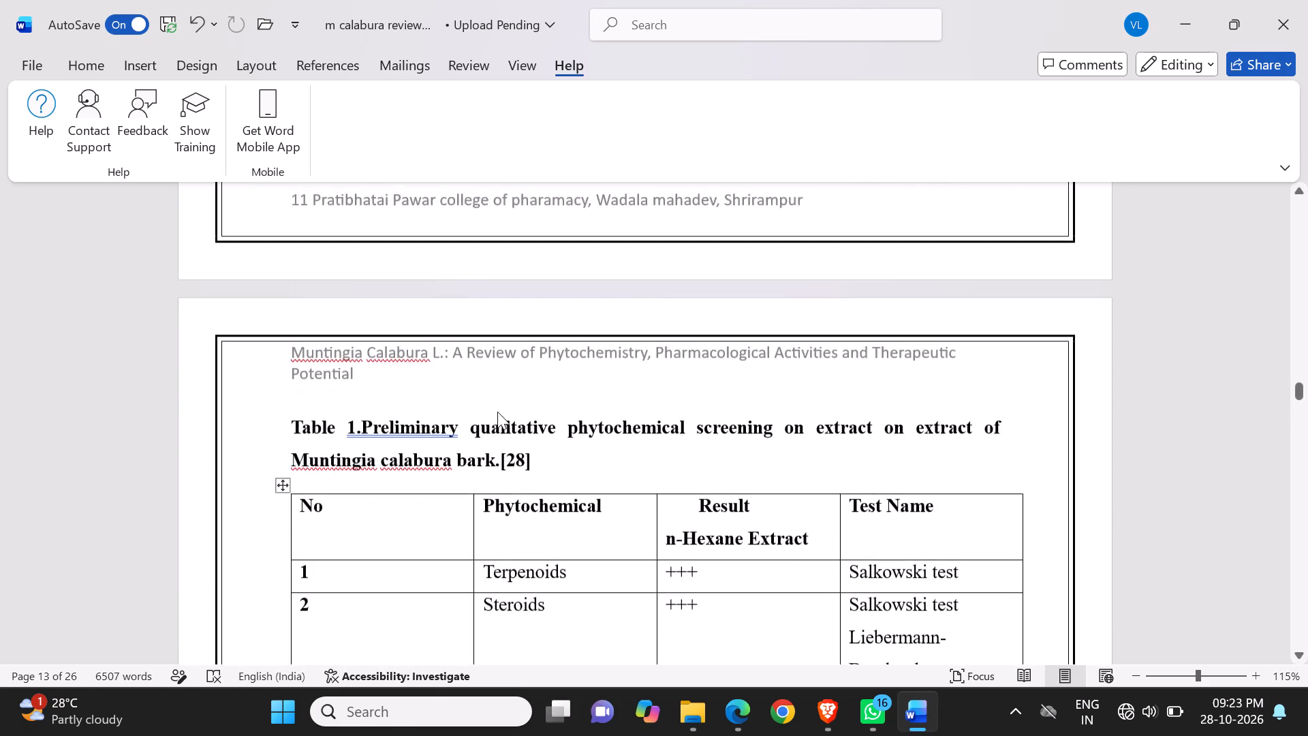
scroll(497, 412, up, 3)
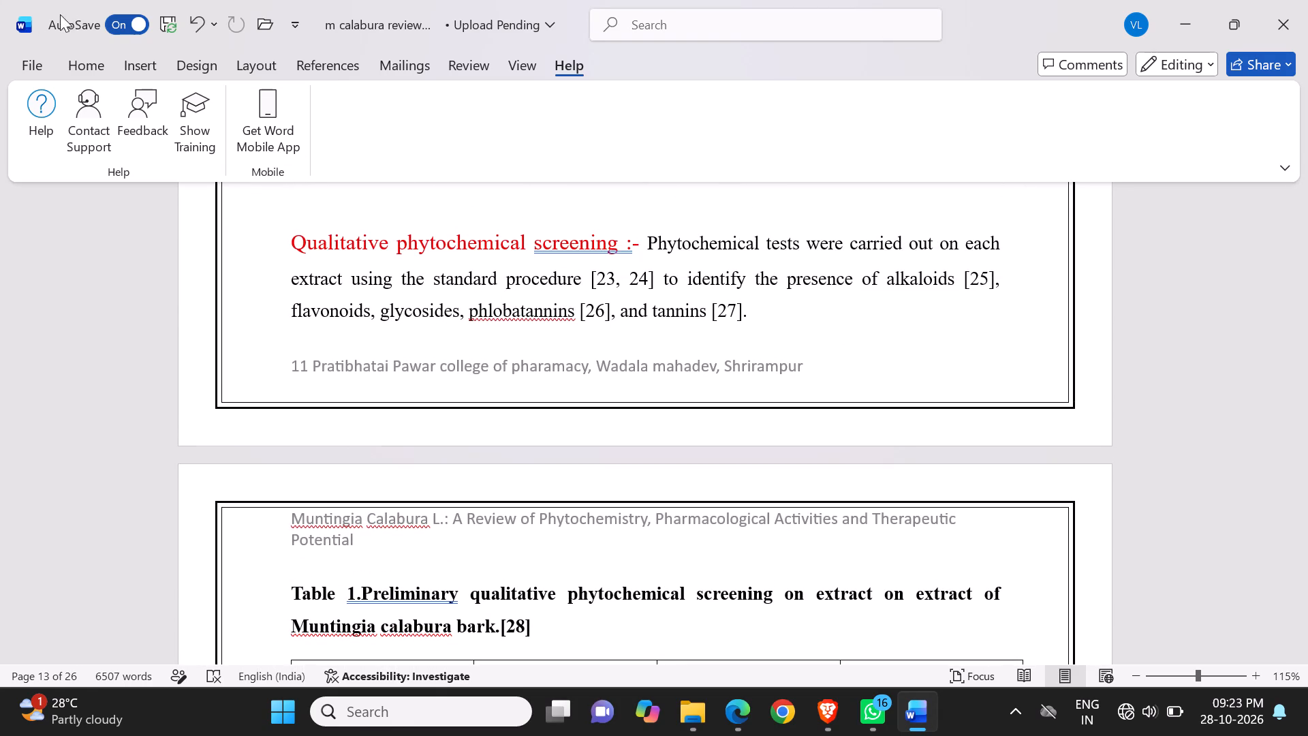
Save a copy of the document to the Desktop as a Word Document named "m calabura review 1101".
click(31, 68)
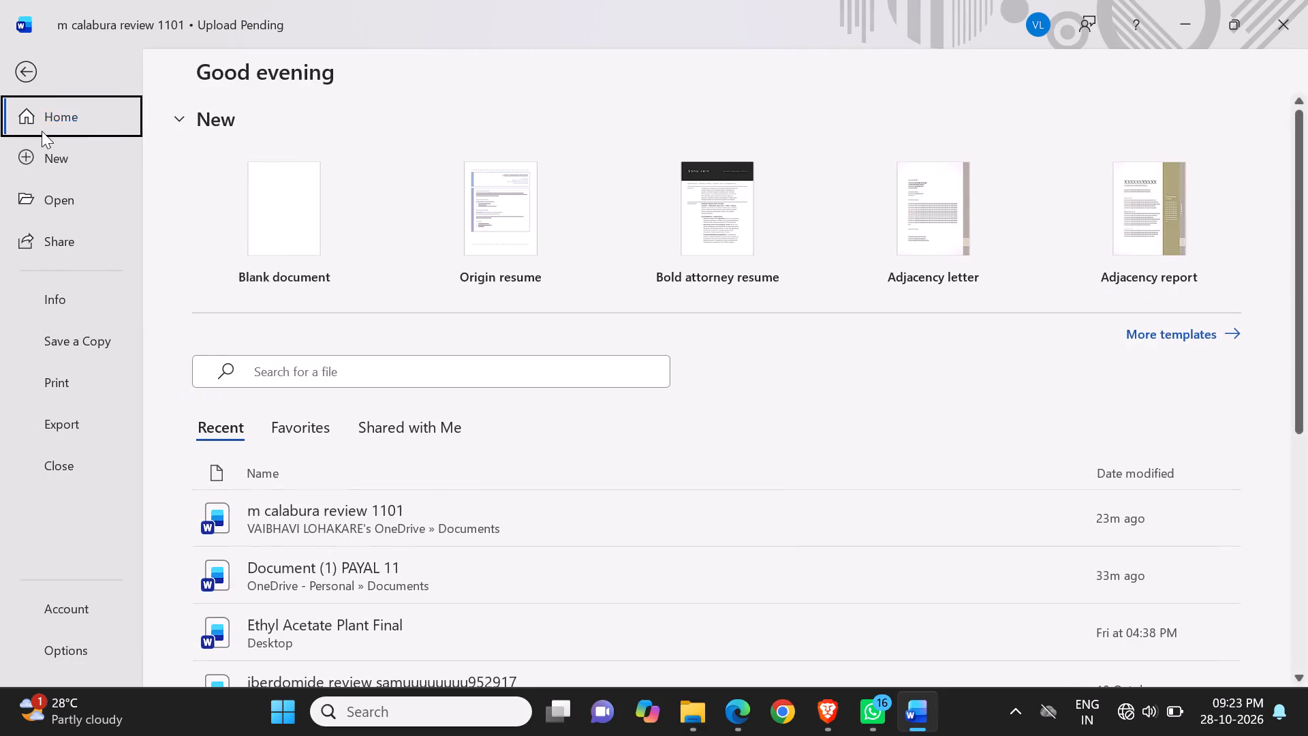
click(95, 328)
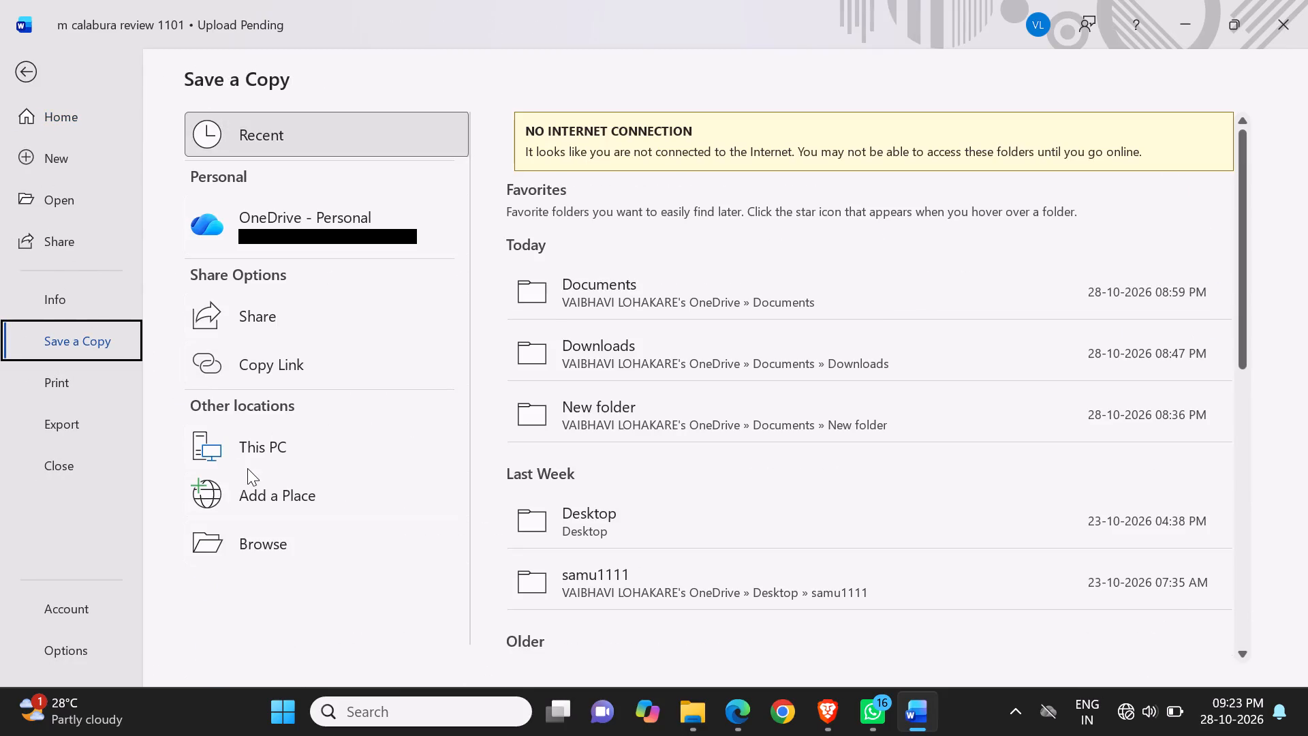
click(621, 299)
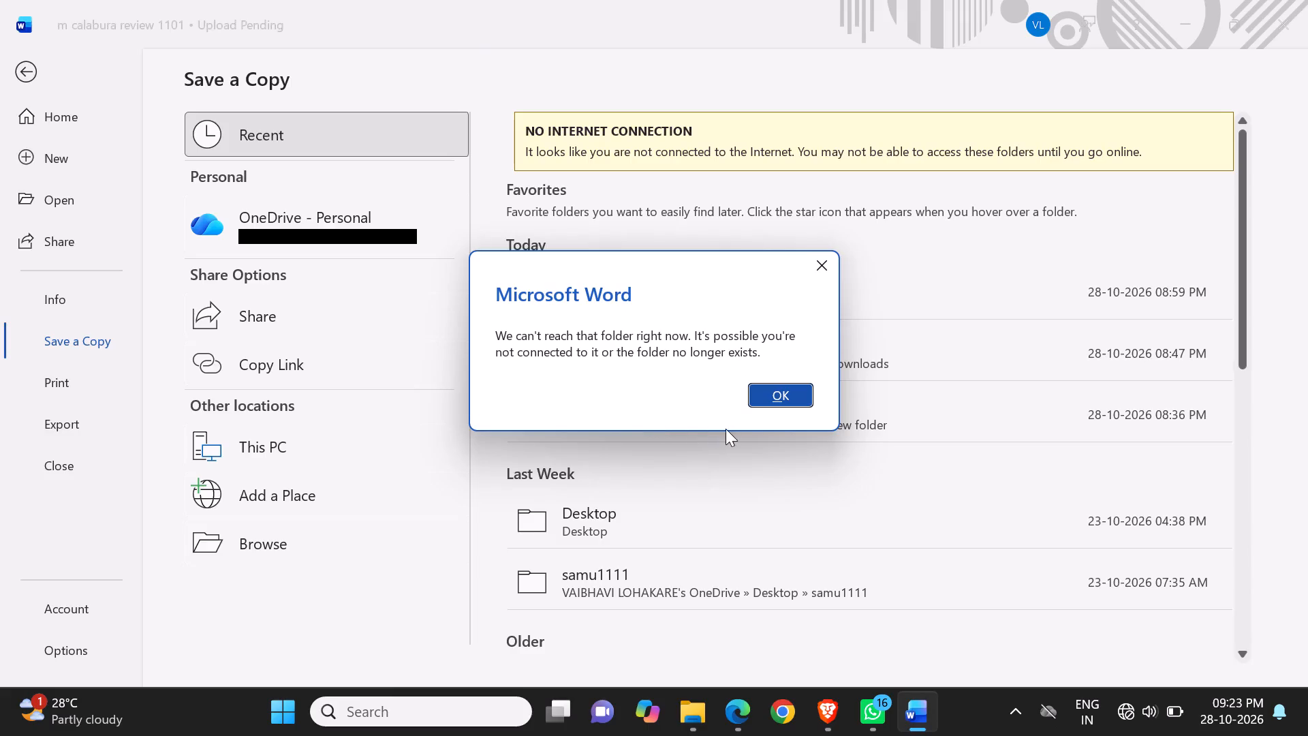
click(783, 403)
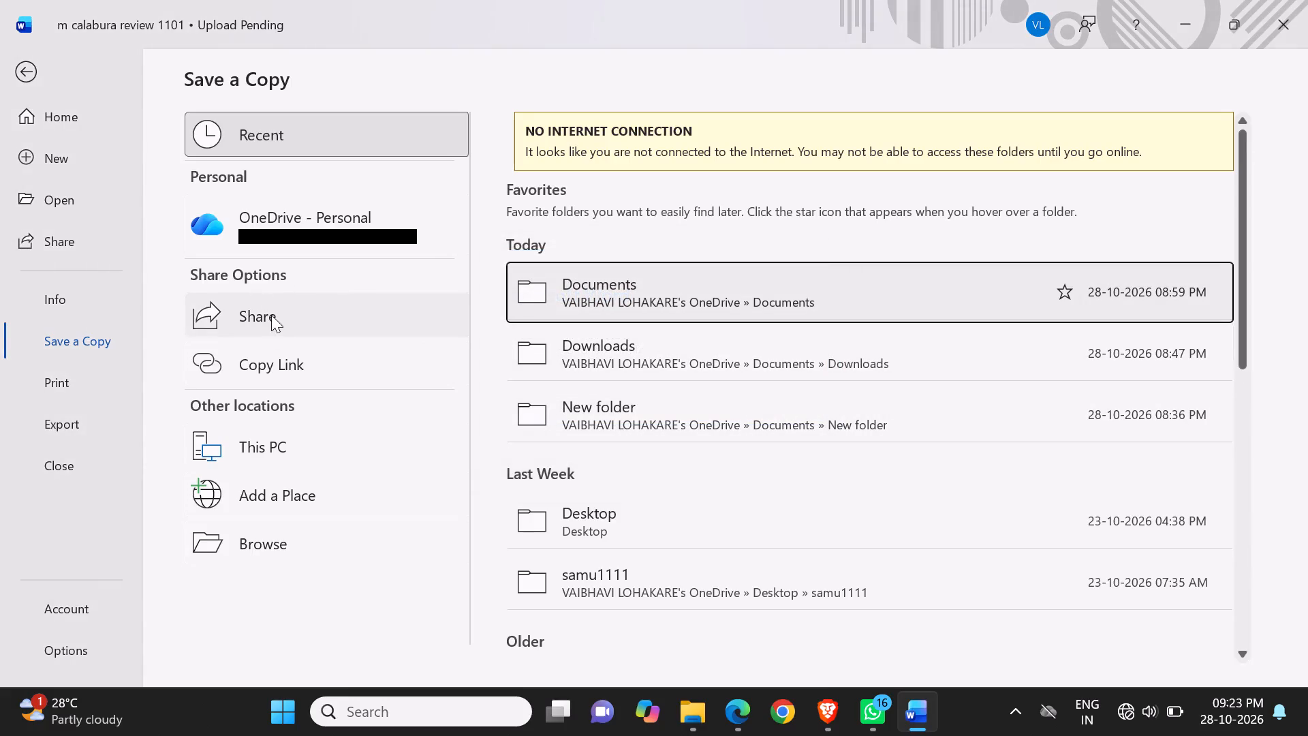
click(294, 418)
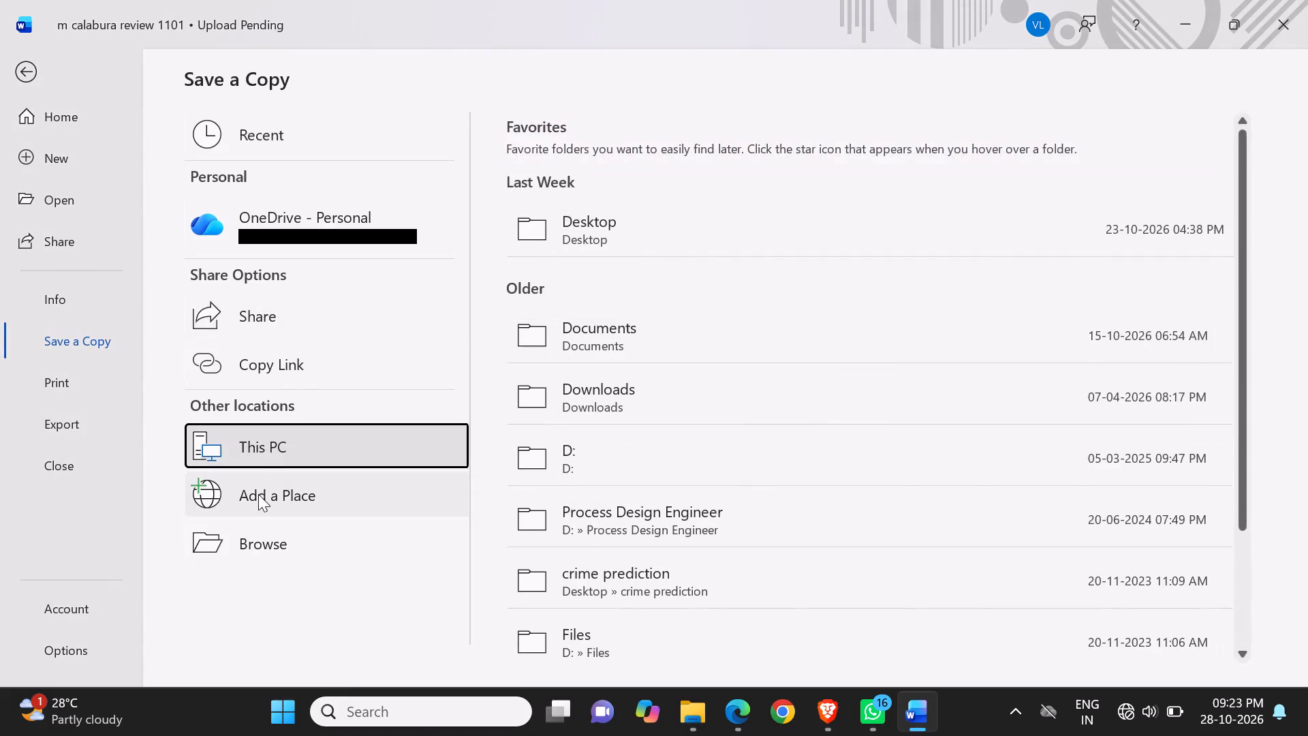
click(685, 239)
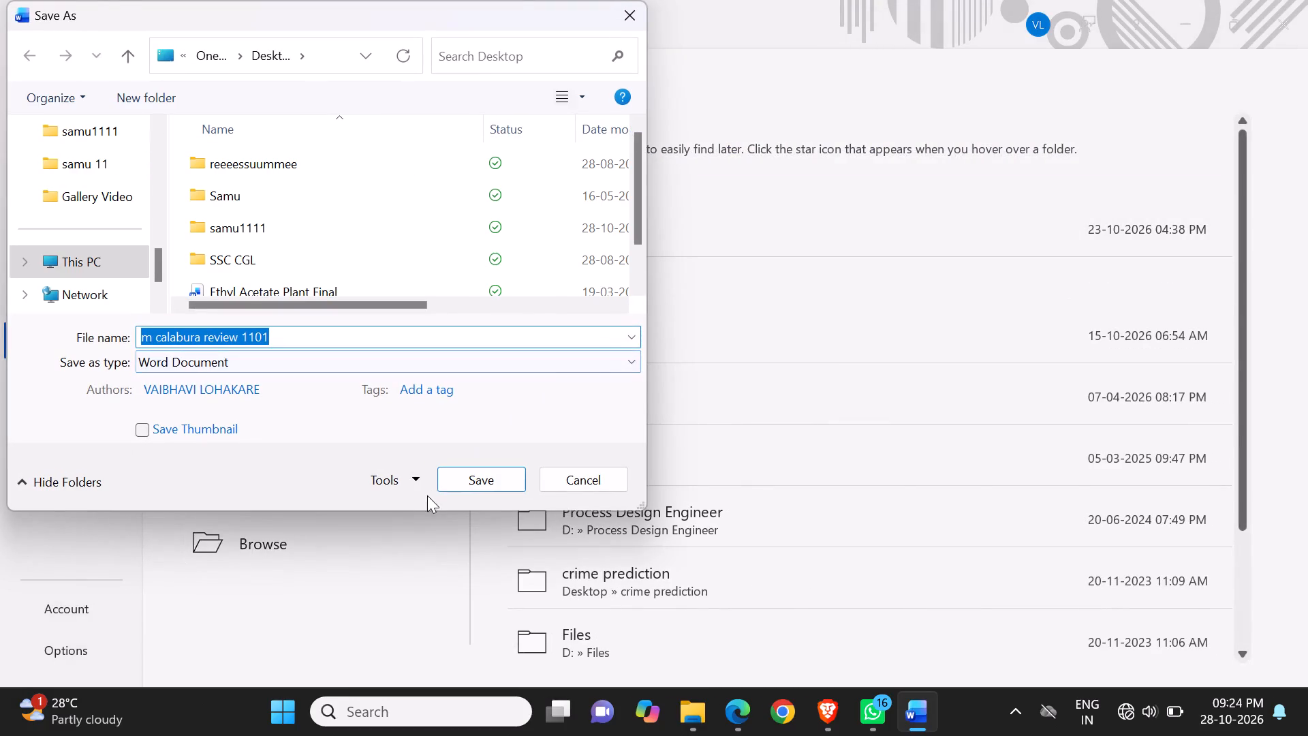
click(447, 485)
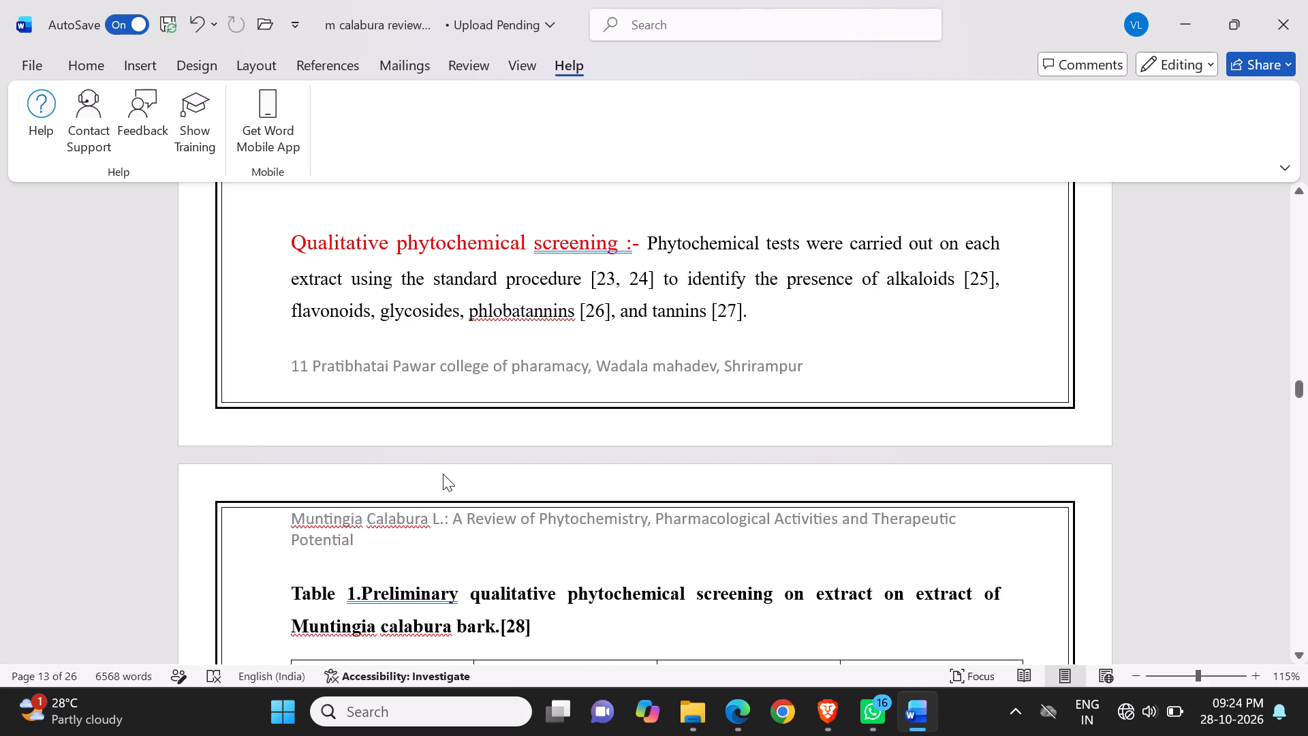
Close the review document and the WhatsApp window.
click(1307, 9)
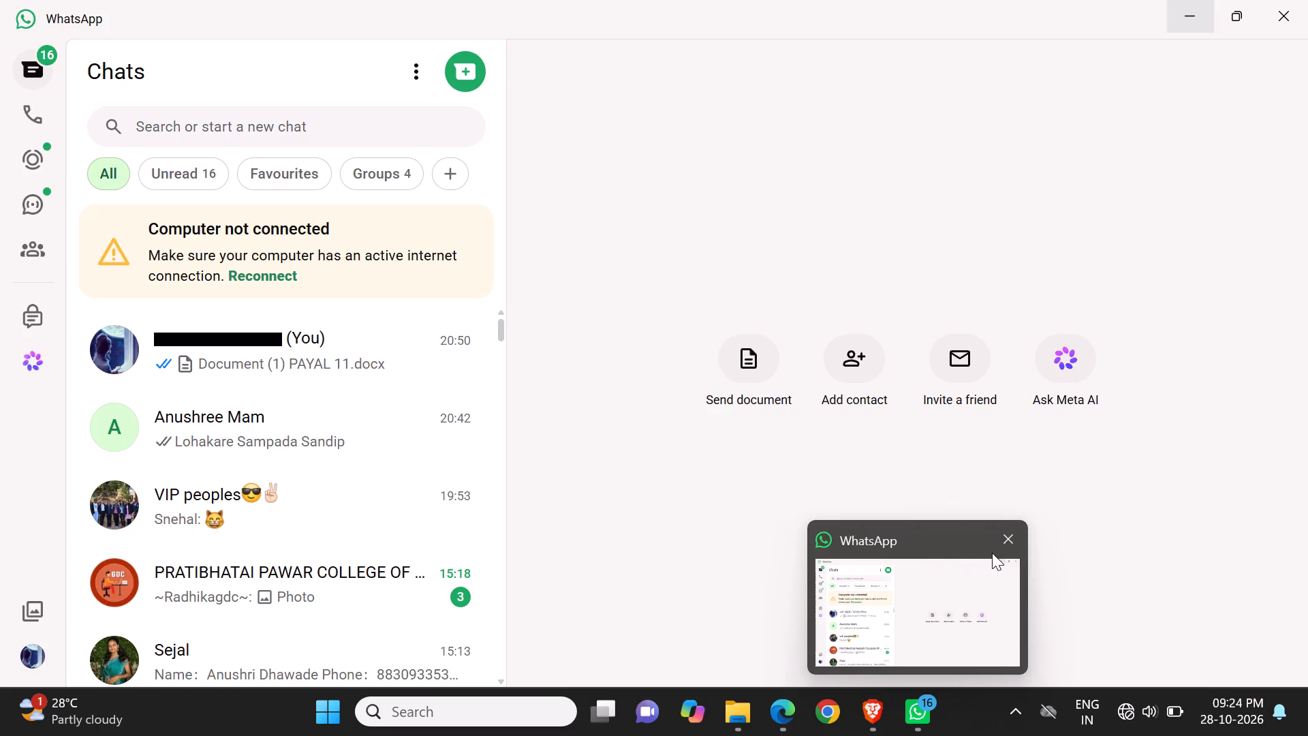
click(1003, 538)
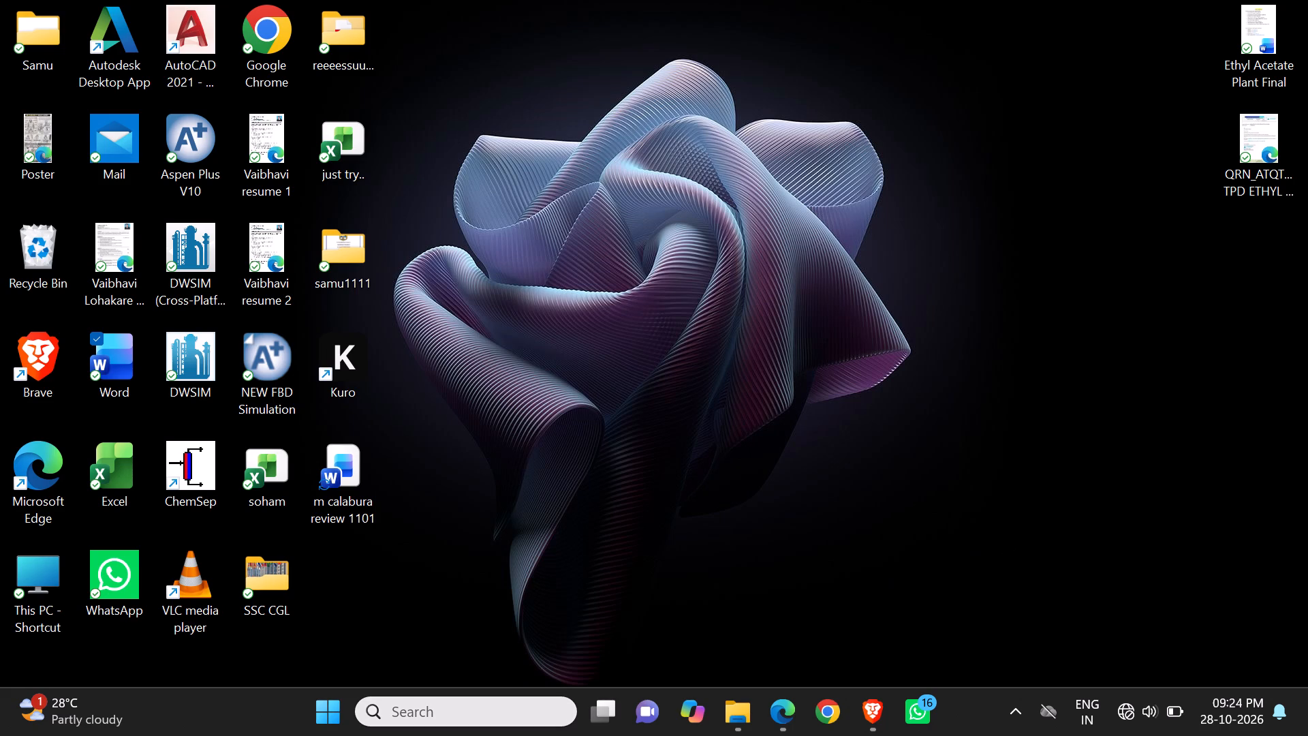
Open the computer's power options to shut it down.
click(337, 718)
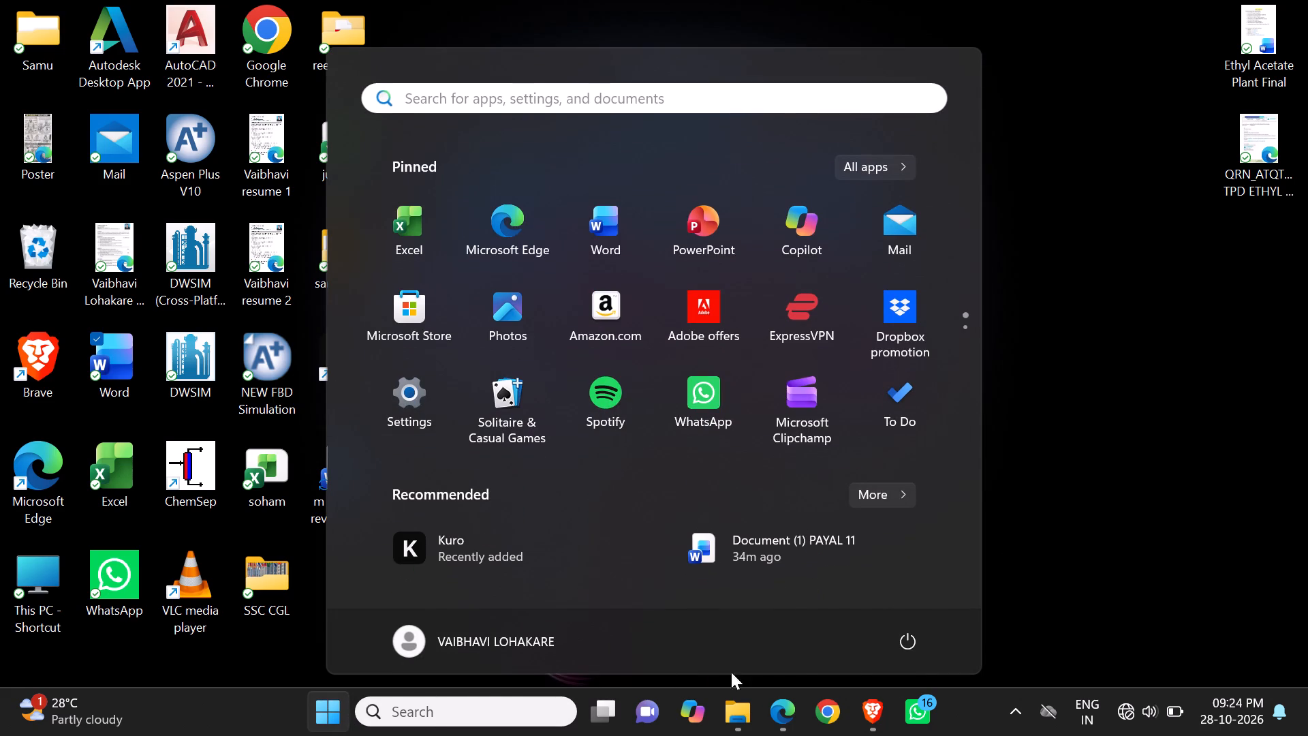
click(927, 647)
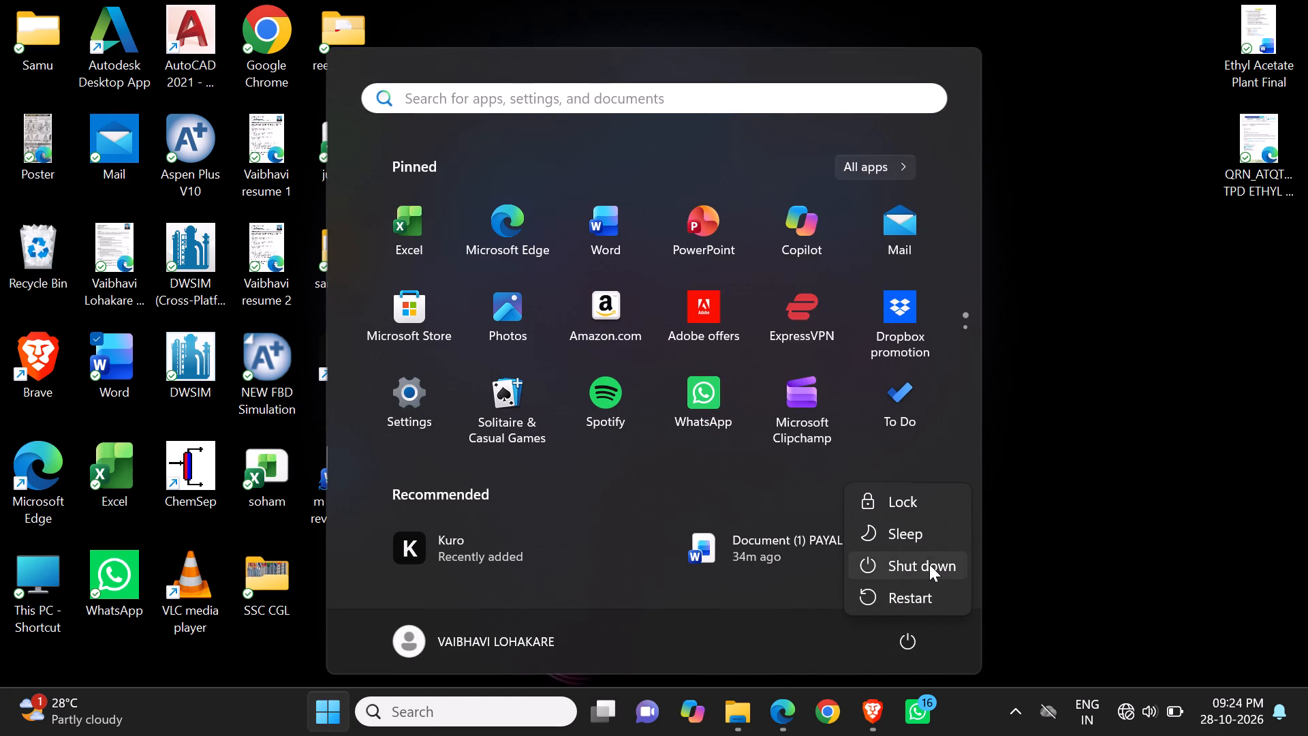